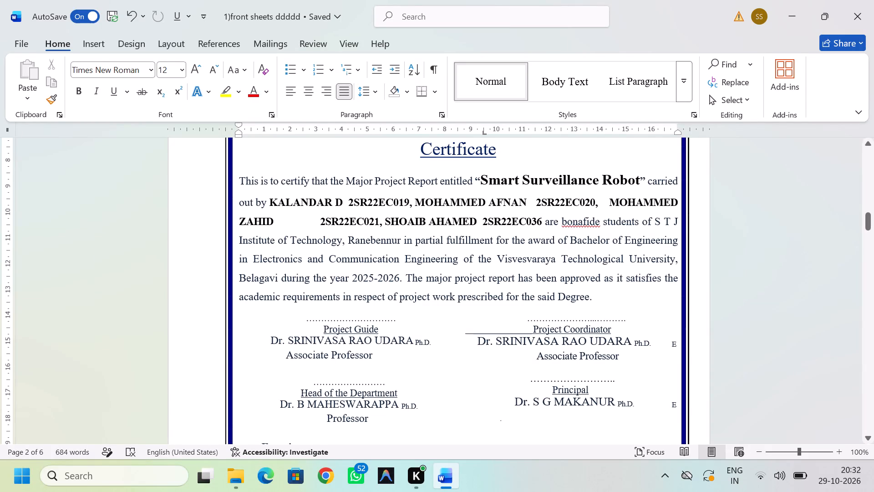
Replace the first student's name in the Certificate paragraph with the new student's name in capitals, two initials first.
click(344, 202)
key(Left)
key(Left)
key(Left)
key(Left)
key(Left)
key(Left)
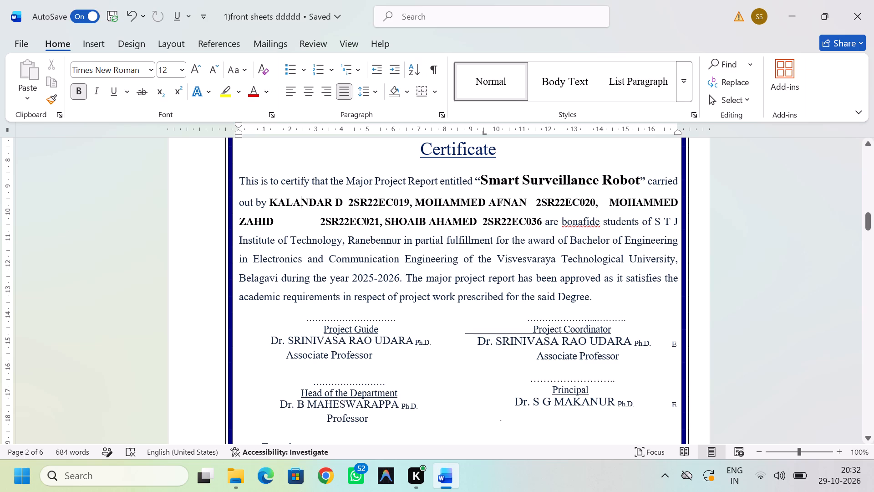
key(Right)
key(Right)
key(Right)
key(Right)
key(Right)
key(Right)
key(ctrl+BackSpace)
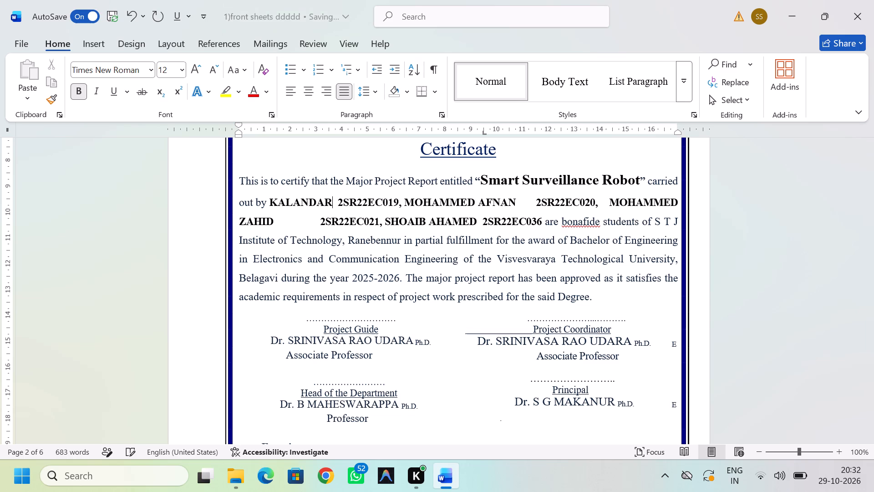
key(ctrl+BackSpace)
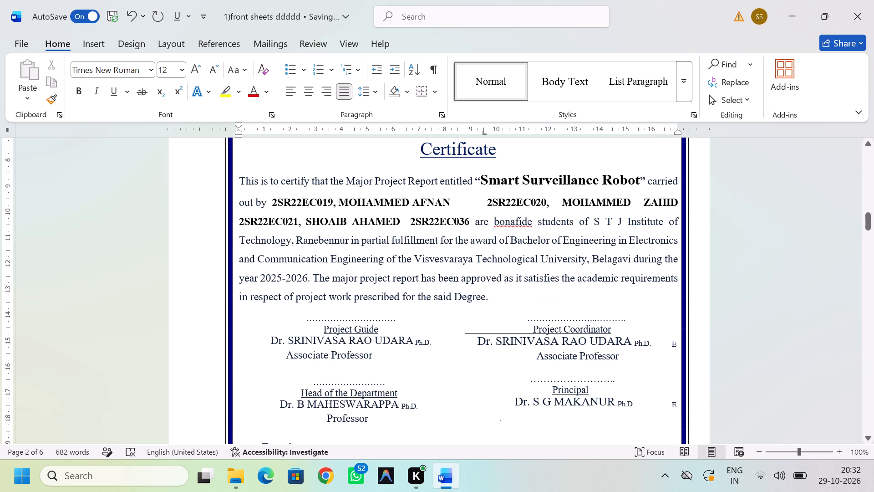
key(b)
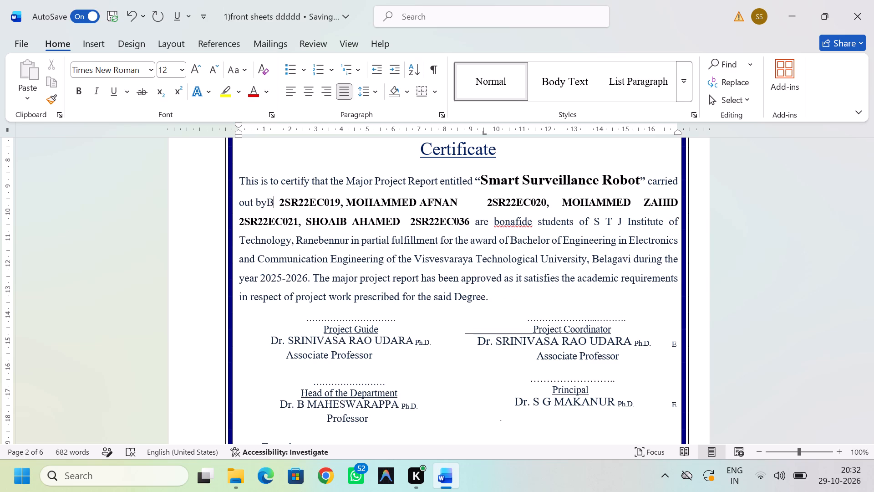
key(BackSpace)
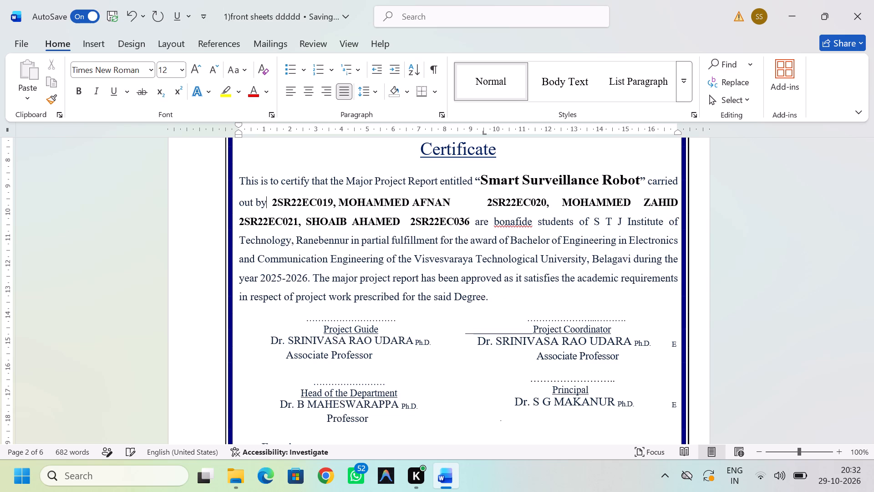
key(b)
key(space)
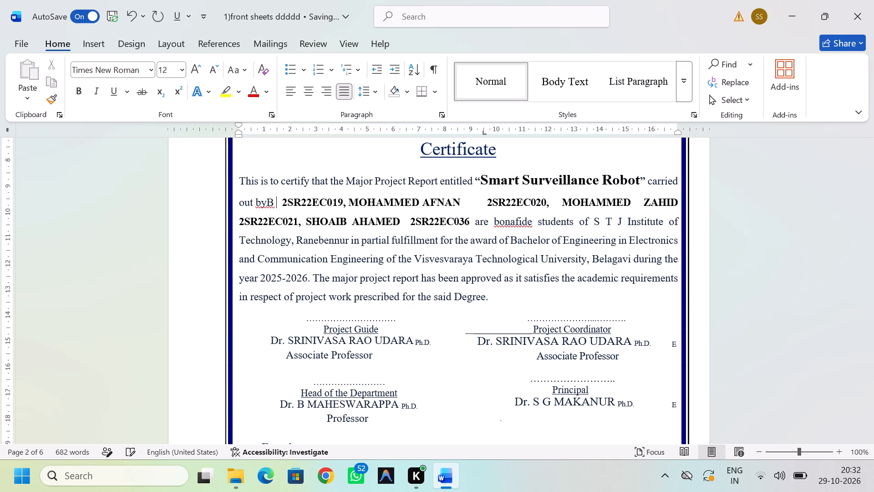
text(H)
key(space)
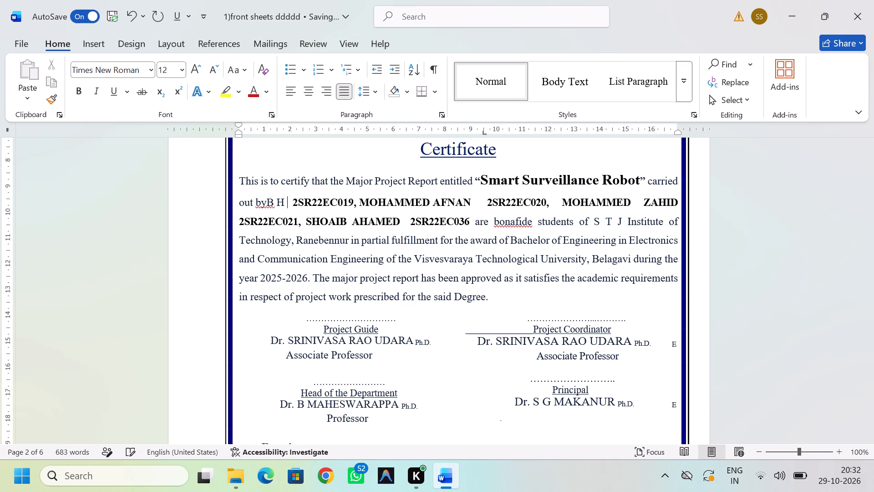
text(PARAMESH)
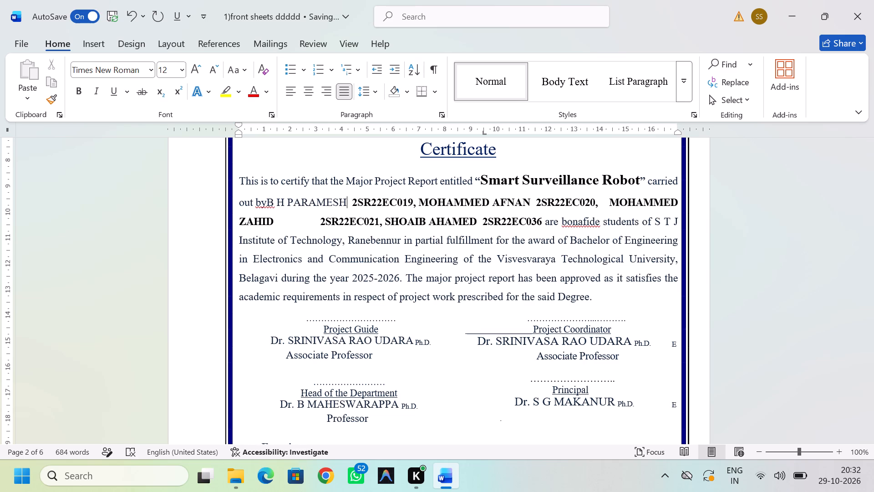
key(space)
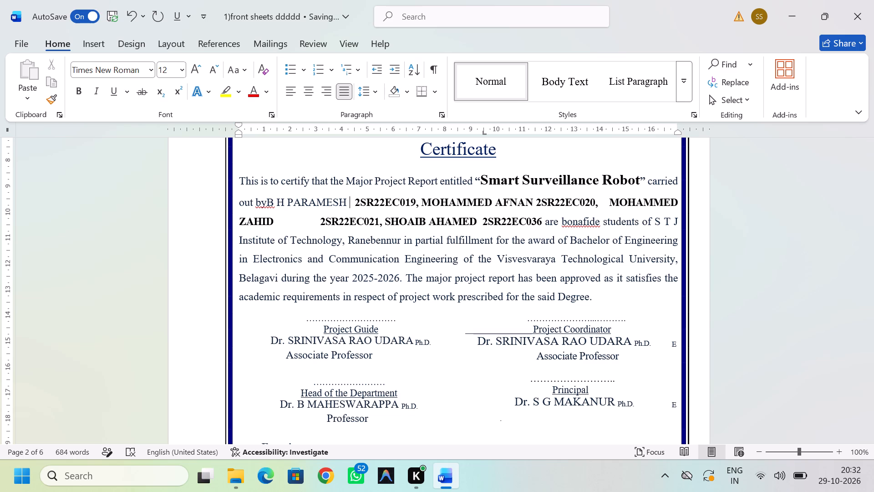
Replace the second student's name in the Certificate paragraph with the new student's given name followed by two initials, keeping the registration number.
click(535, 202)
key(ctrl+BackSpace)
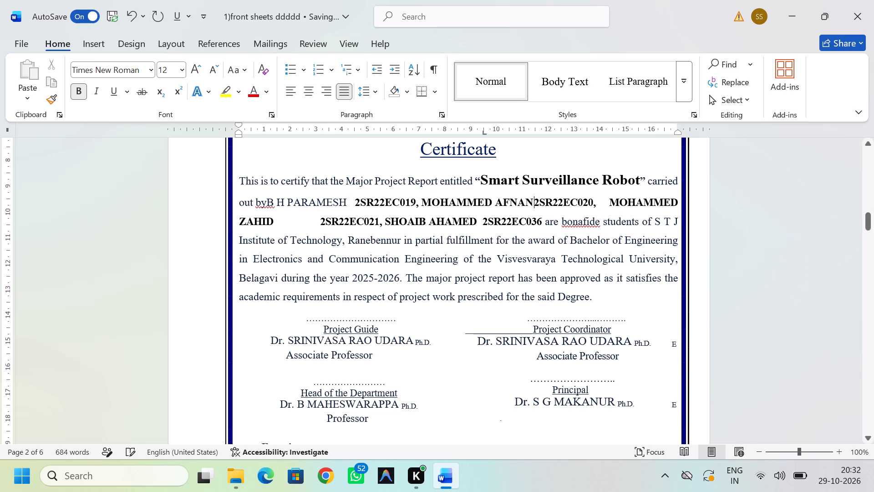
key(ctrl+BackSpace)
key(ctrl+BackSpace)
key(ctrl+BackSpace)
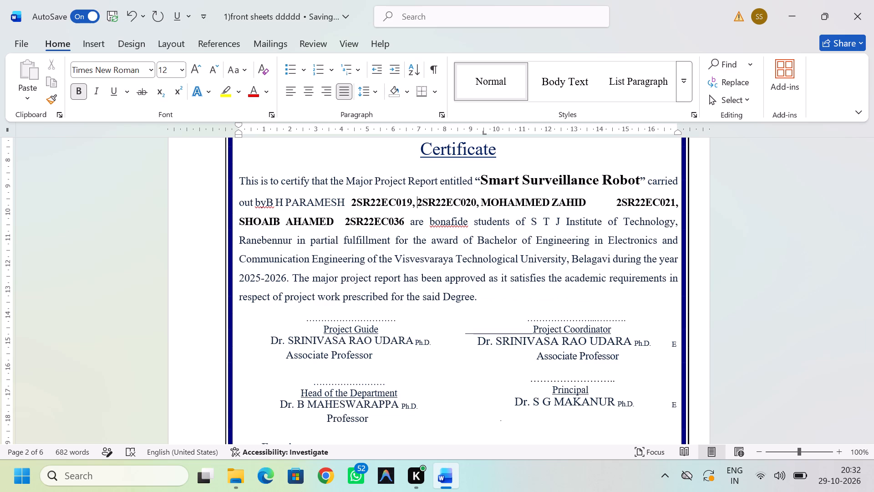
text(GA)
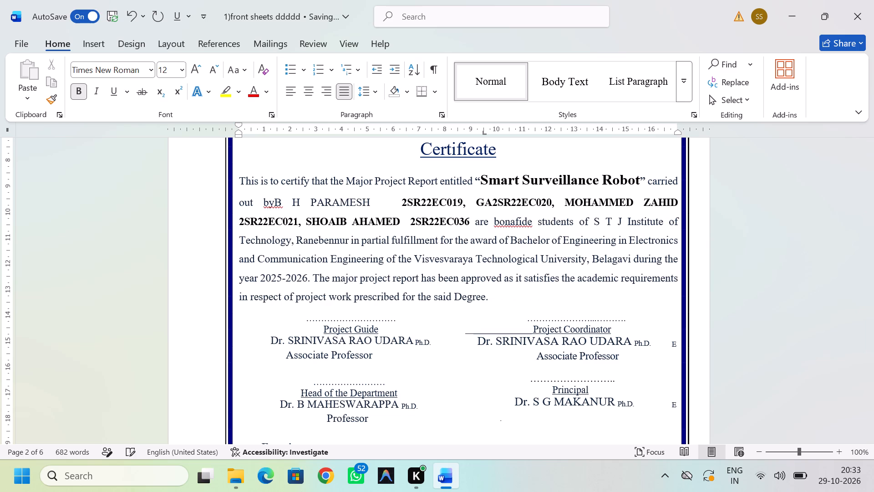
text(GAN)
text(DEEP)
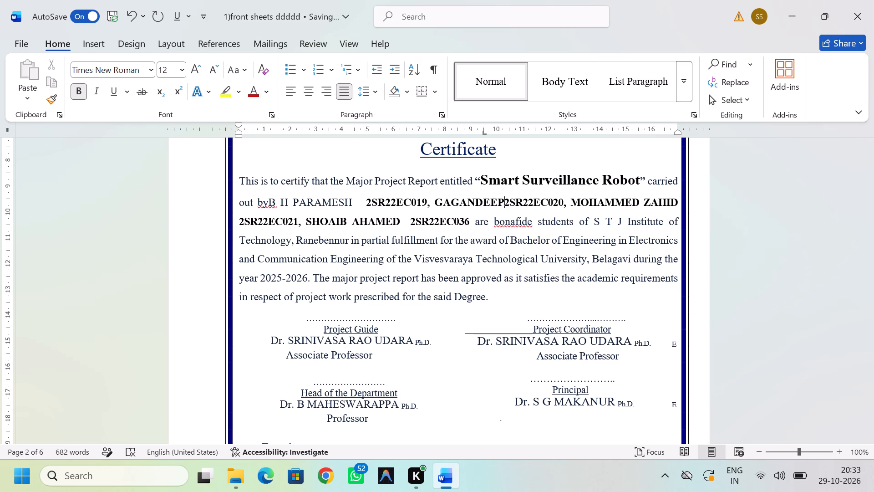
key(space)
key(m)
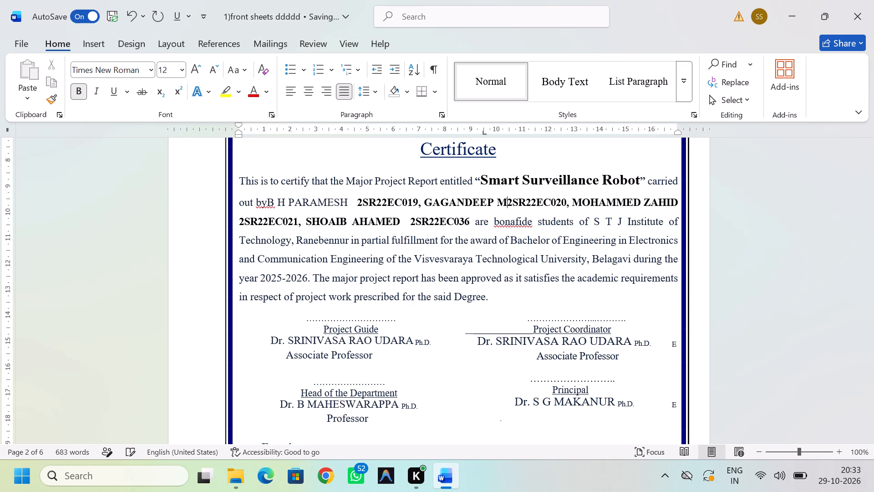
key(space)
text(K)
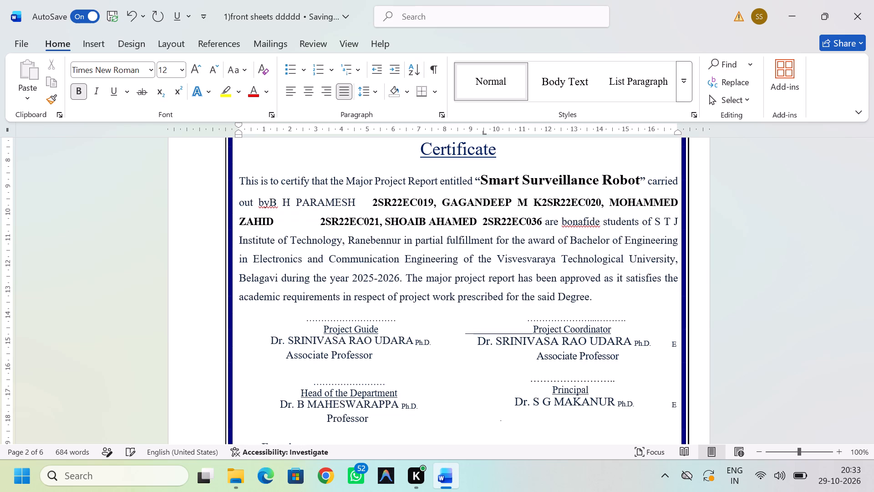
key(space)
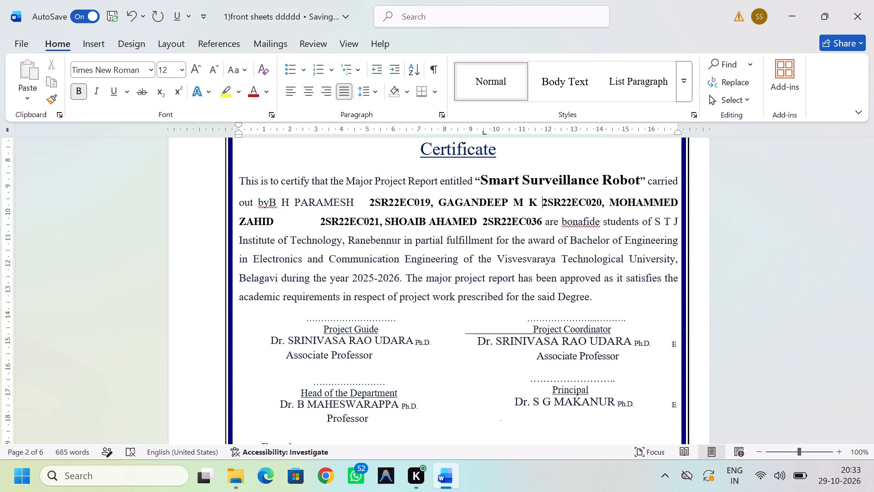
Replace the third student's name in the Certificate paragraph with the new student's given name followed by two initials.
click(285, 228)
key(ctrl+BackSpace)
key(ctrl+BackSpace)
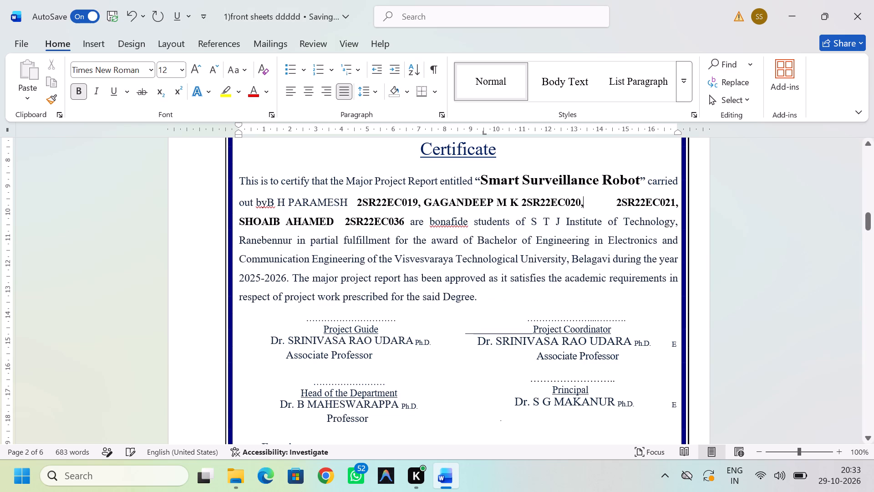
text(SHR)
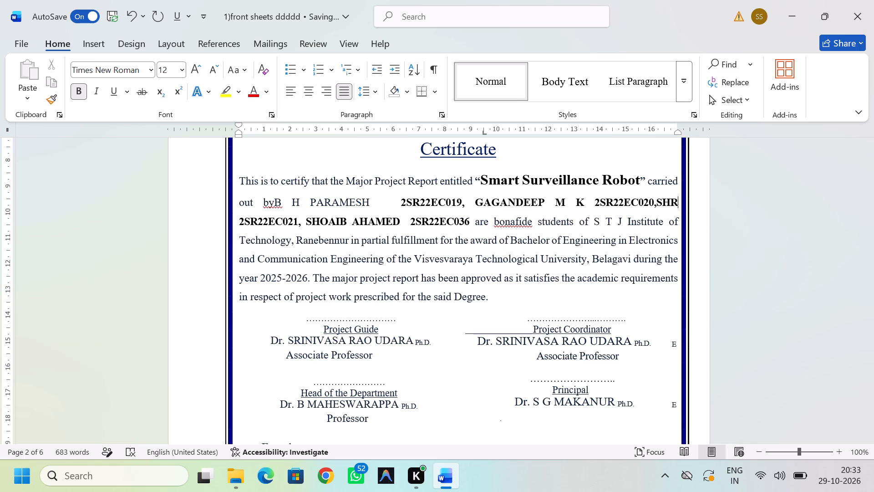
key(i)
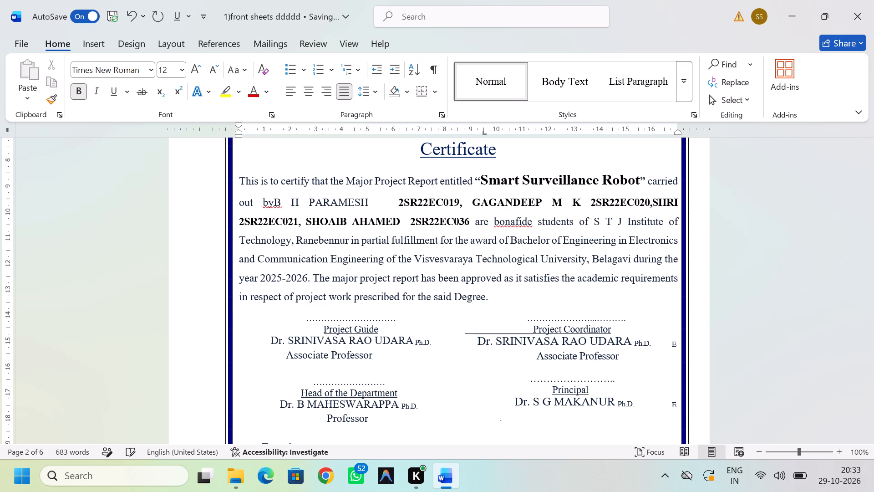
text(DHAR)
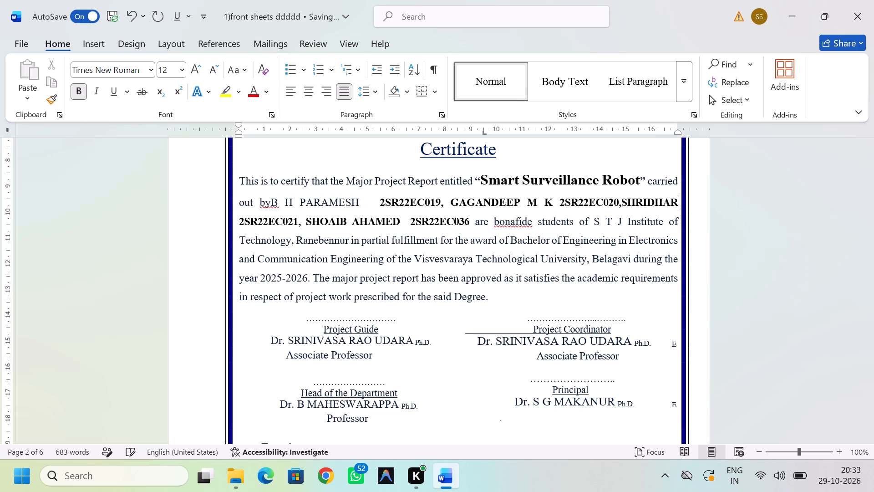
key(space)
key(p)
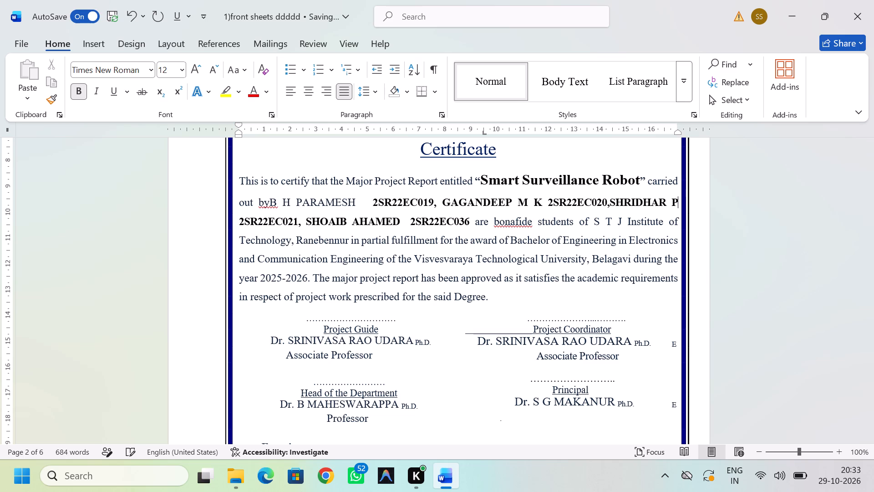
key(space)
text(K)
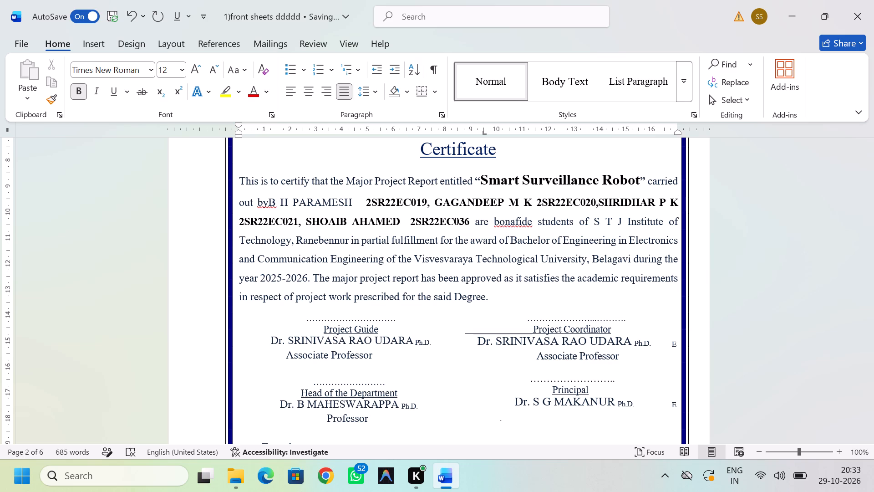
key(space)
Replace the fourth student's name in the Certificate paragraph with the new student's given name and surname in capitals.
click(400, 220)
key(BackSpace)
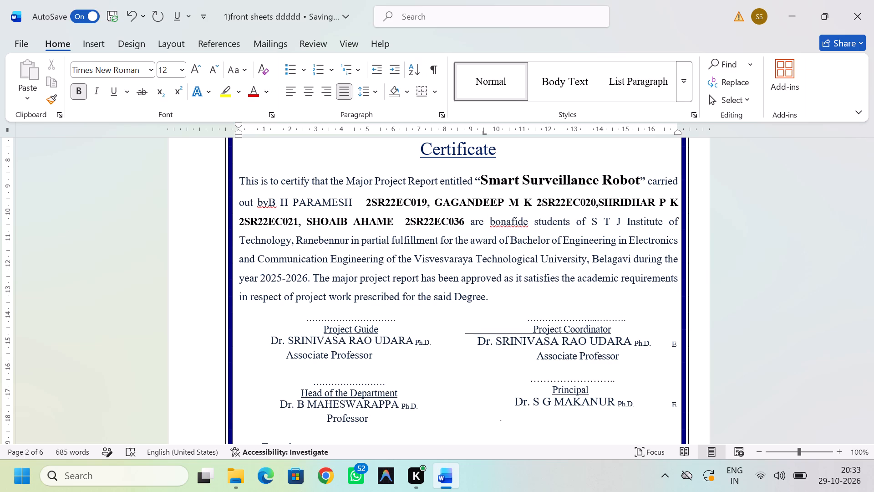
key(ctrl+BackSpace)
key(ctrl+BackSpace)
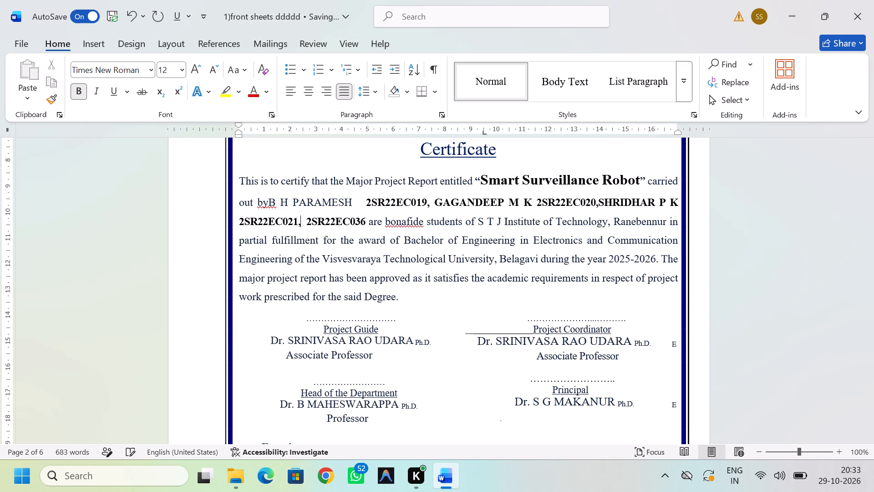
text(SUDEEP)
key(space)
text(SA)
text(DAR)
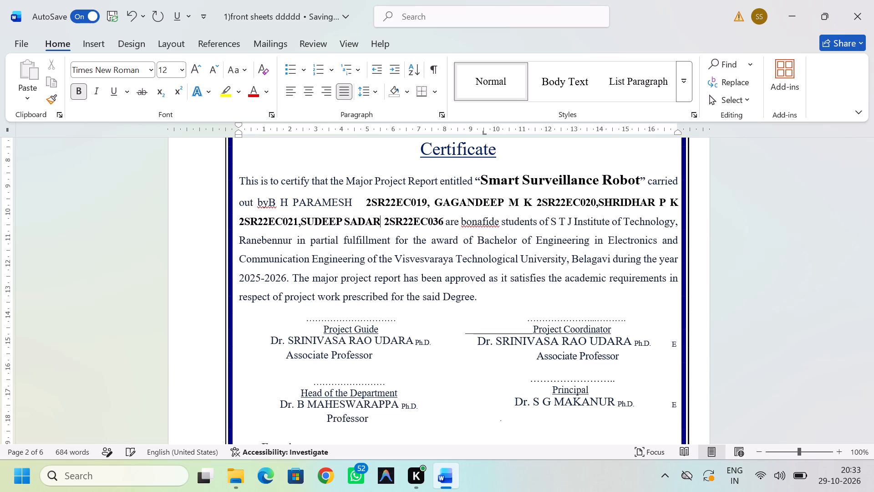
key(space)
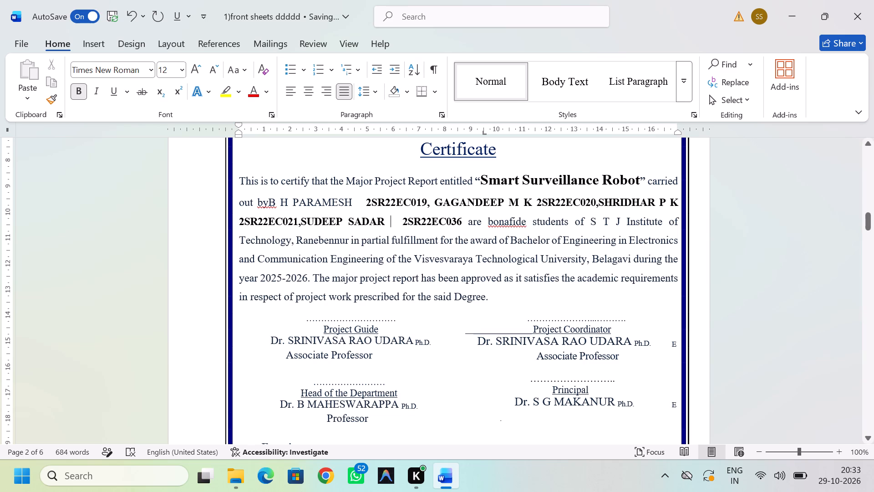
Insert a space between "by" and the first student's name in the Certificate paragraph.
click(269, 202)
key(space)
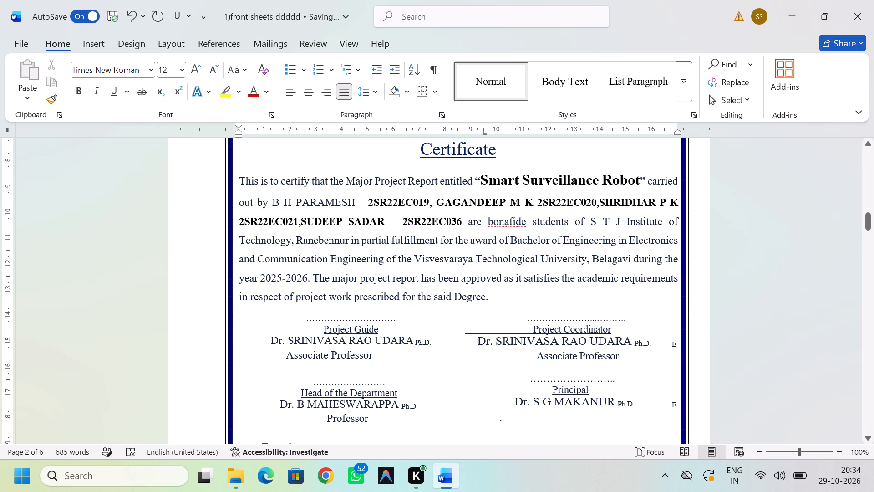
Make the first student's name in the Certificate paragraph bold.
drag(359, 204, 320, 205)
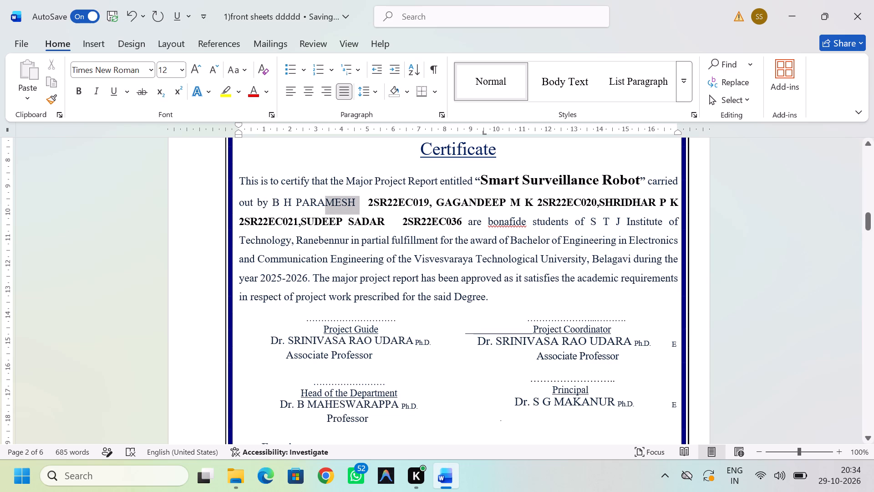
drag(320, 205, 270, 205)
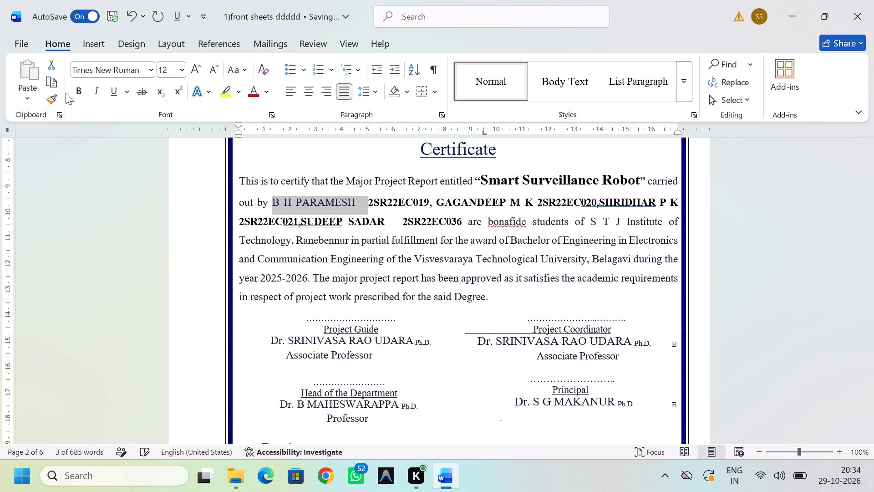
click(77, 92)
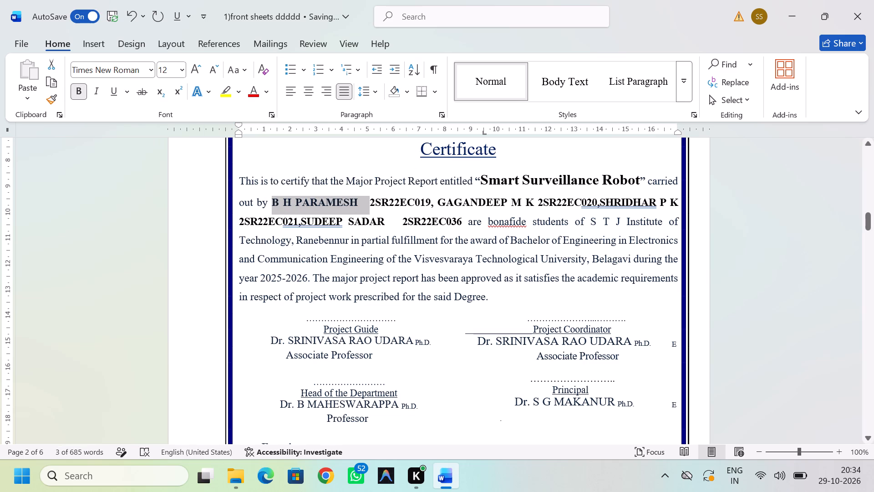
click(427, 314)
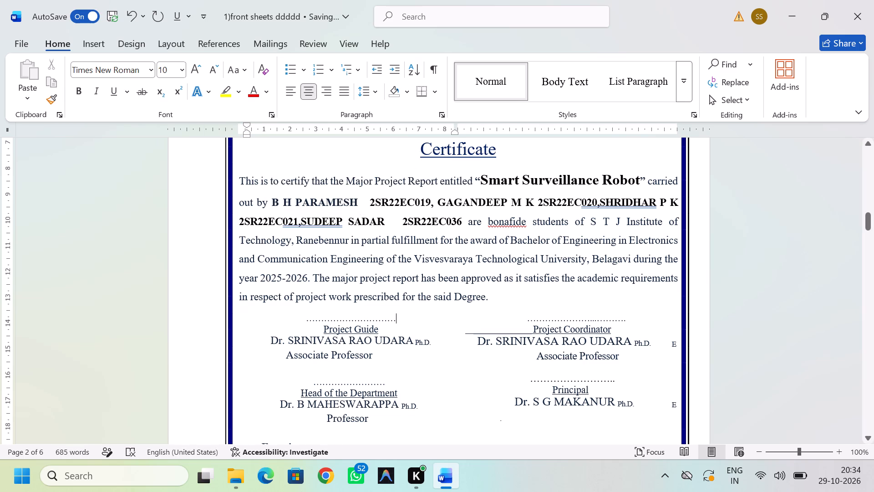
In the Certificate paragraph, add two spaces before the second student's registration number and before the third and fourth students' names.
click(535, 203)
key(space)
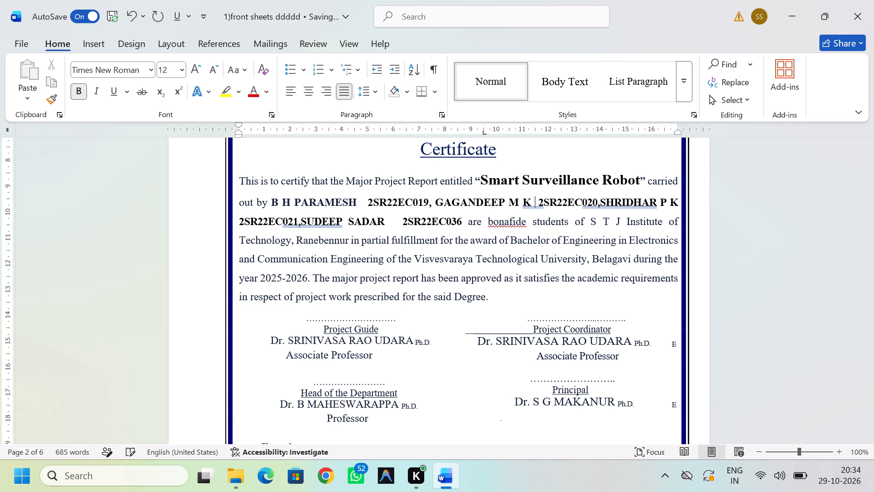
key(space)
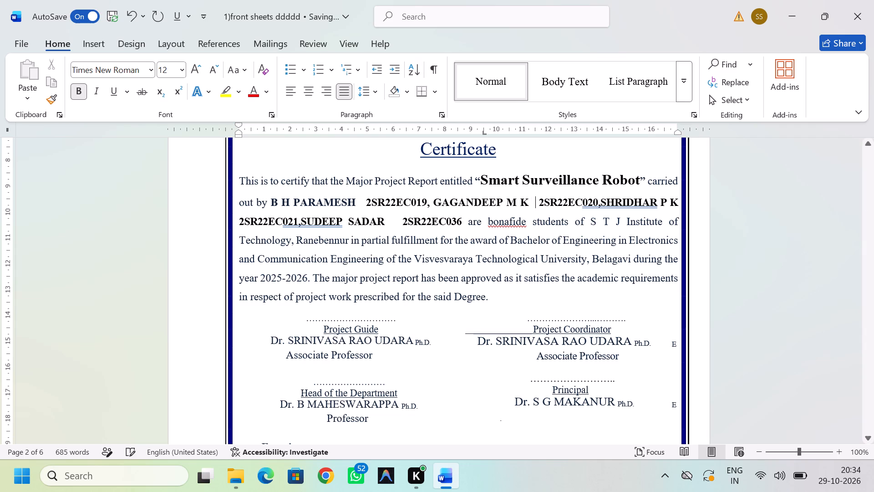
click(601, 203)
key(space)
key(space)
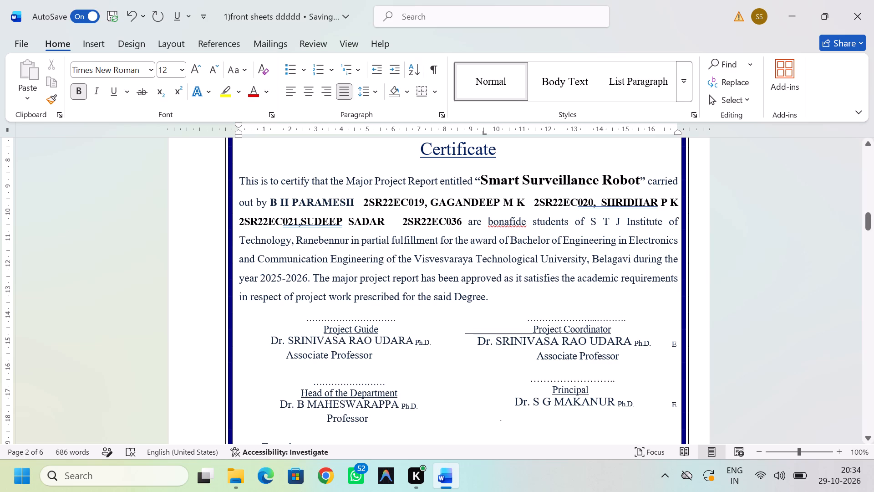
click(301, 222)
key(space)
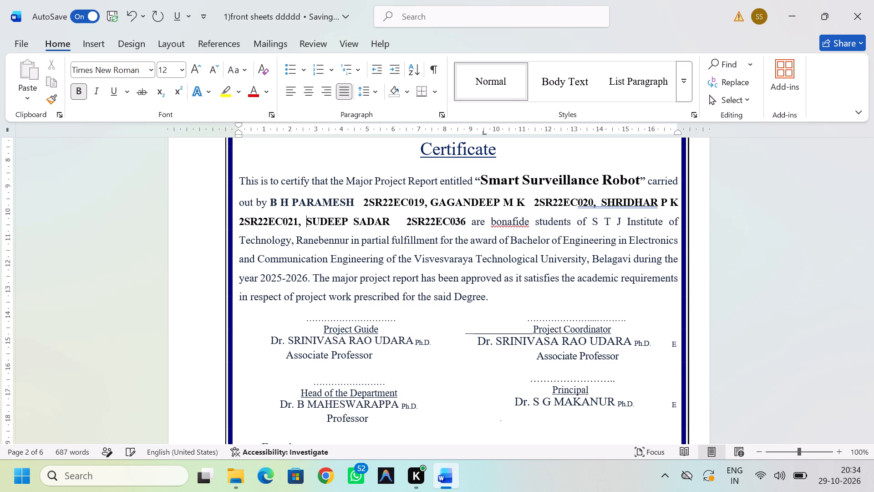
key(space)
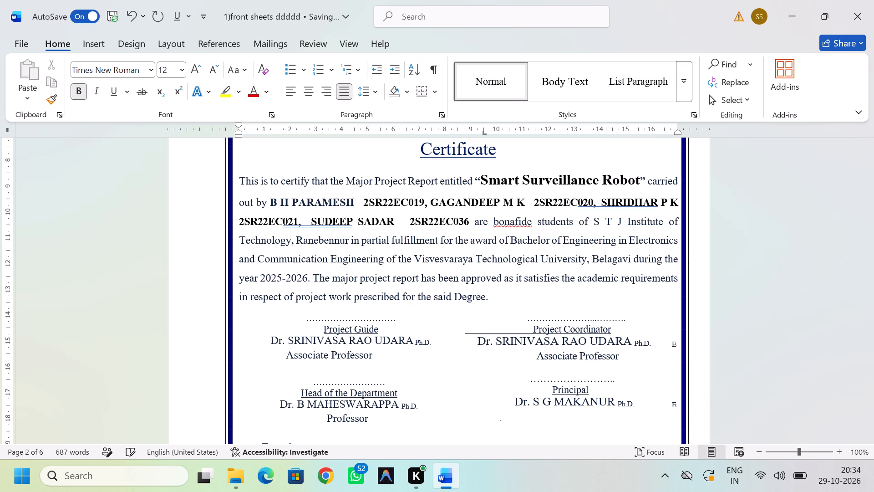
click(452, 322)
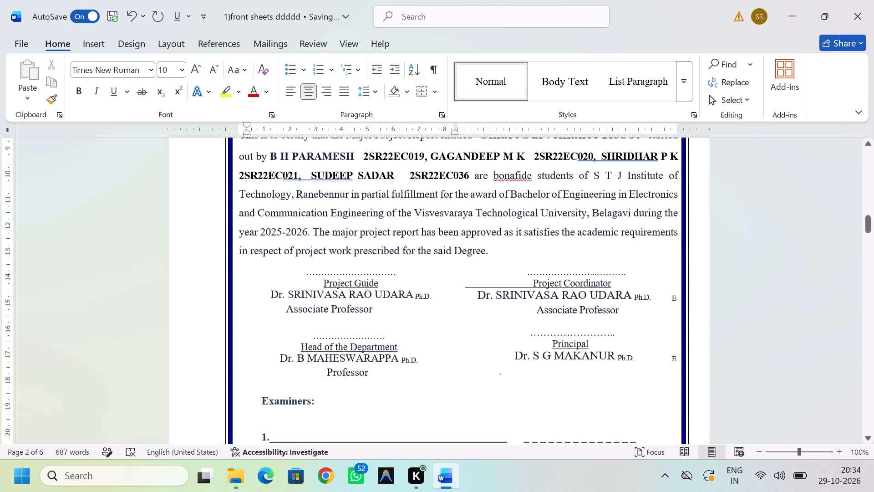
Enlarge the tiny text box holding the stray "E" beside the Project Coordinator's name to about 3.82 cm high and 3.39 cm wide.
double_click(672, 297)
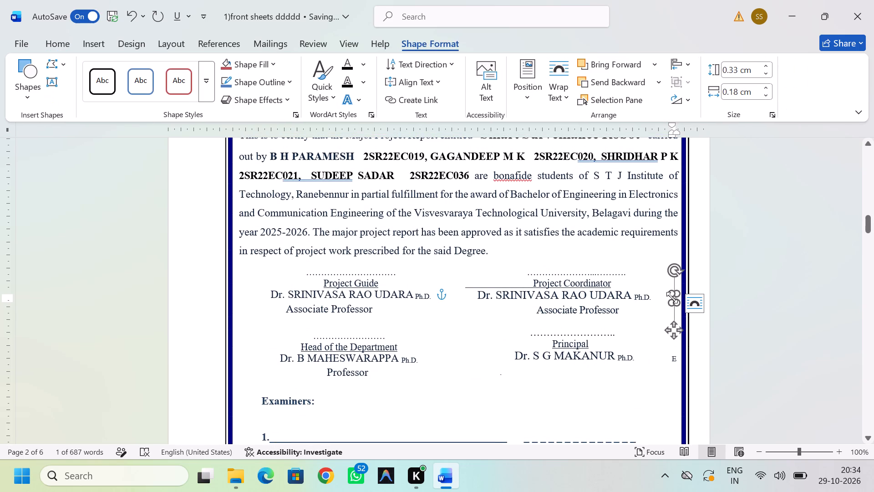
click(672, 297)
drag(672, 297, 673, 298)
drag(673, 298, 671, 385)
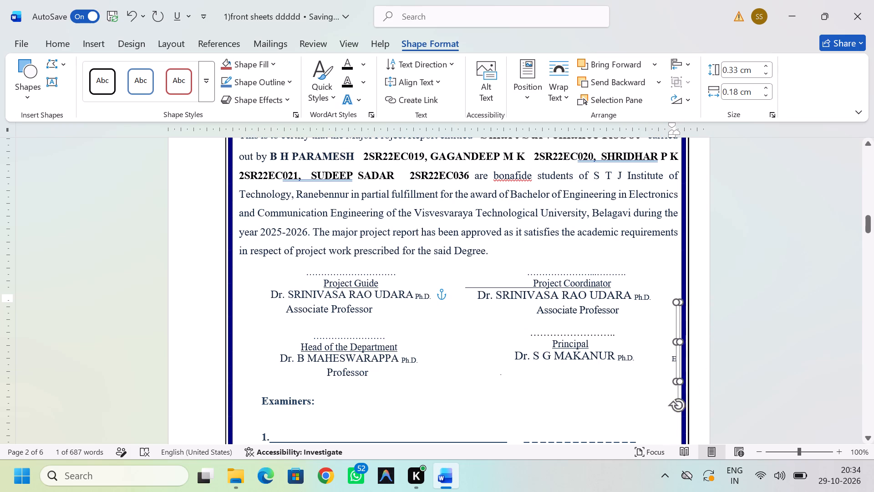
drag(671, 385, 589, 401)
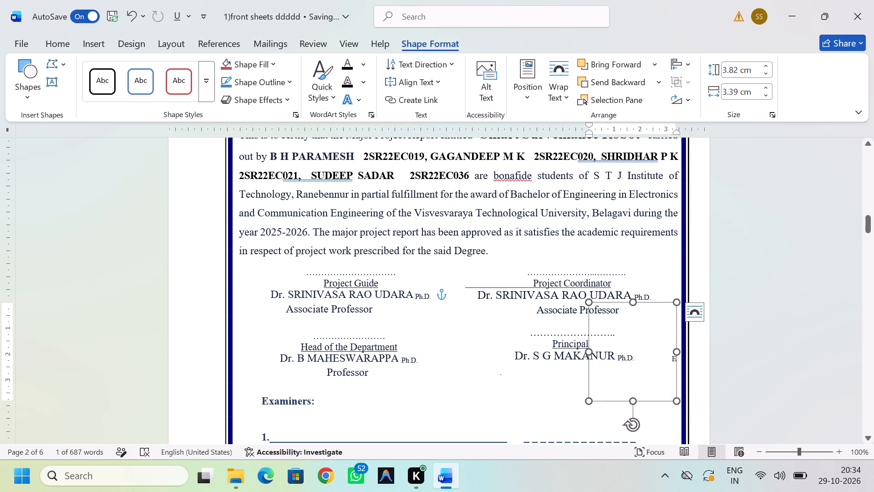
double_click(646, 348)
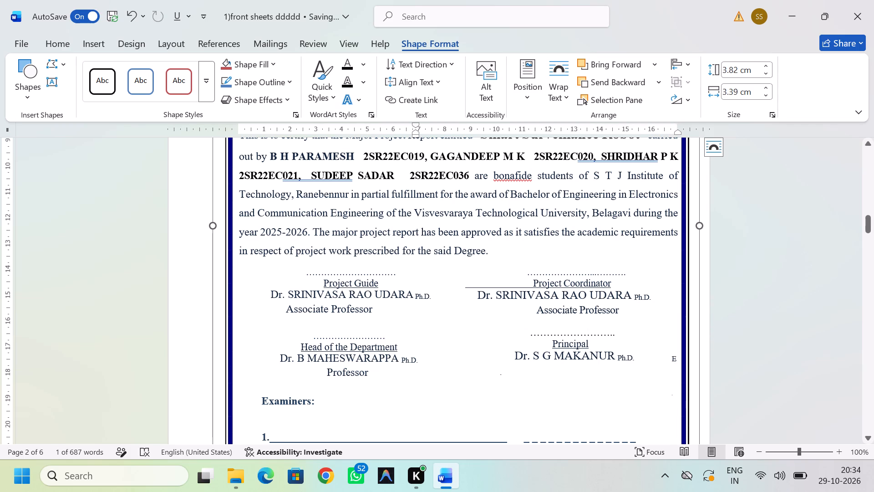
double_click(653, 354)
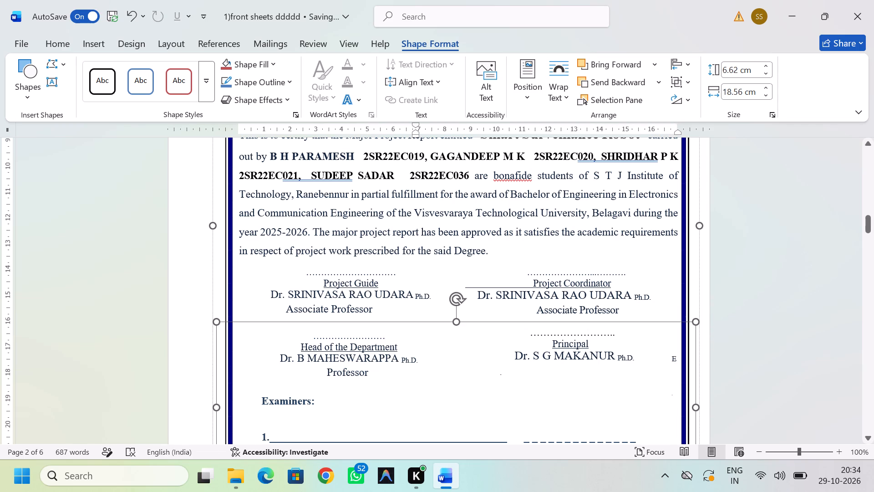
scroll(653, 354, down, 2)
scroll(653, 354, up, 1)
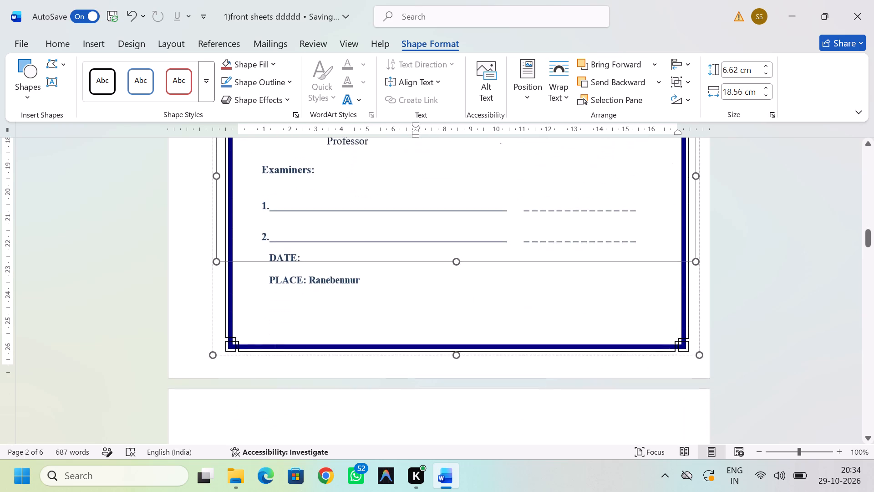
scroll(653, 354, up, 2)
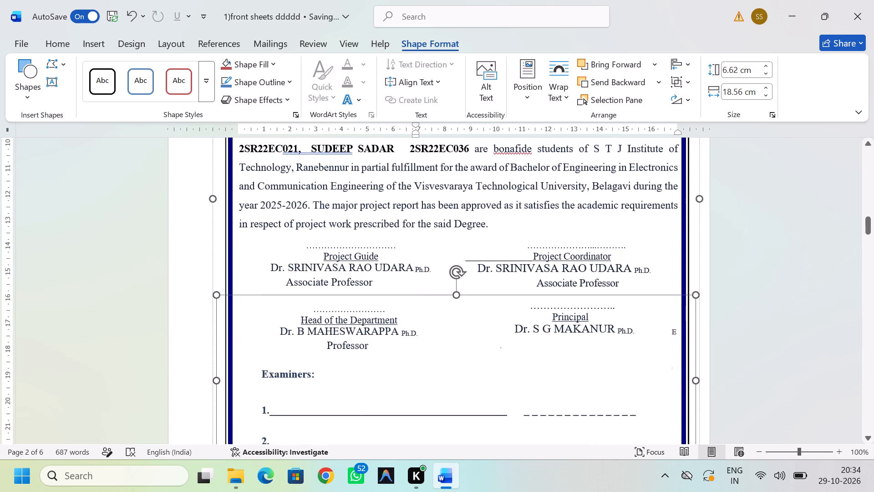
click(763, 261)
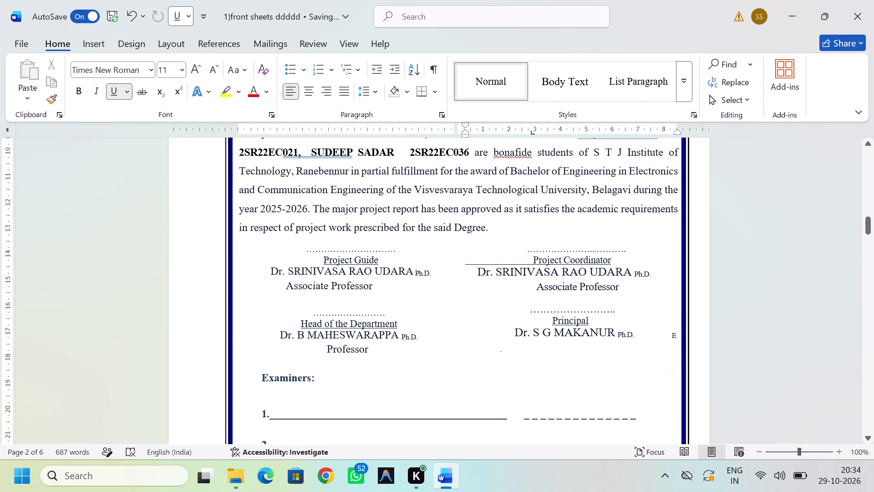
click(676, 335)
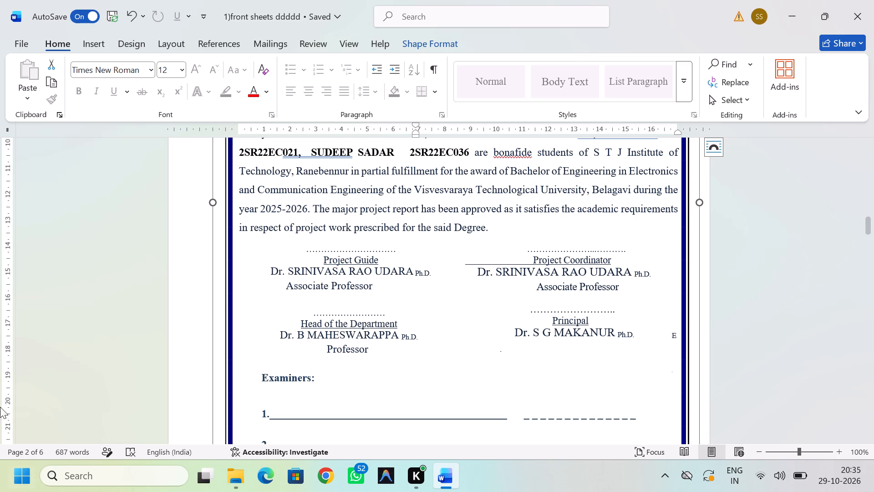
Review the certificate page from the college heading and student names through the signature blocks to the examiners section.
scroll(476, 241, up, 1)
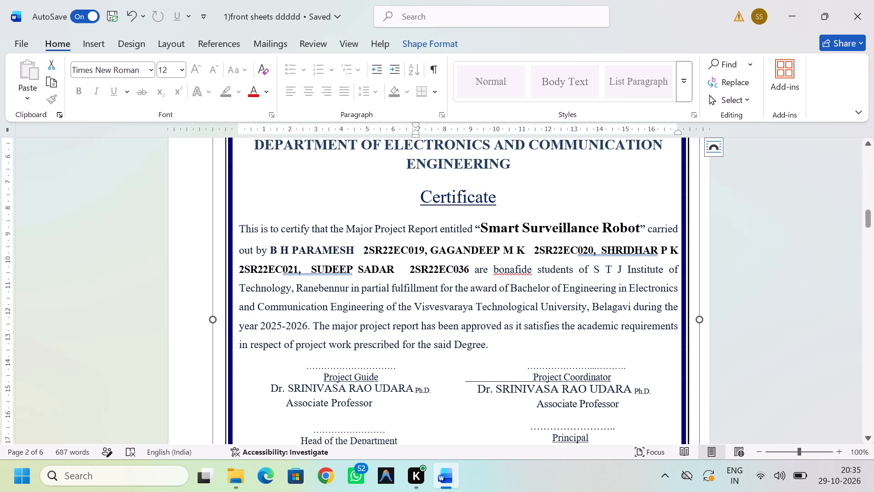
scroll(604, 259, down, 5)
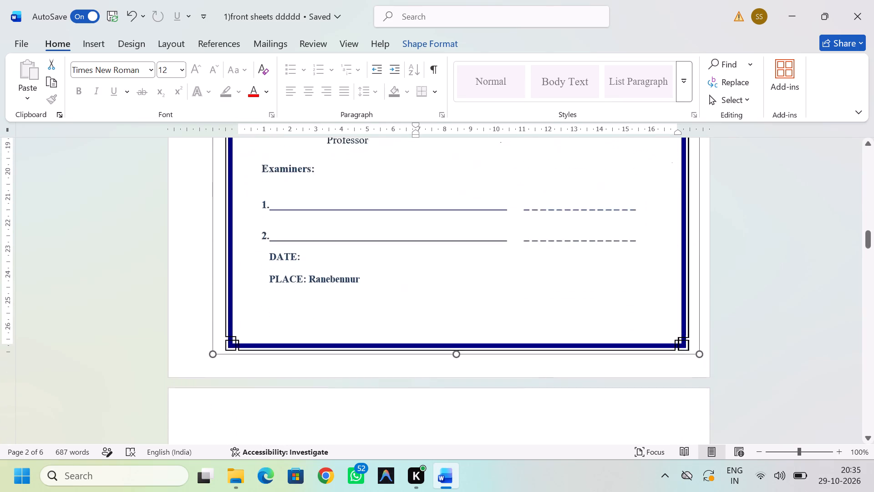
scroll(604, 259, up, 1)
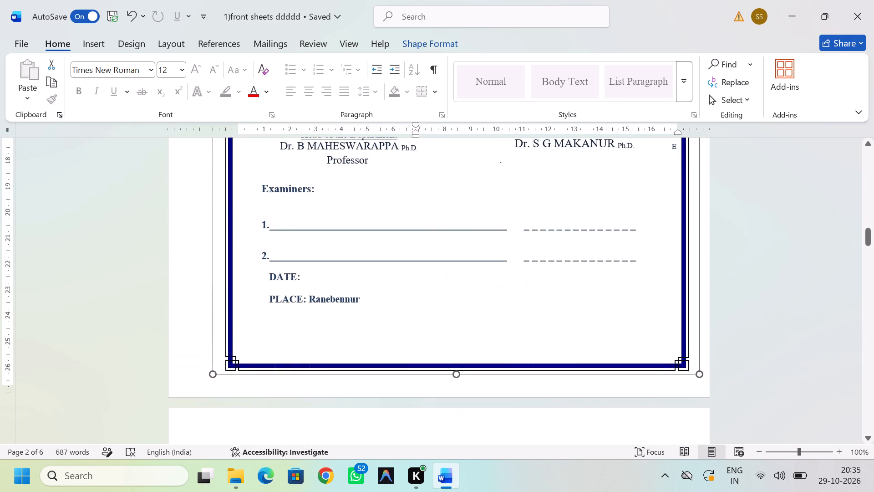
scroll(604, 259, up, 2)
scroll(604, 259, down, 4)
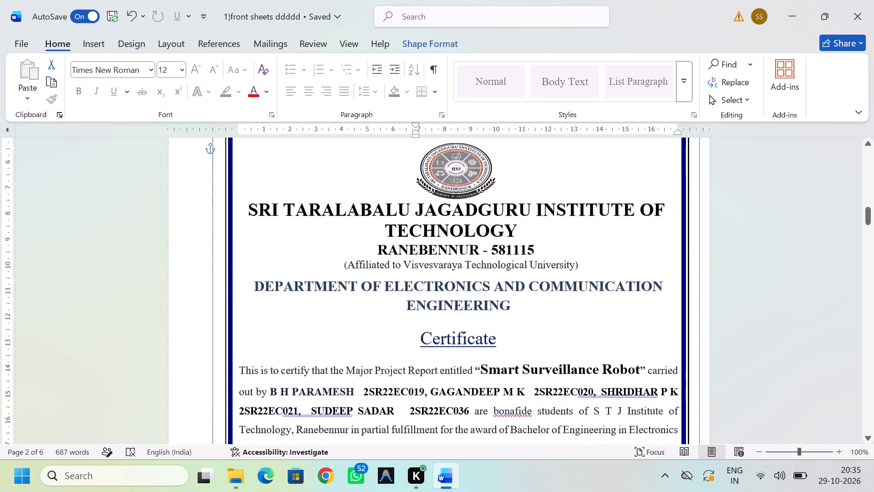
scroll(604, 259, down, 1)
scroll(604, 259, up, 2)
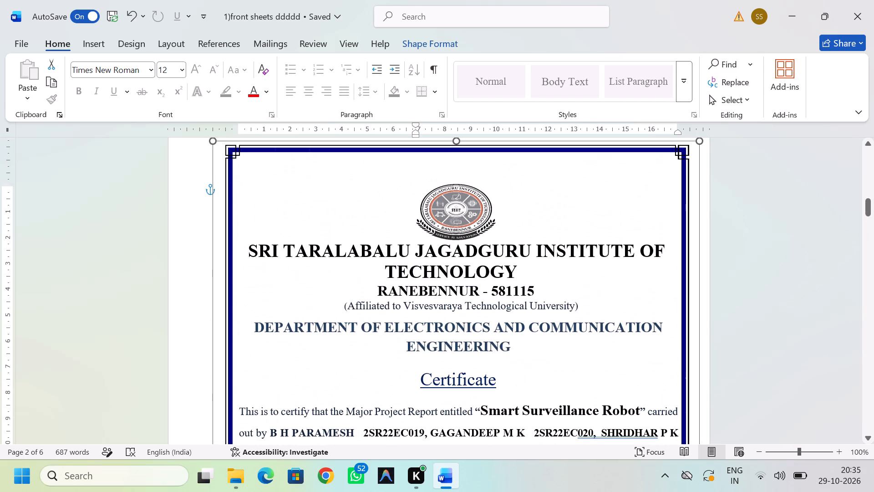
scroll(604, 259, down, 2)
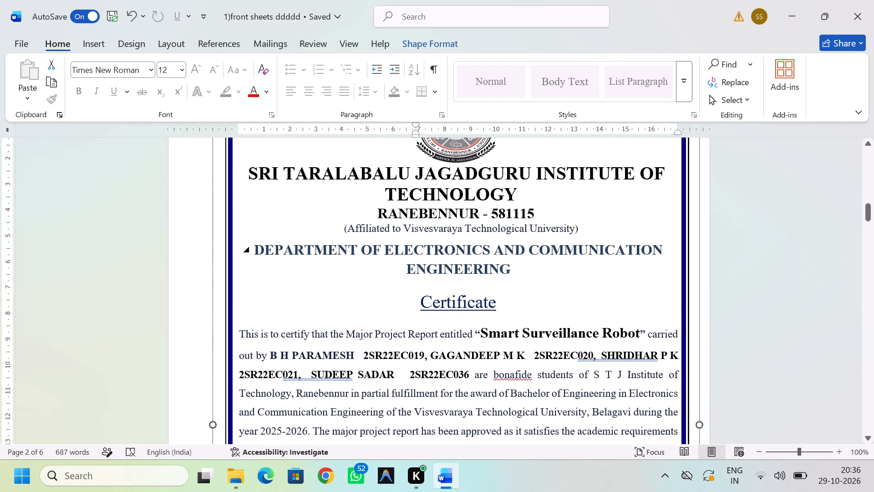
scroll(604, 259, down, 1)
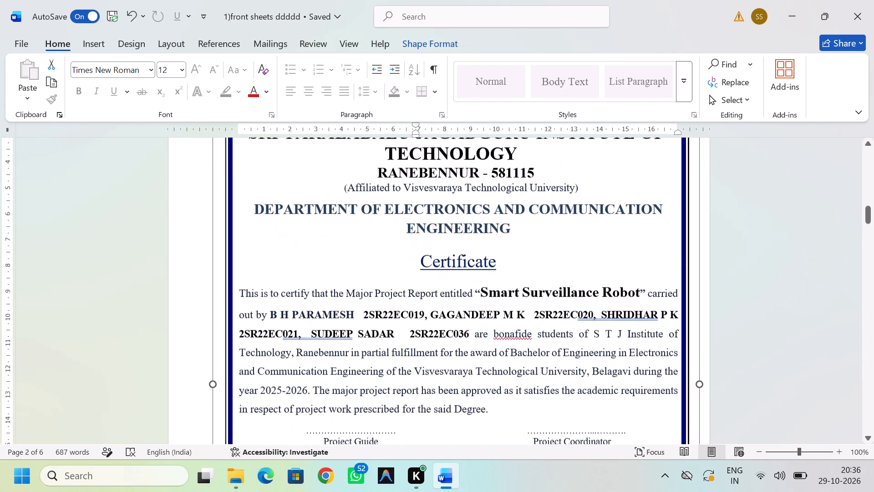
scroll(604, 259, down, 1)
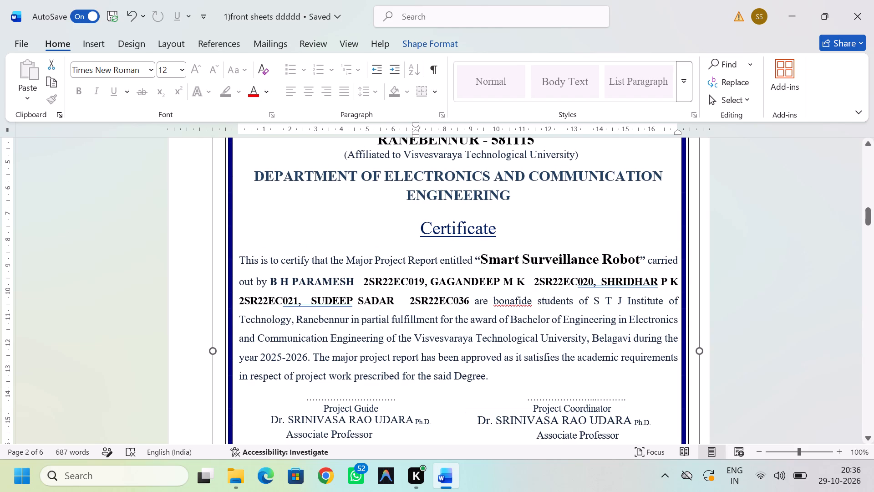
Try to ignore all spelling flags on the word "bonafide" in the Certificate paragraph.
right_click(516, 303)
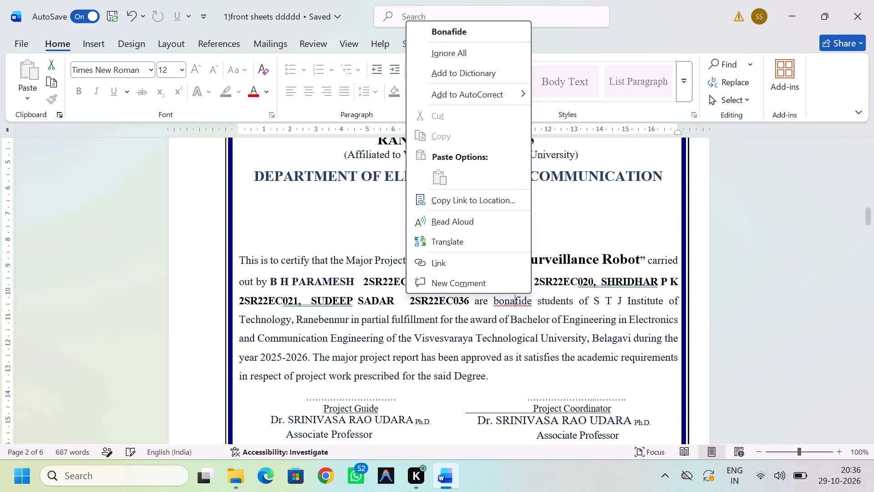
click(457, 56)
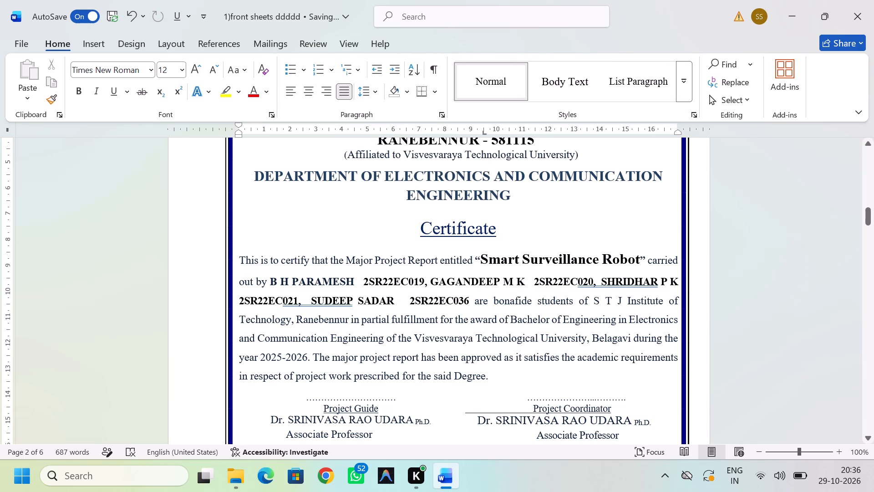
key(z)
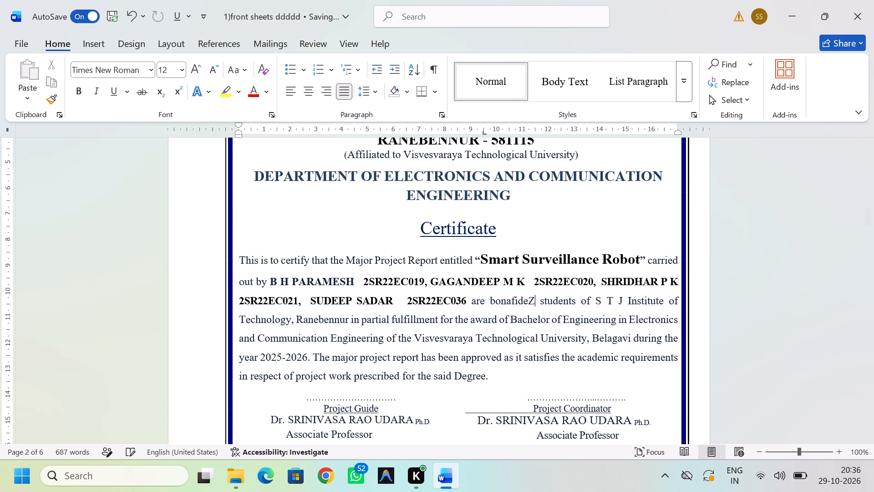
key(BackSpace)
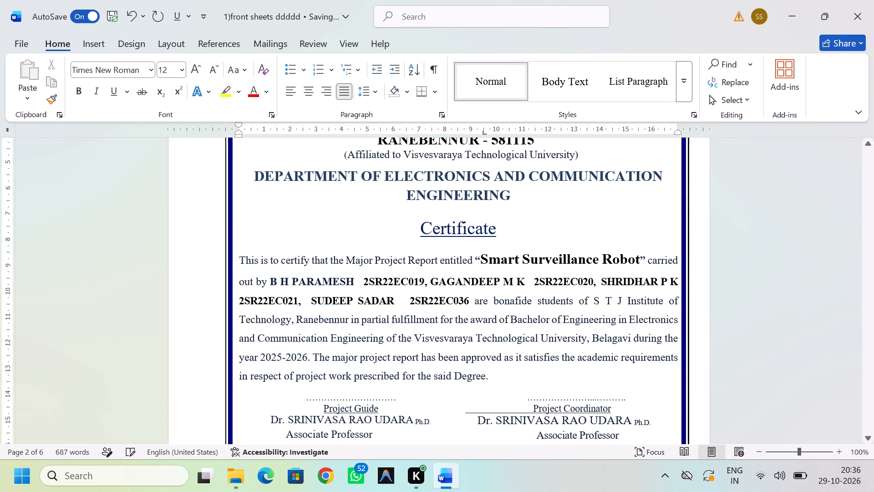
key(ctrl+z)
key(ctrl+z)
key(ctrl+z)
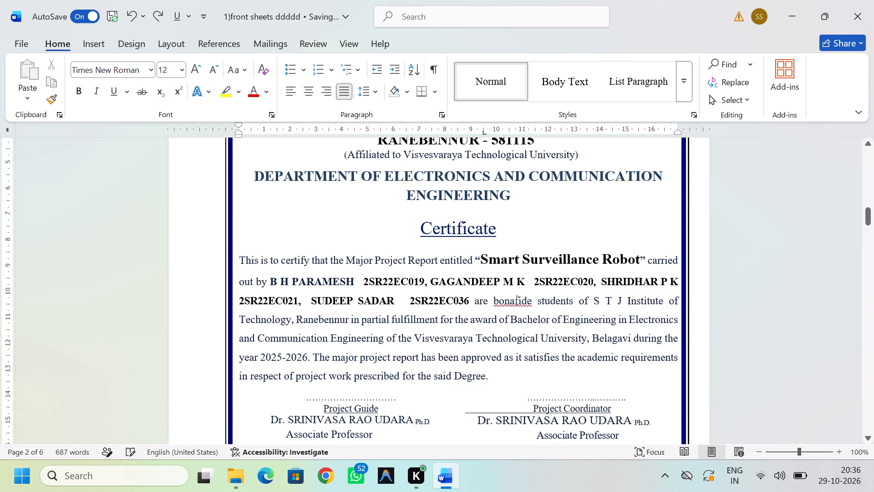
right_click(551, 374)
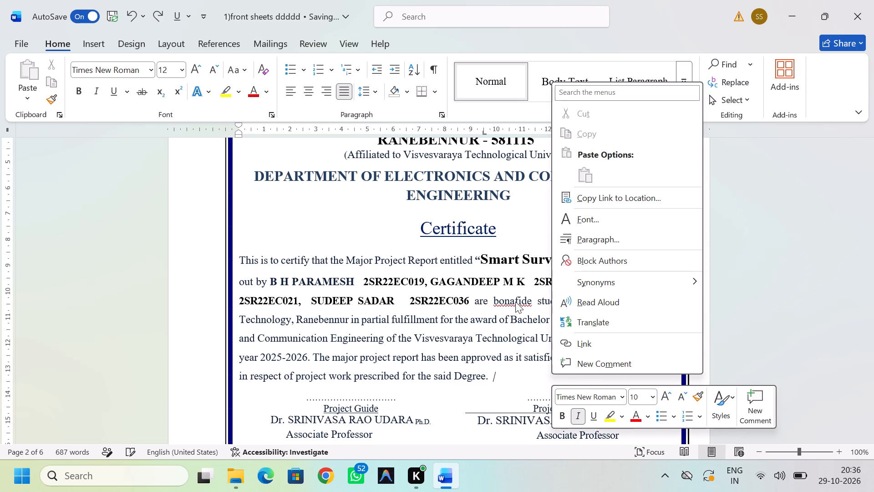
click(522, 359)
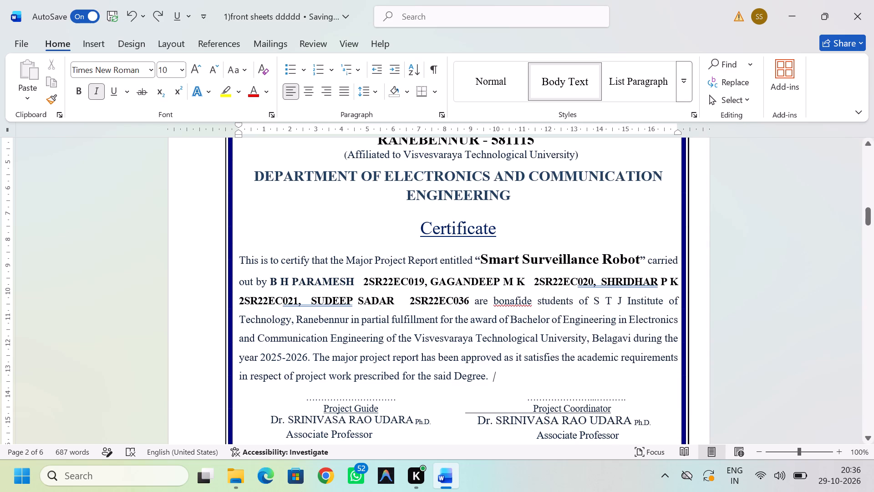
Ignore all spelling flags on the word "bonafide" in the Certificate paragraph.
click(515, 303)
right_click(515, 303)
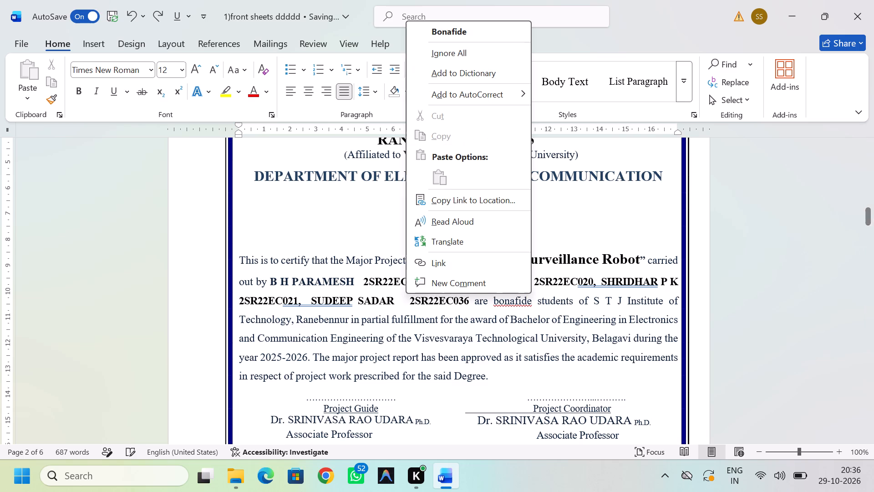
click(475, 52)
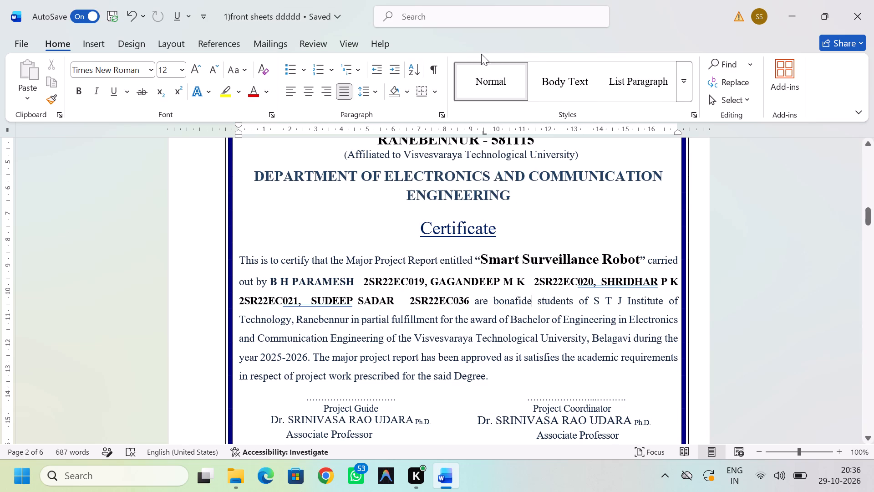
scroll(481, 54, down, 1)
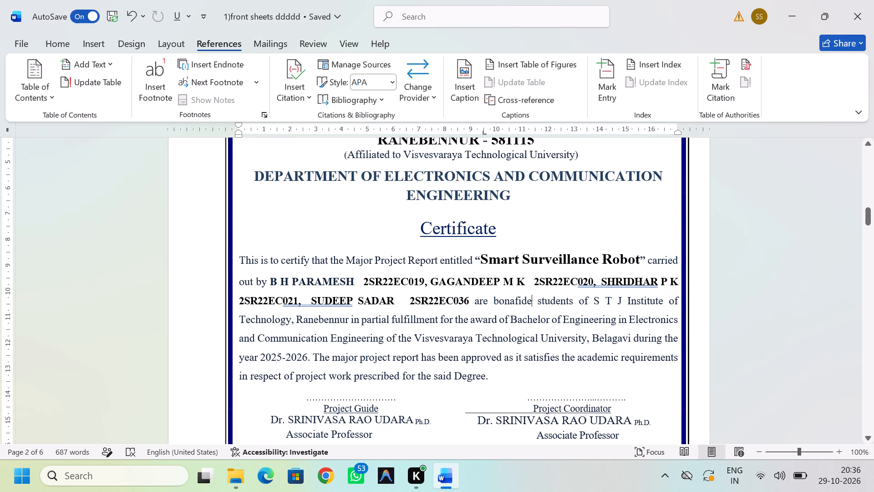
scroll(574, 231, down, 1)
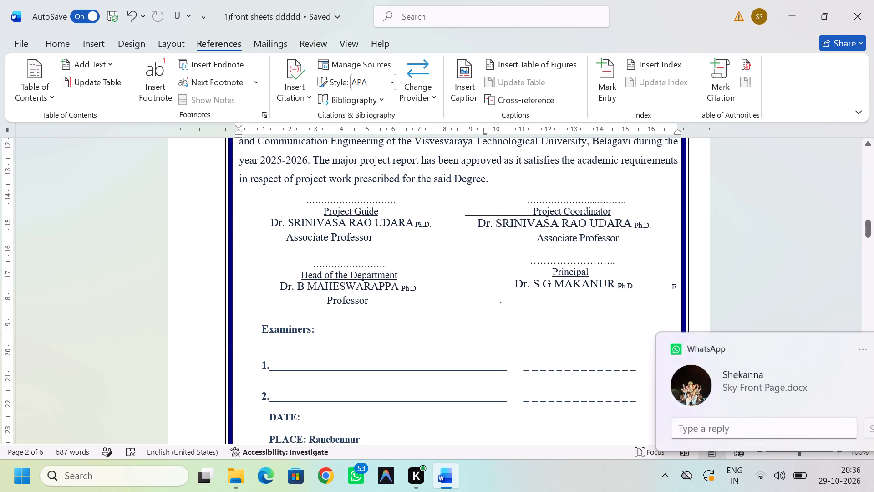
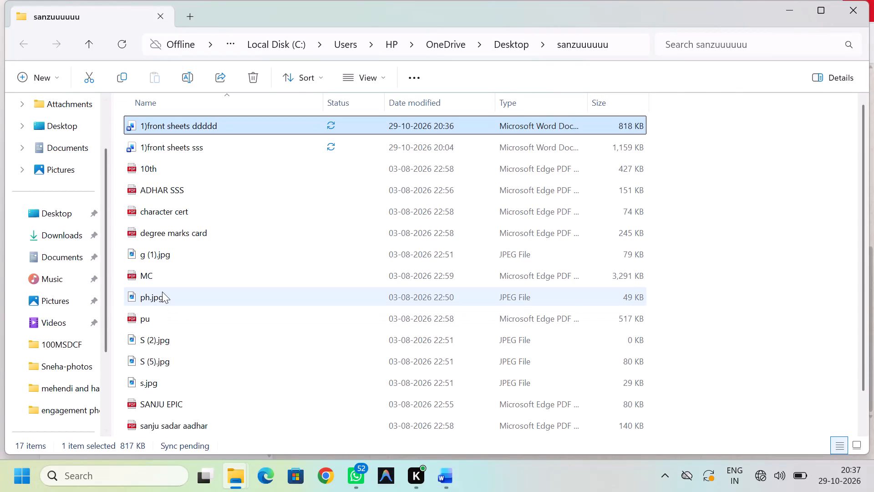
Find the Word document "Sky Front Page" in the sanzuuuuuu folder and open it.
scroll(311, 173, up, 3)
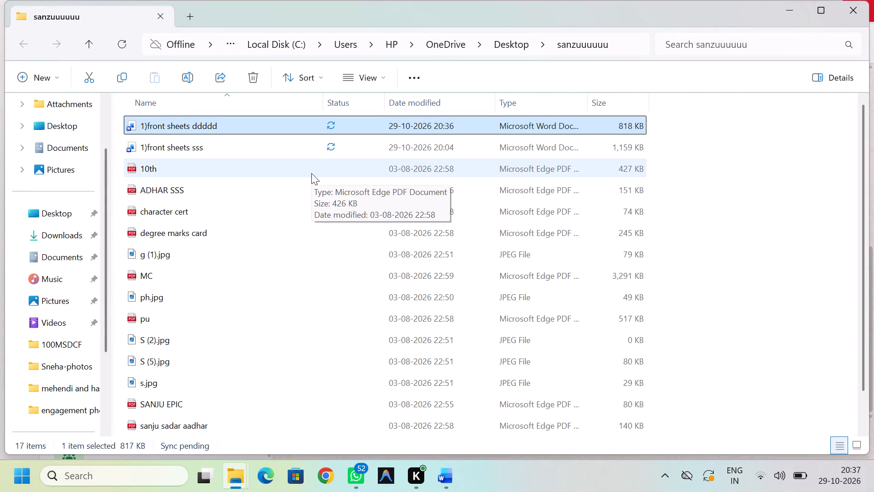
scroll(311, 173, down, 3)
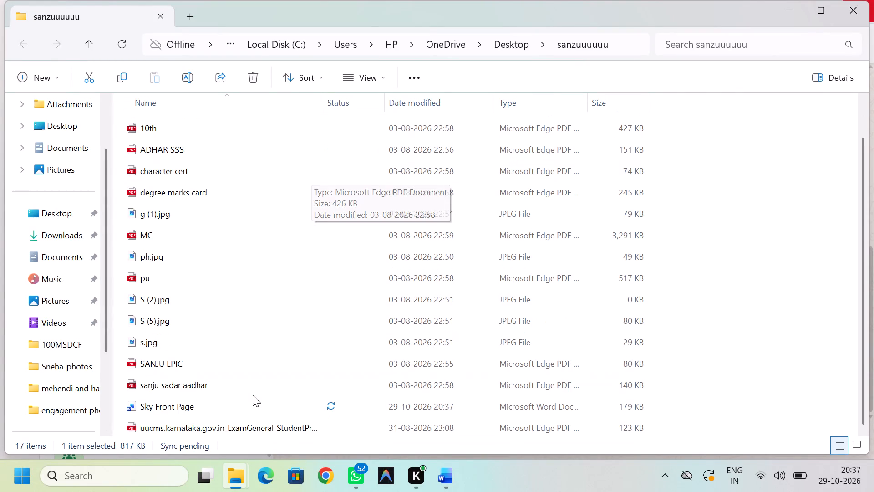
click(252, 404)
double_click(252, 404)
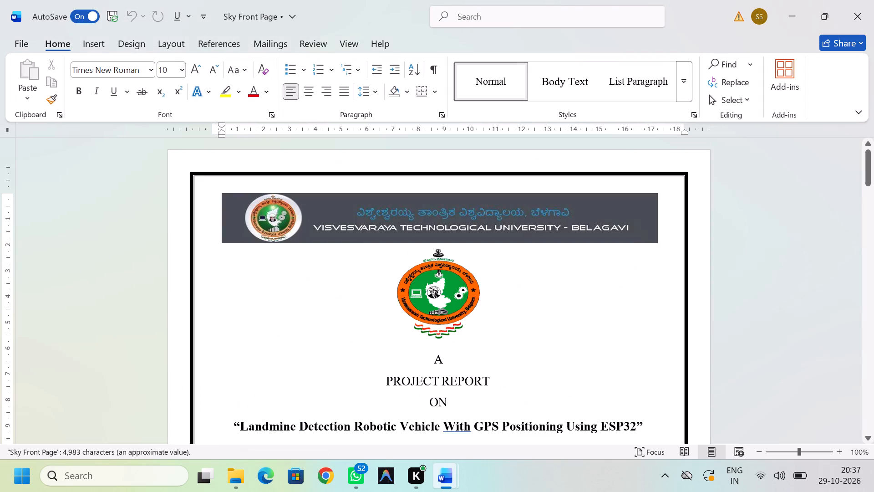
Examine the Sky Front Page document from its title page through the Certificate paragraph to the signature blocks and examiners section.
scroll(252, 404, down, 2)
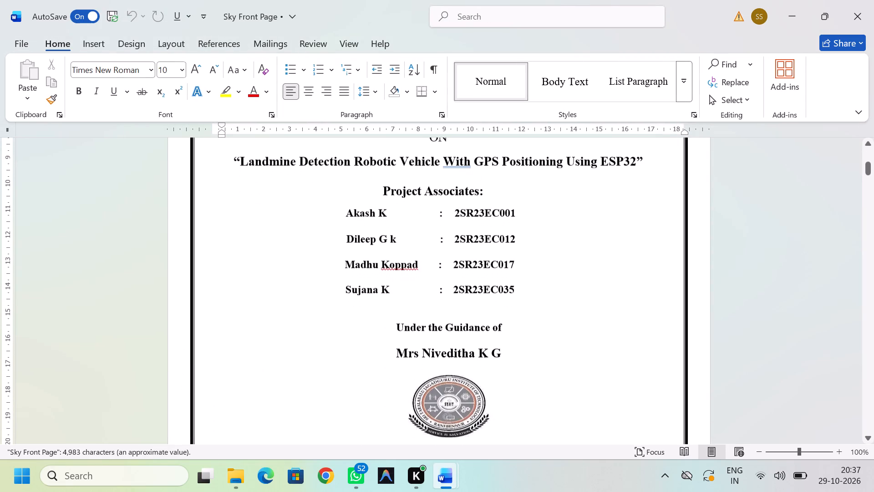
scroll(252, 404, down, 5)
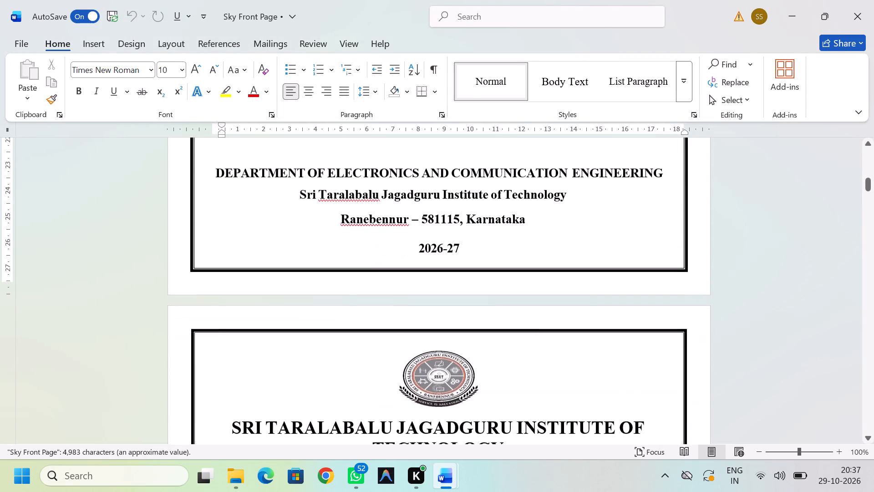
scroll(252, 404, down, 3)
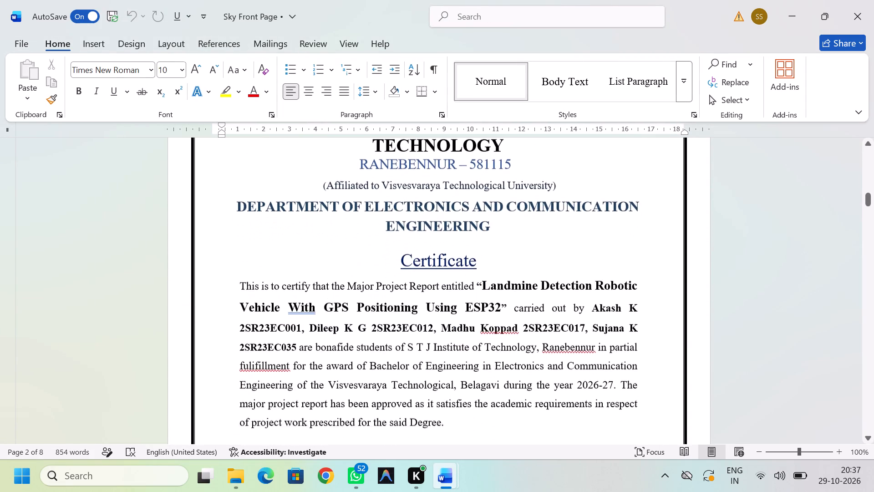
scroll(252, 404, down, 2)
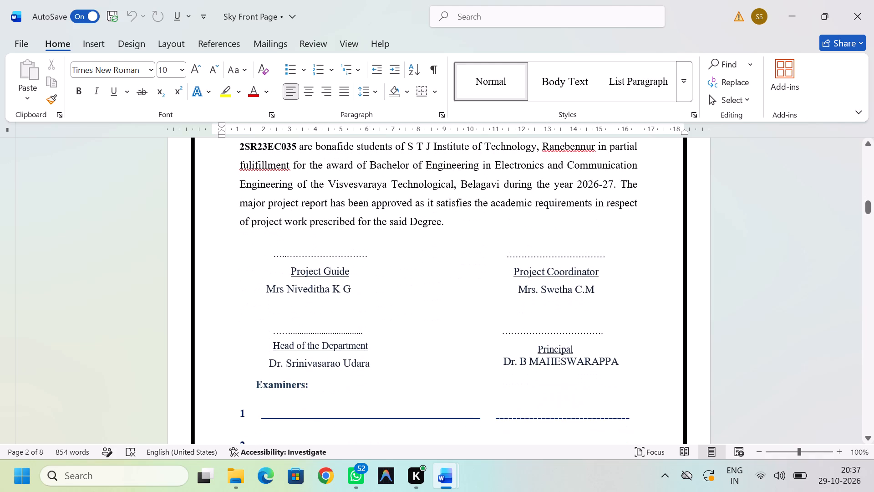
Review the Sky Front Page report from the certificate's signature blocks through the declaration page and back to the cover page.
scroll(252, 364, down, 3)
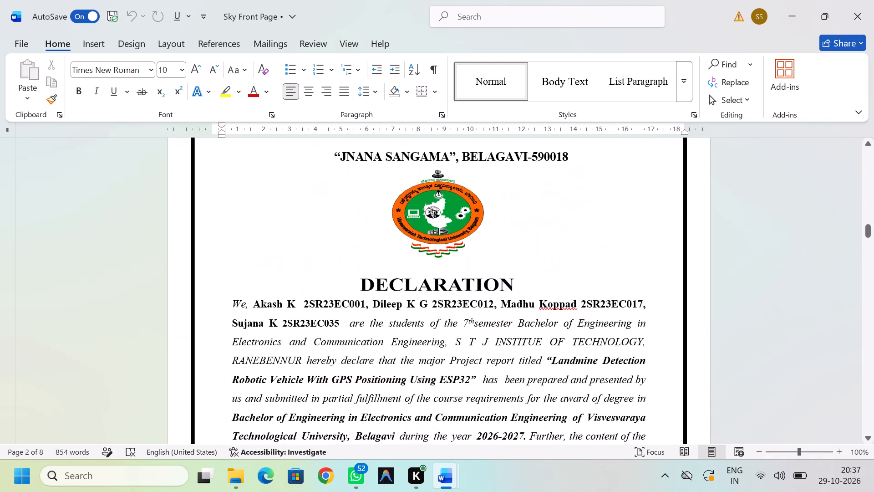
scroll(252, 364, up, 2)
scroll(252, 364, down, 1)
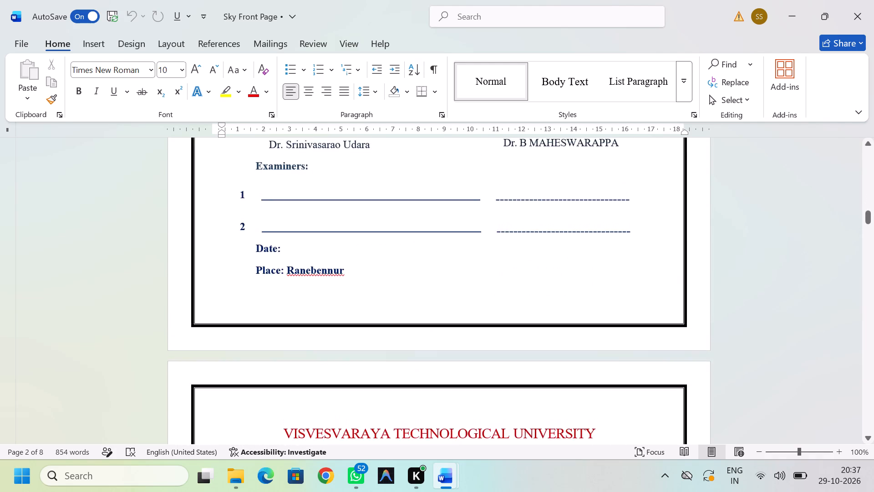
scroll(252, 364, down, 2)
scroll(252, 364, up, 1)
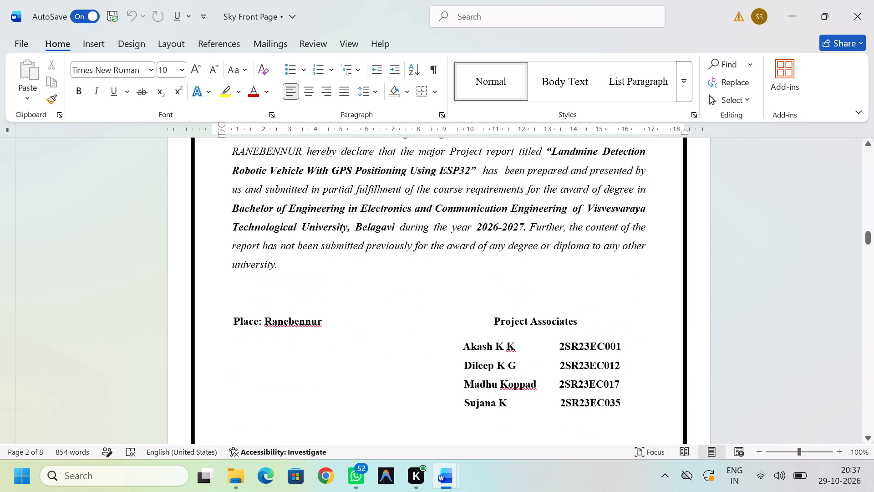
scroll(252, 364, up, 3)
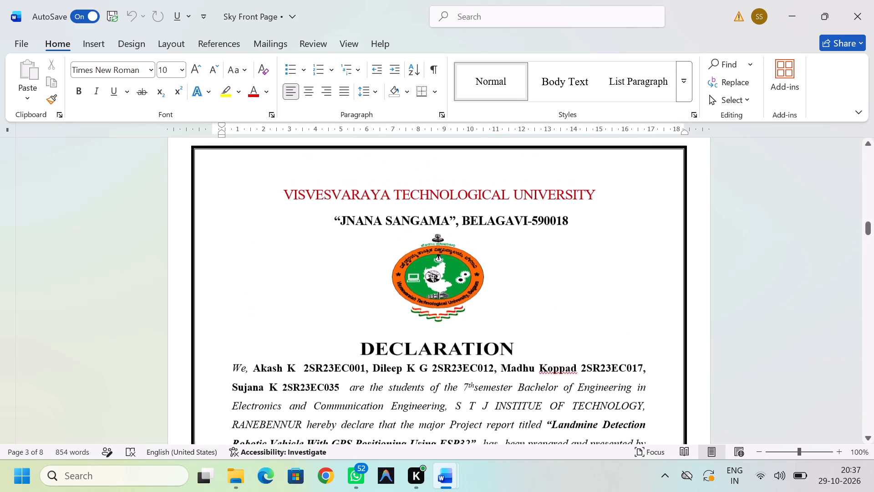
scroll(252, 364, up, 4)
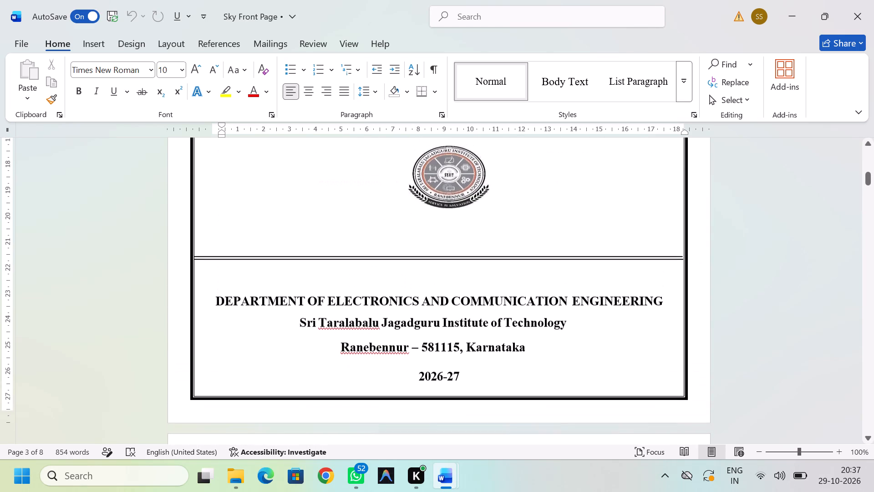
scroll(252, 364, up, 3)
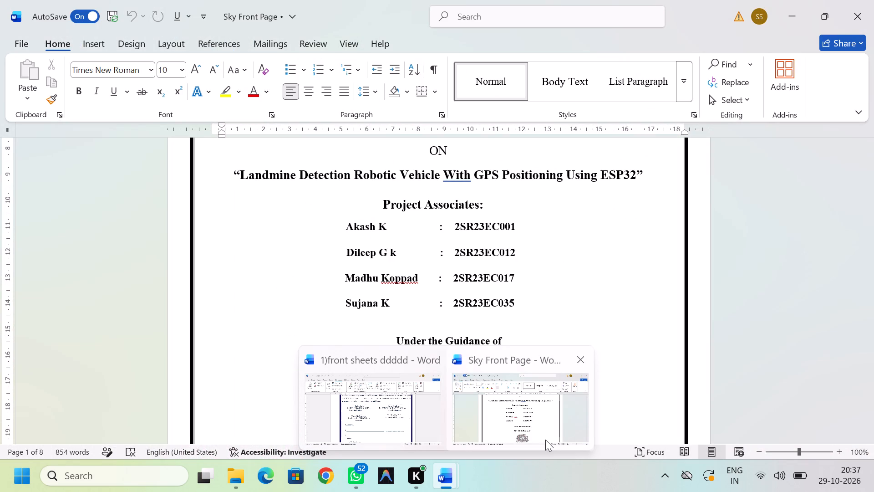
click(543, 423)
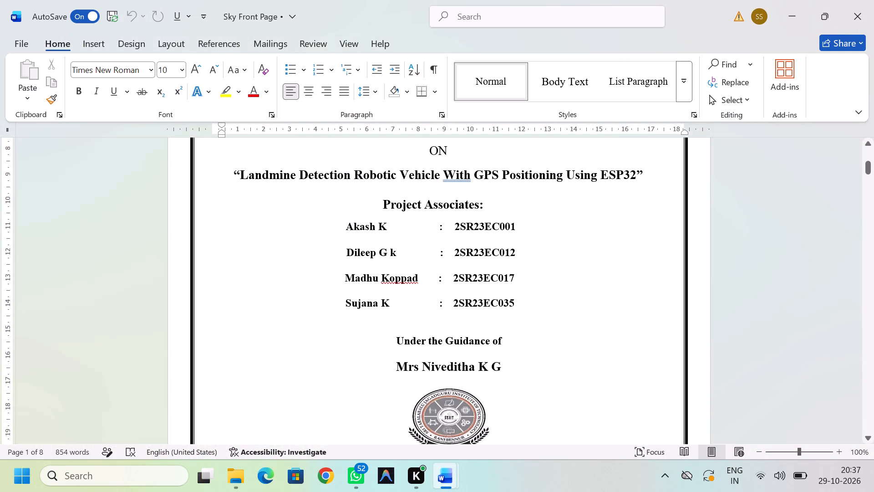
scroll(528, 301, up, 3)
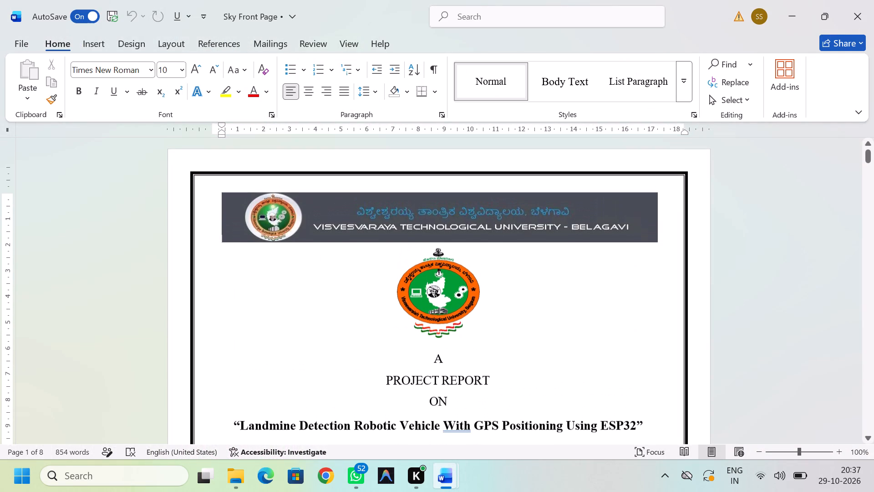
scroll(528, 301, up, 1)
Delete the landmine detection project title on the cover page, keeping its quotation marks.
scroll(528, 301, down, 4)
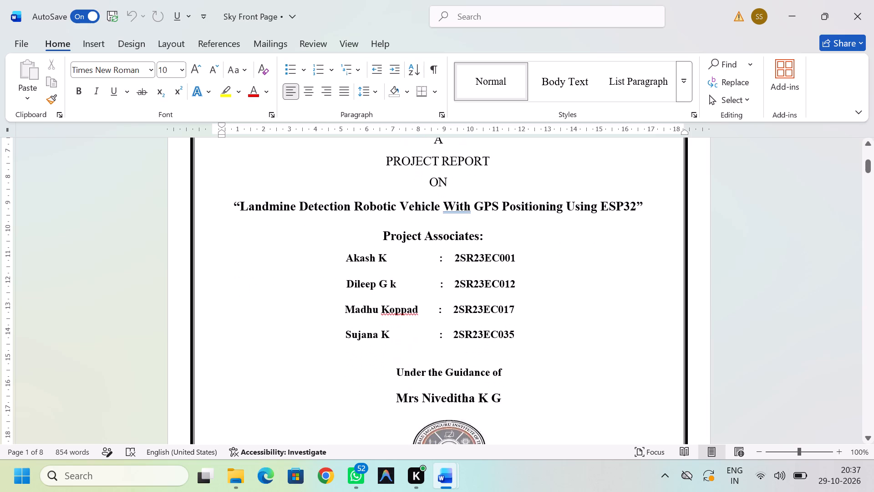
scroll(528, 301, down, 1)
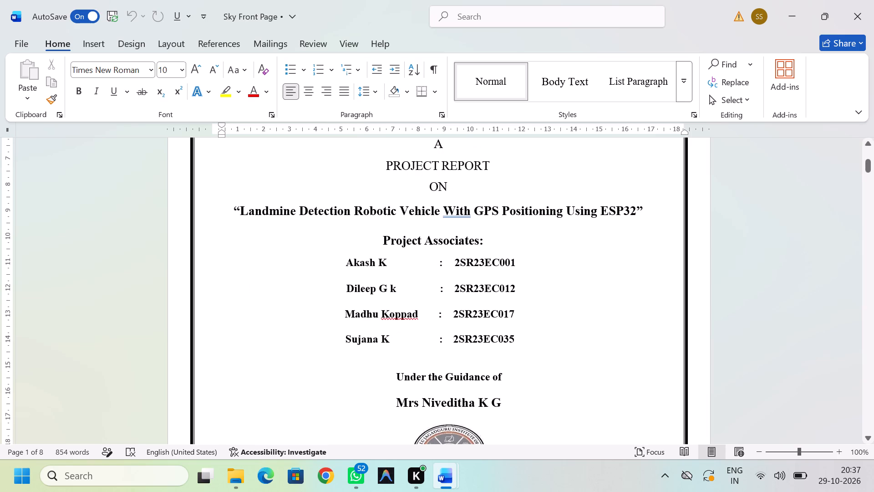
click(635, 211)
key(BackSpace)
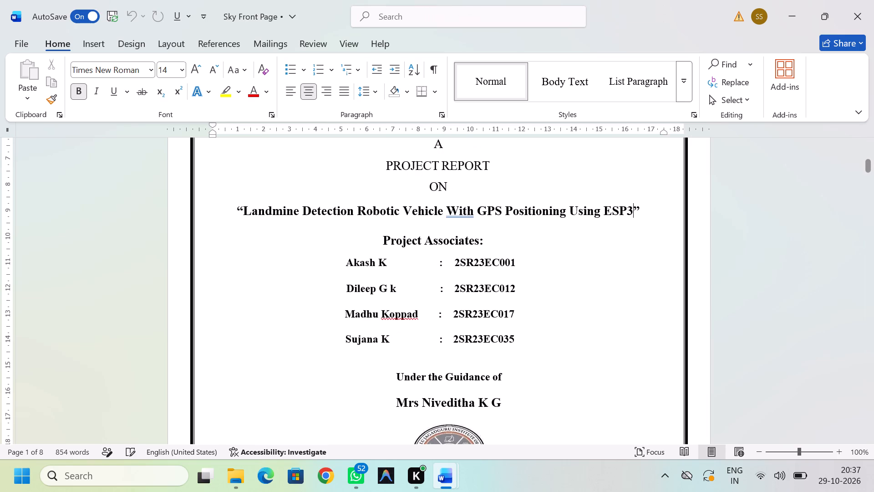
key(BackSpace)
key(BackSpace)
key(BackSpace)
key(BackSpace)
key(BackSpace)
key(BackSpace)
key(BackSpace)
key(BackSpace)
key(BackSpace)
key(BackSpace)
key(BackSpace)
key(BackSpace)
key(BackSpace)
key(BackSpace)
key(BackSpace)
key(BackSpace)
key(BackSpace)
key(BackSpace)
key(BackSpace)
key(BackSpace)
key(BackSpace)
key(BackSpace)
key(BackSpace)
key(BackSpace)
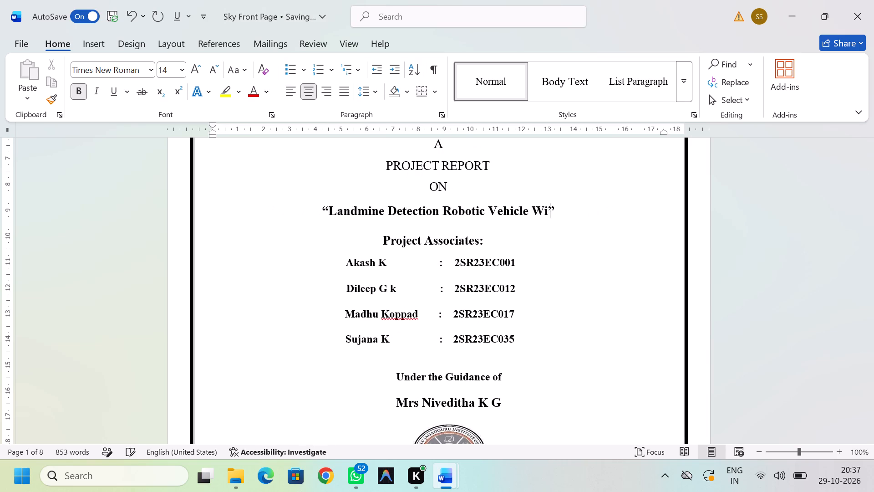
key(BackSpace)
key(BackSpace)
key(BackSpace)
key(BackSpace)
key(BackSpace)
key(BackSpace)
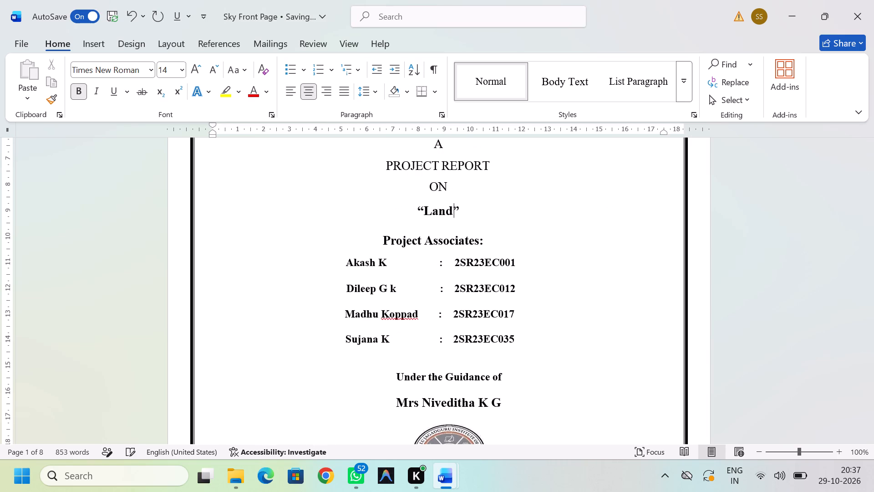
key(BackSpace)
key(BackSpace)
key(BackSpace)
key(BackSpace)
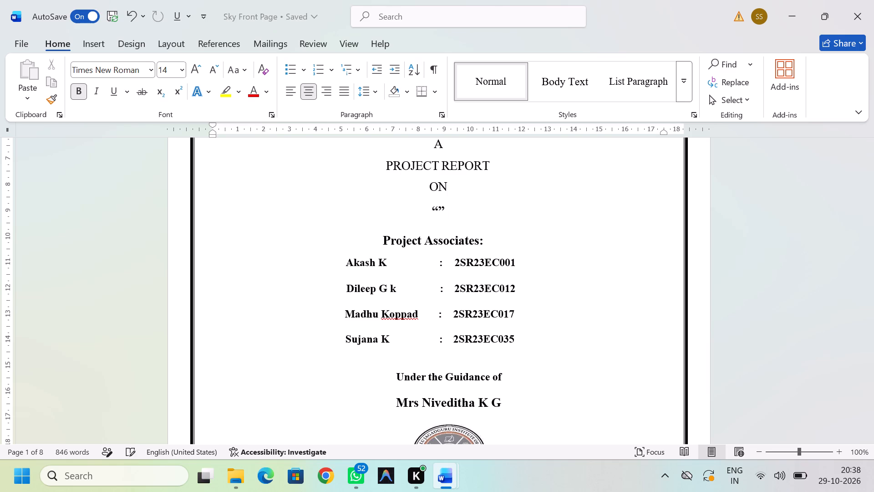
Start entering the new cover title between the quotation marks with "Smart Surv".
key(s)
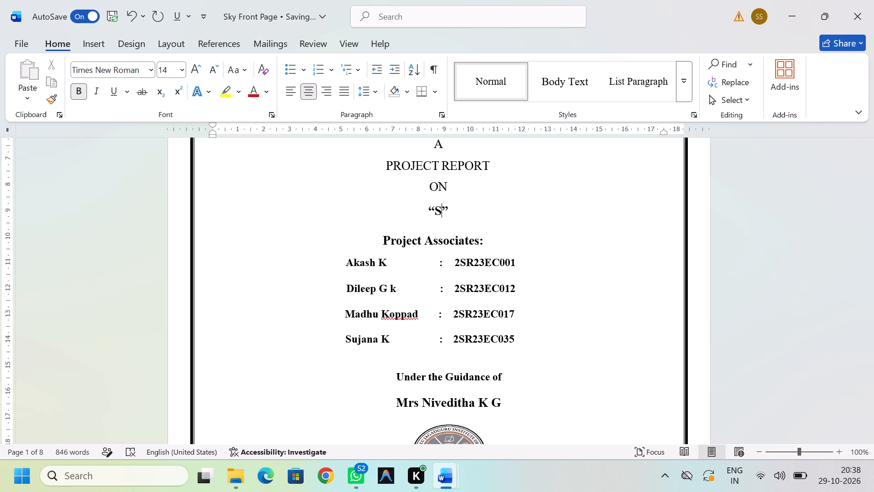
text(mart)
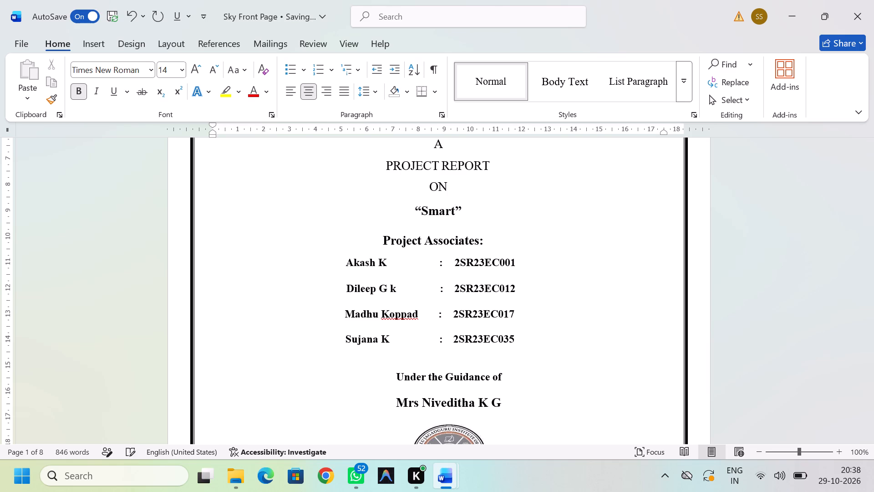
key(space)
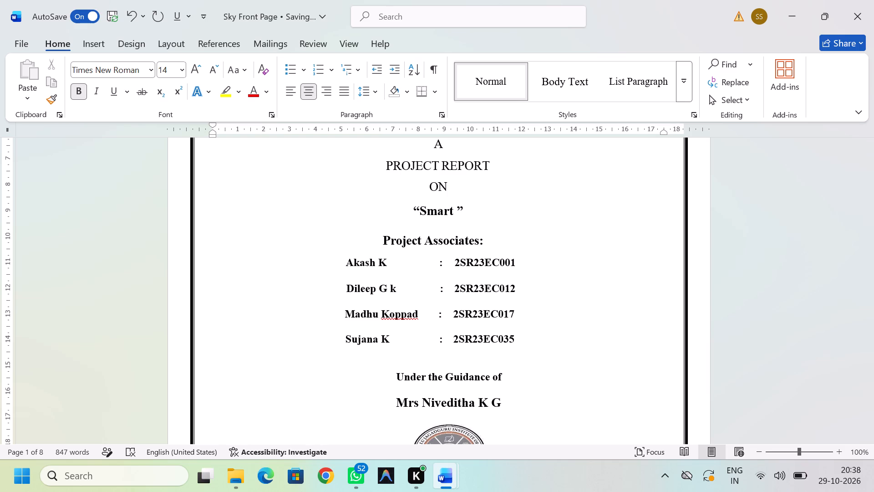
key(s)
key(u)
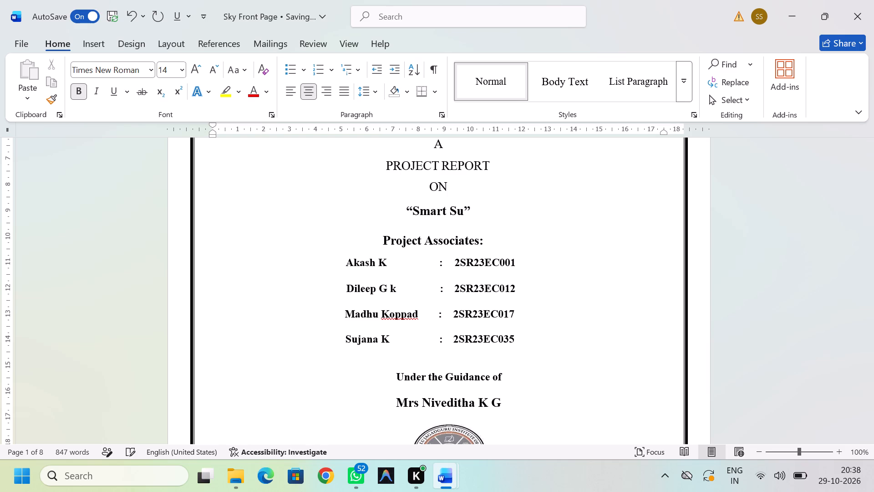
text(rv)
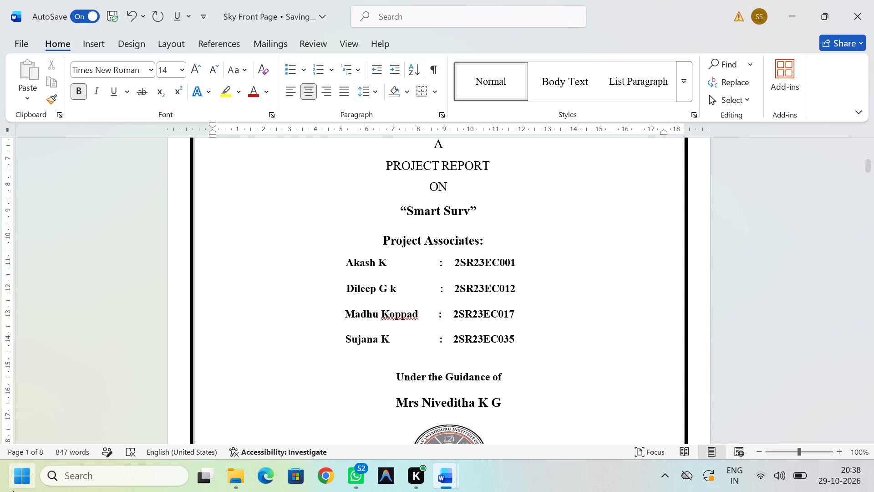
Switch to the "1)front sheets ddddd" document and copy the title "Smart Surveillance Robot" from its cover page, without the quotation marks.
click(437, 472)
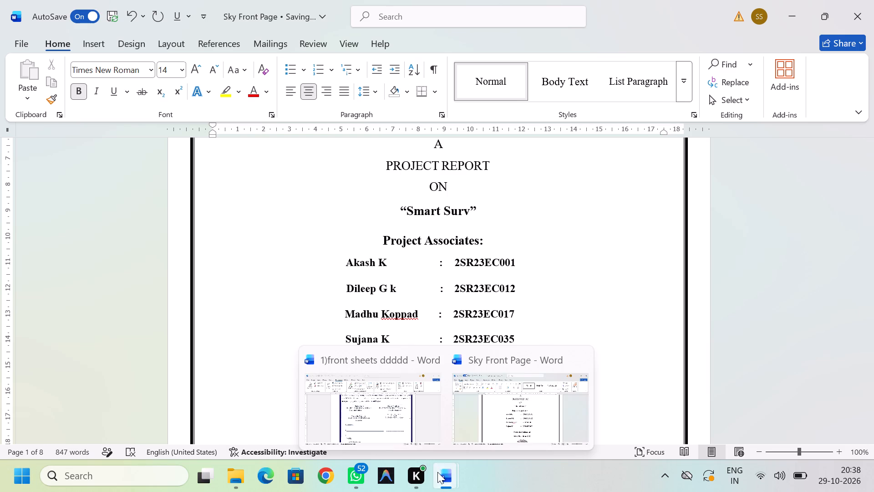
click(403, 414)
scroll(479, 286, up, 3)
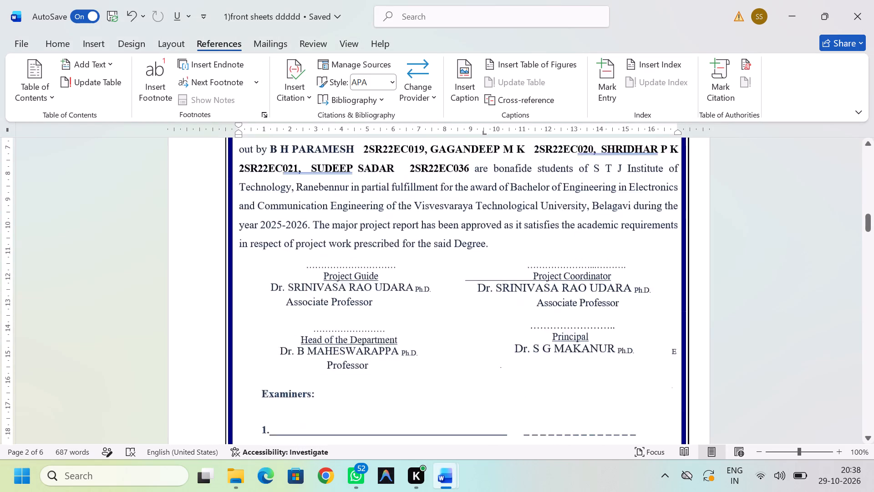
scroll(479, 287, up, 19)
scroll(481, 293, up, 4)
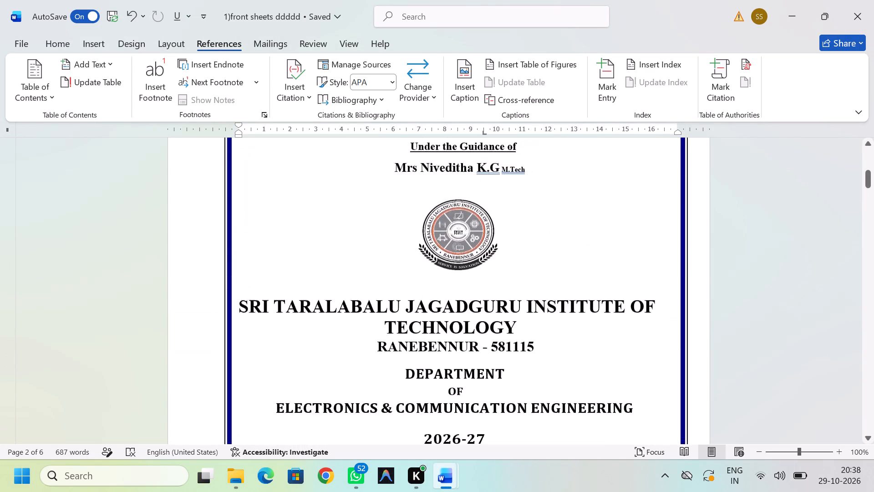
scroll(481, 293, up, 9)
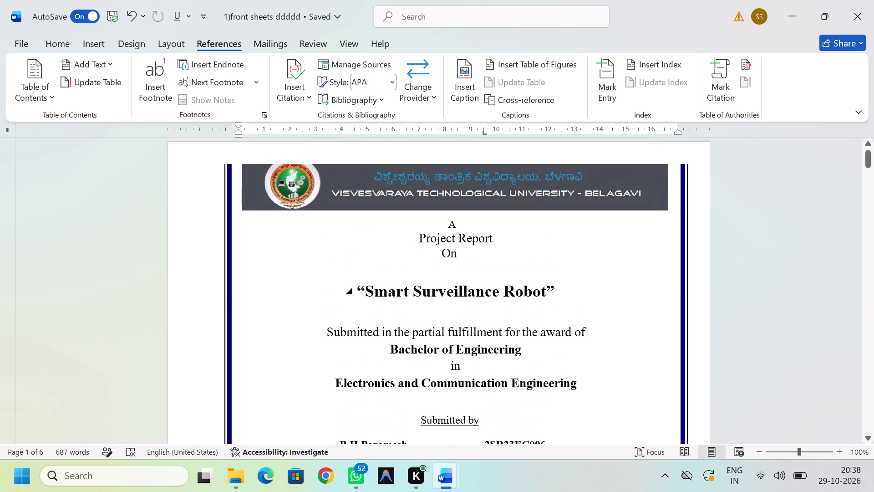
drag(366, 291, 509, 301)
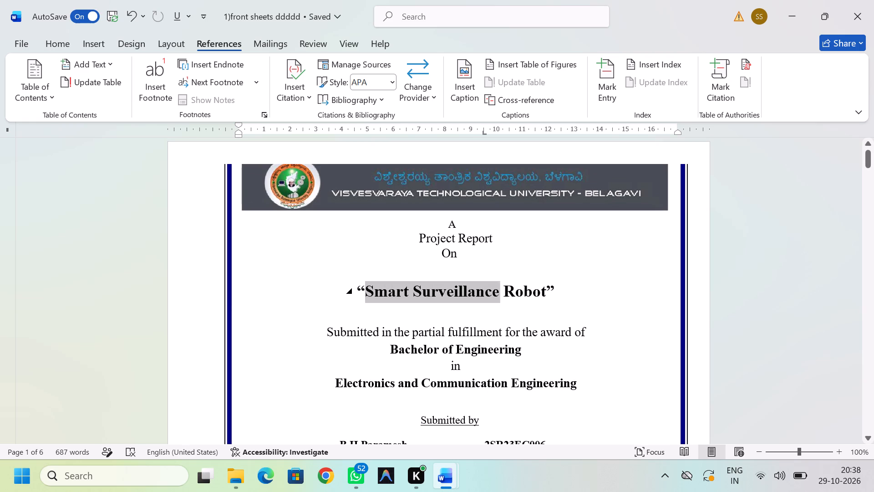
drag(509, 301, 526, 301)
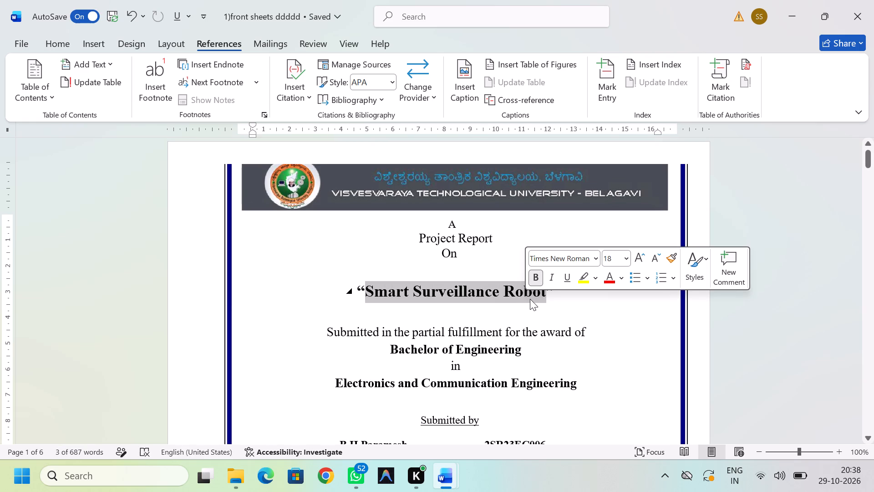
key(ctrl+c)
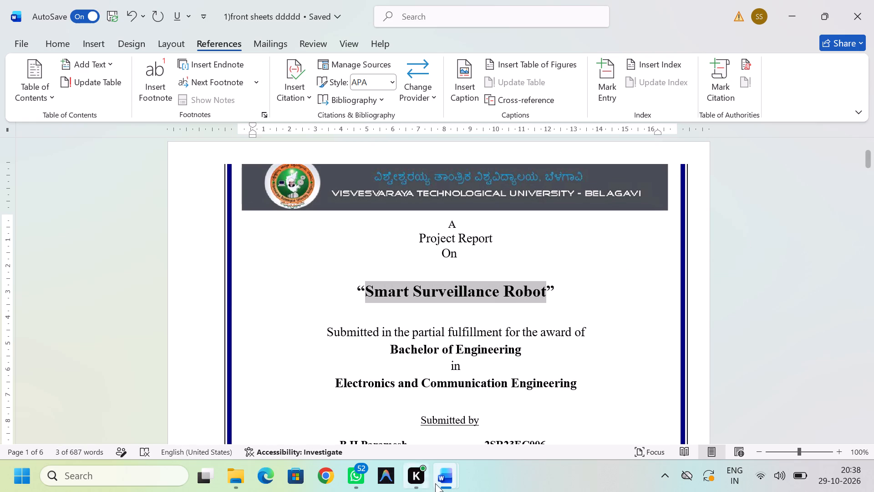
Return to Sky Front Page and replace the partial cover title inside the quotation marks with the copied "Smart Surveillance Robot".
click(445, 469)
click(494, 422)
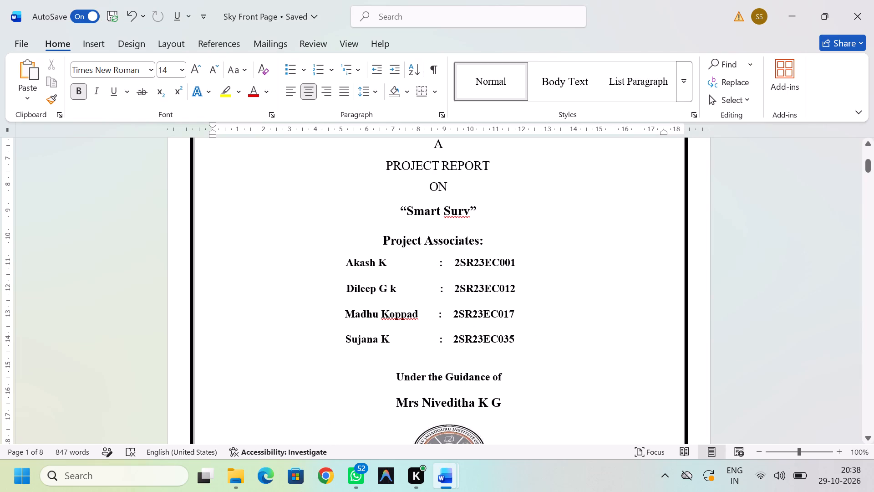
key(BackSpace)
key(BackSpace)
key(BackSpace)
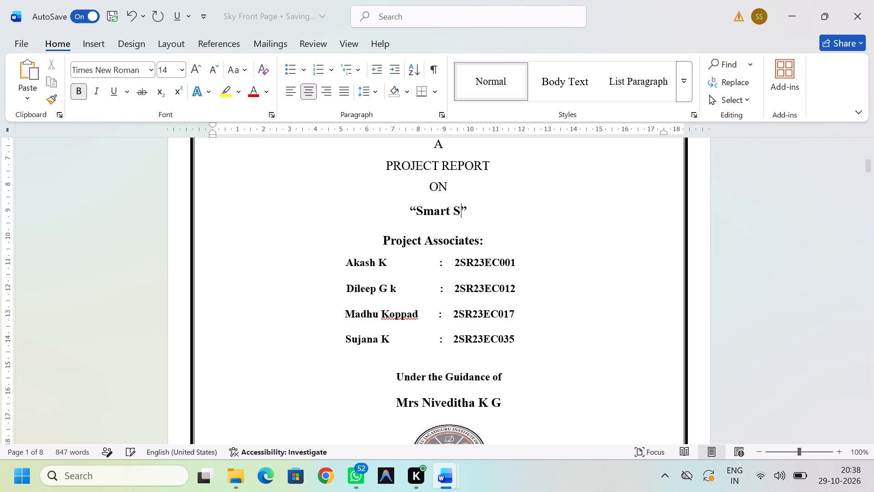
key(BackSpace)
key(BackSpace)
key(BackSpace)
key(BackSpace)
key(BackSpace)
key(BackSpace)
key(BackSpace)
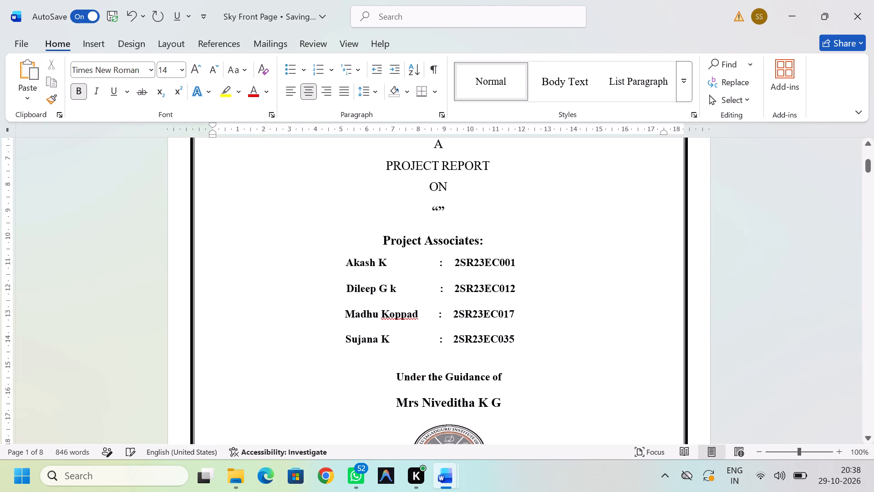
key(ctrl+v)
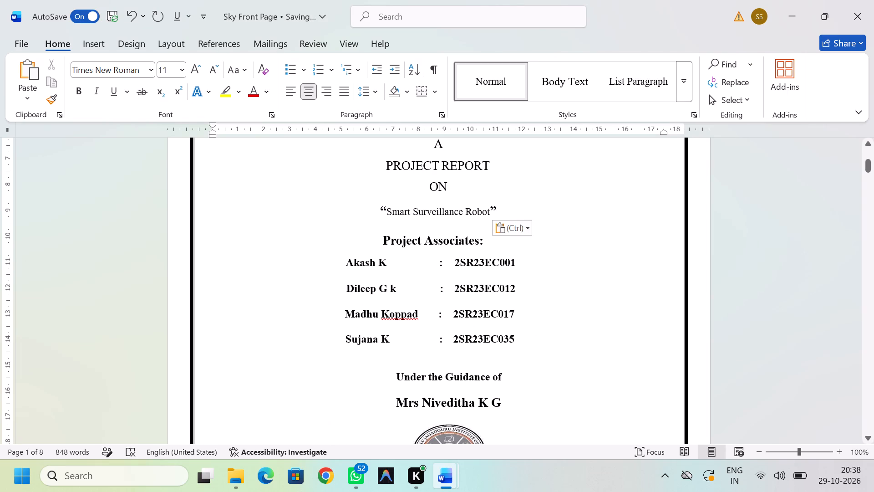
Format the cover title "Smart Surveillance Robot" as 18 pt bold.
drag(488, 211, 435, 210)
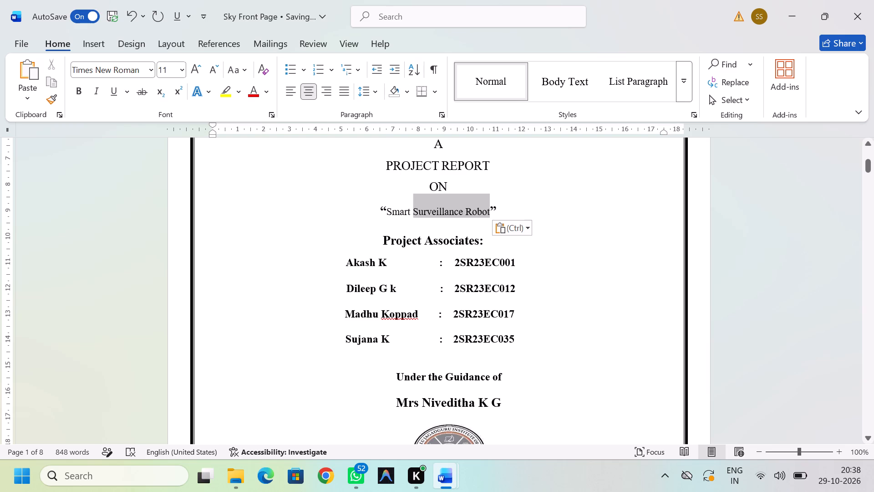
drag(435, 210, 399, 217)
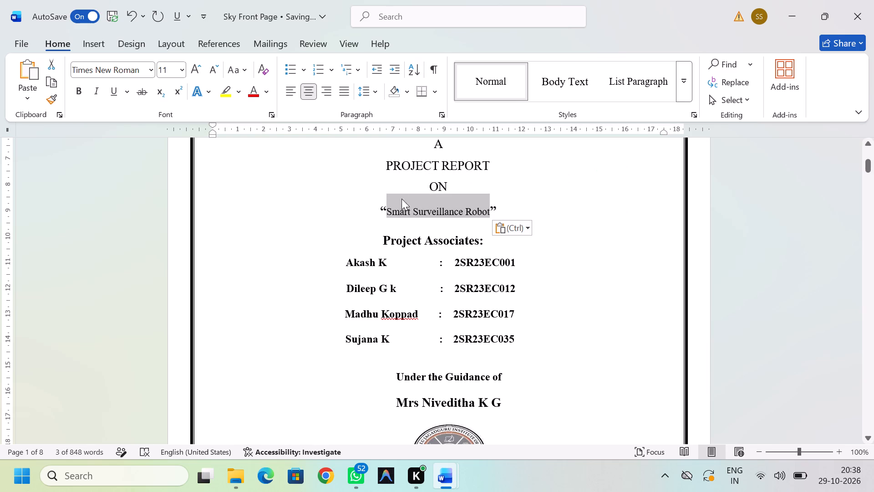
click(181, 68)
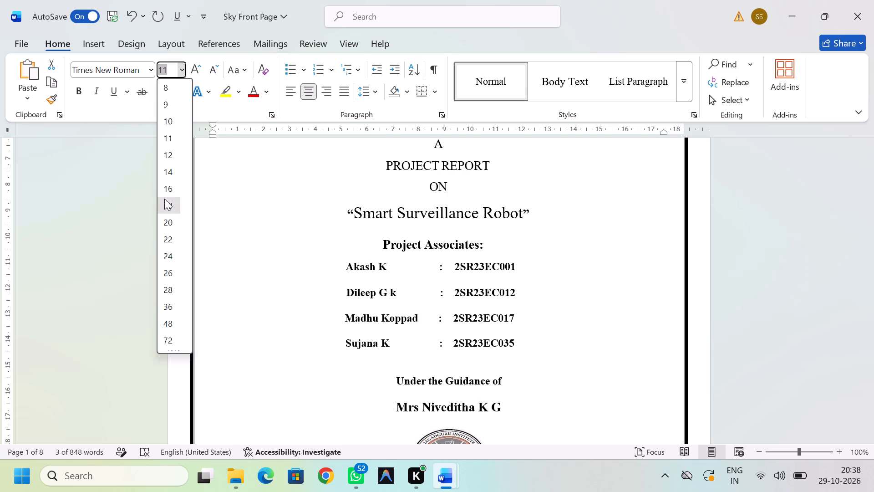
click(83, 89)
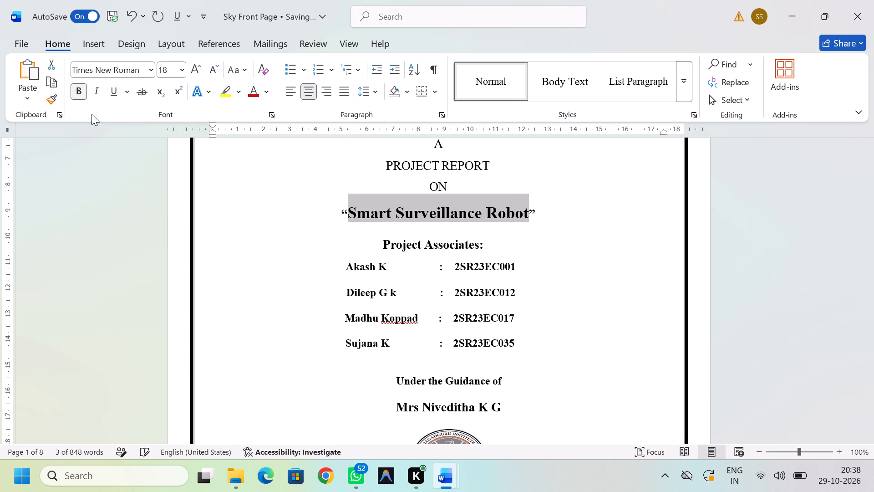
click(569, 268)
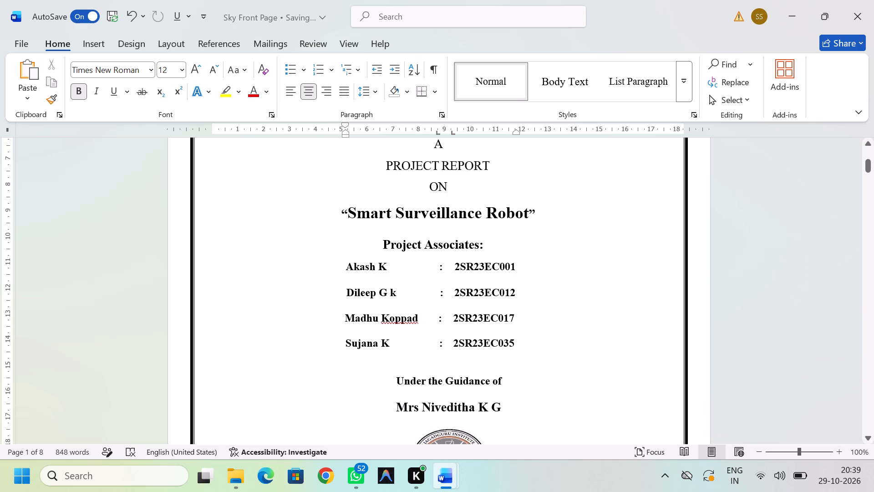
Replace the final digits of the first project associate's registration number on the cover page with that member's new digits.
key(BackSpace)
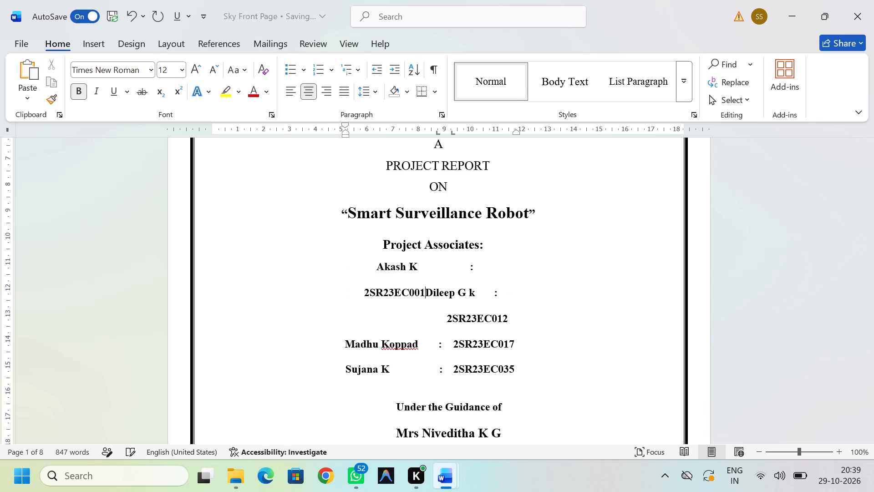
key(ctrl+z)
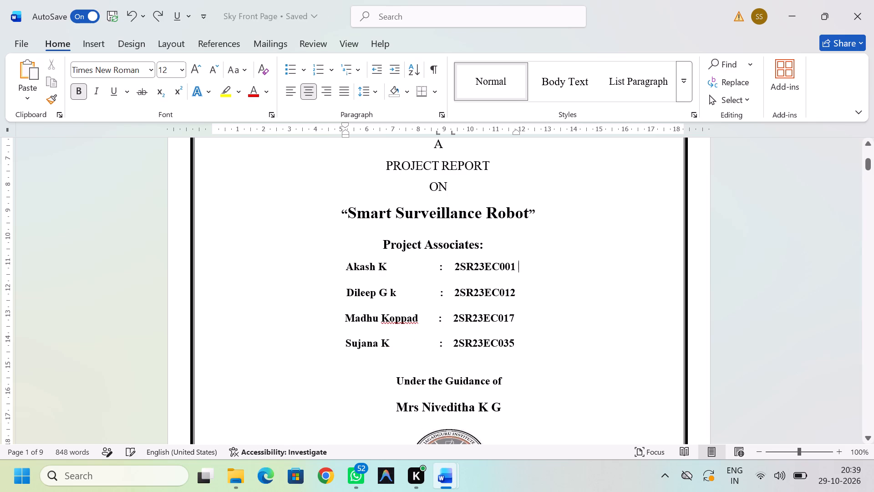
key(Left)
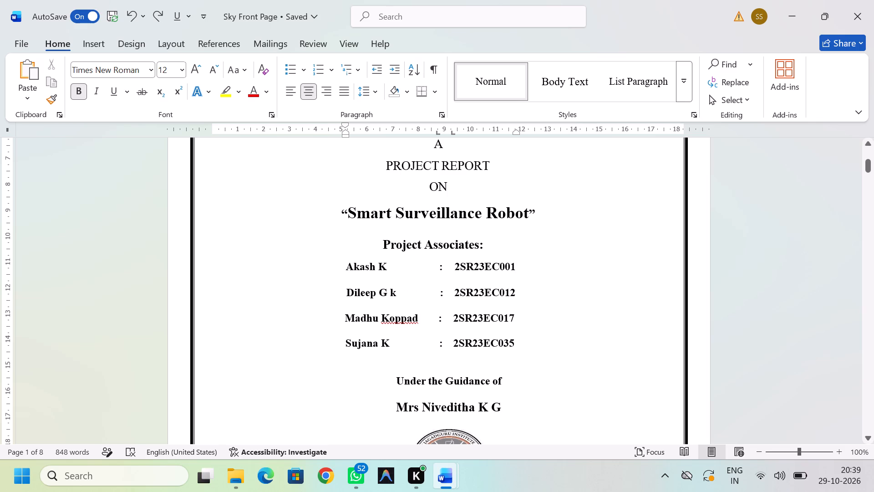
key(BackSpace)
key(BackSpace)
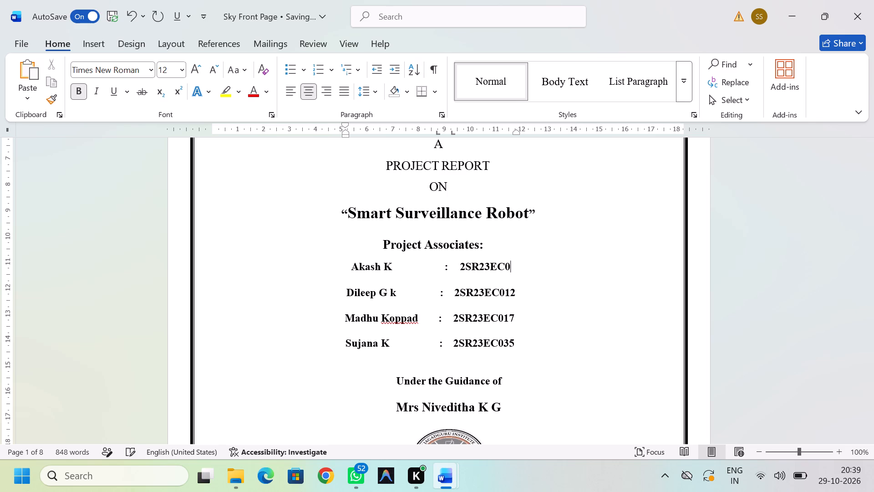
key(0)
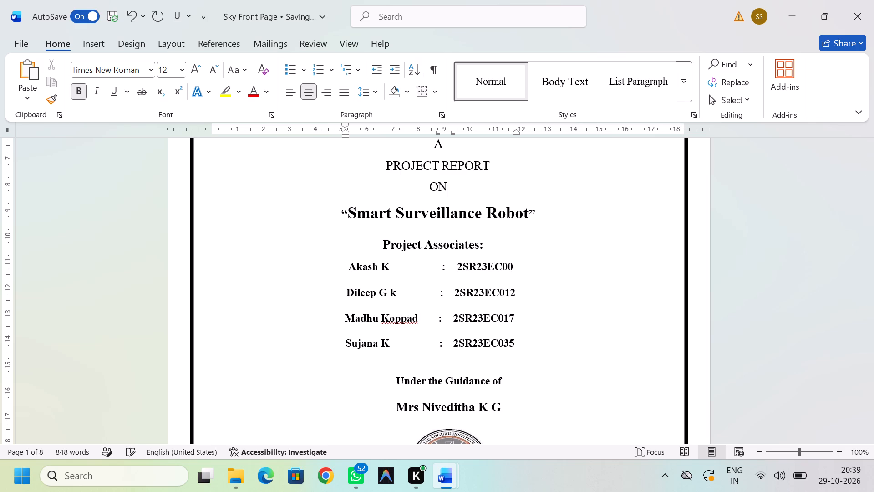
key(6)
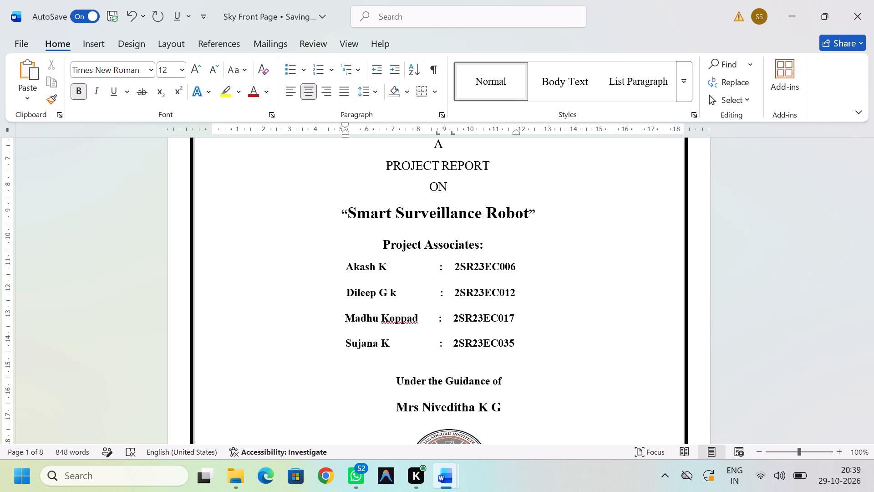
Replace the last three digits of the second project associate's registration number with that member's new digits.
key(Down)
key(BackSpace)
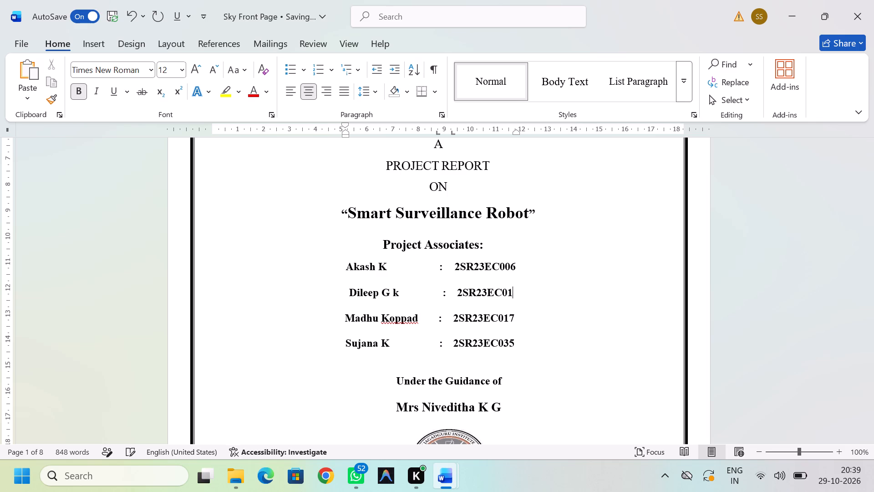
key(BackSpace)
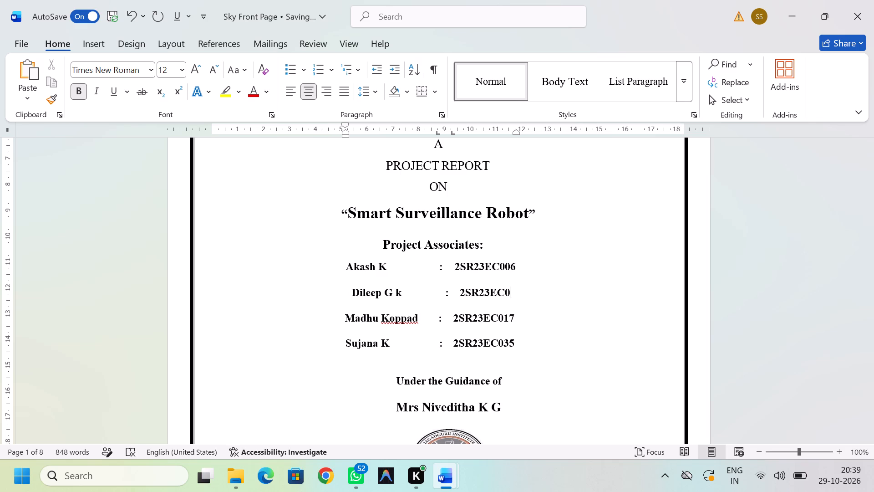
key(BackSpace)
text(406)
Replace the last three digits of the third project associate's registration number with that member's new digits.
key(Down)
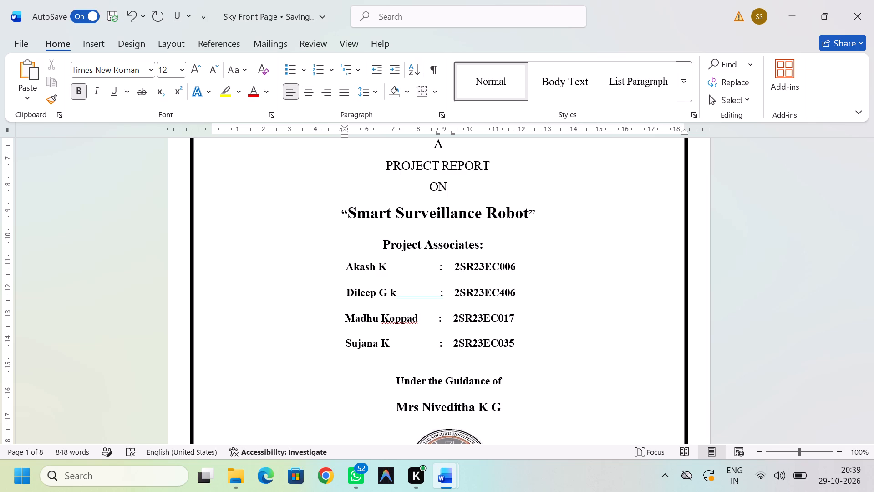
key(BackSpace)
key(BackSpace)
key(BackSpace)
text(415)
Replace the last three digits of the fourth project associate's registration number with that member's new digits.
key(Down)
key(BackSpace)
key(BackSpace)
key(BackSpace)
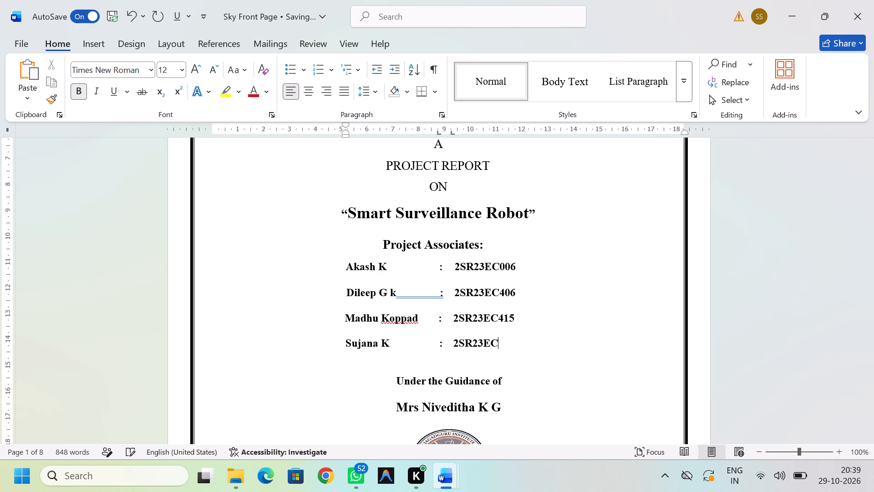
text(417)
Change the year code to 24 in the registration numbers of the fourth, third and second project associates.
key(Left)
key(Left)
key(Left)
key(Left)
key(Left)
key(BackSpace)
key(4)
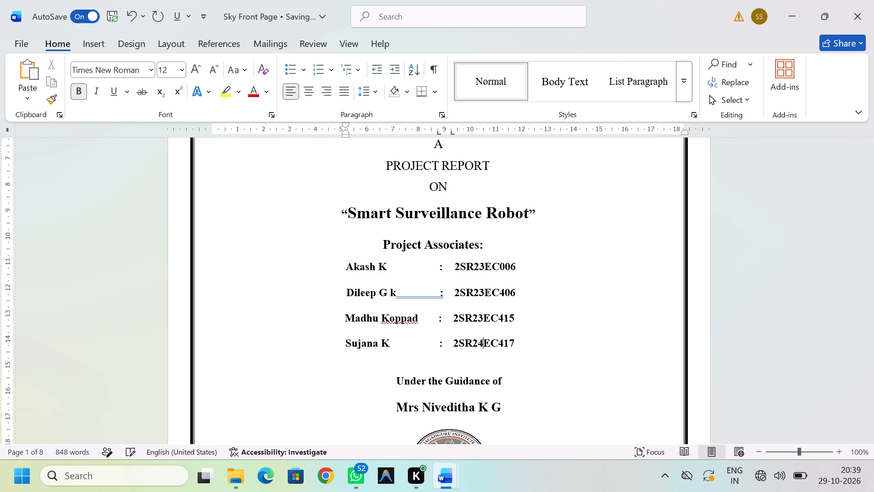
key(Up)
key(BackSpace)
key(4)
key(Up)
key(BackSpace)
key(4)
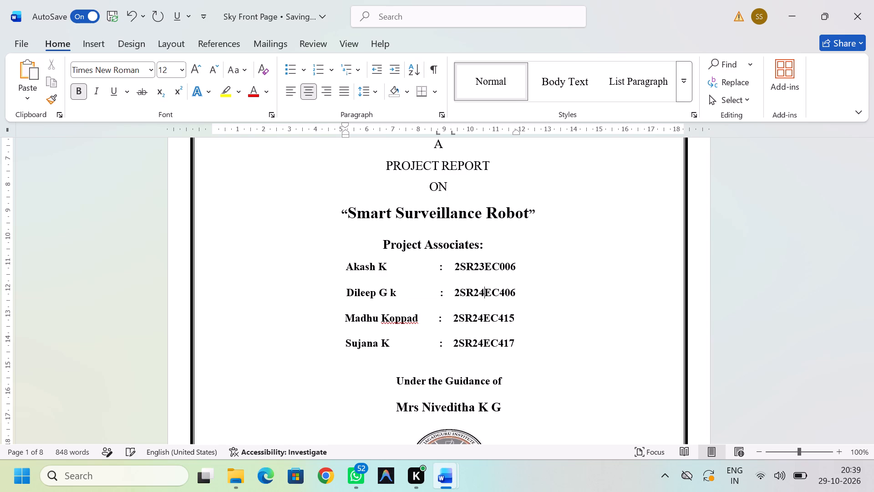
Replace the first project associate's name on the cover with the new team member's initials and name.
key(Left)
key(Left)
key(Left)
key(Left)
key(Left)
scroll(503, 211, down, 1)
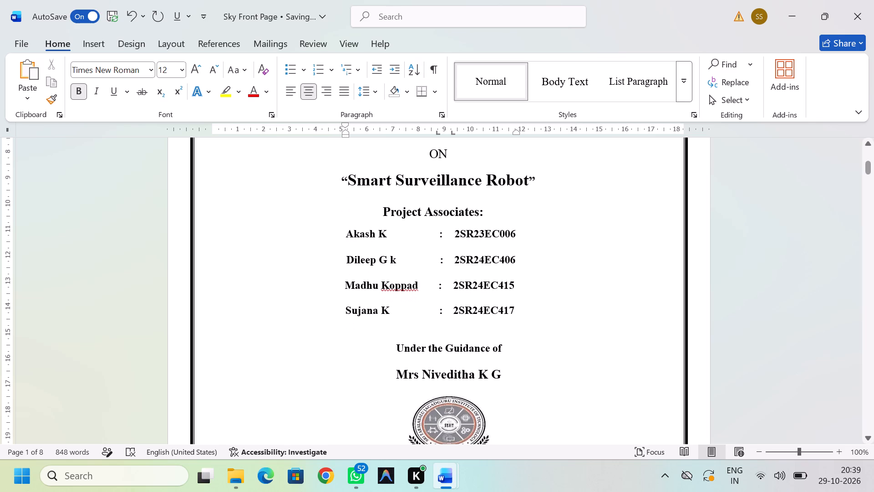
click(407, 233)
key(BackSpace)
key(BackSpace)
key(BackSpace)
key(BackSpace)
key(BackSpace)
key(BackSpace)
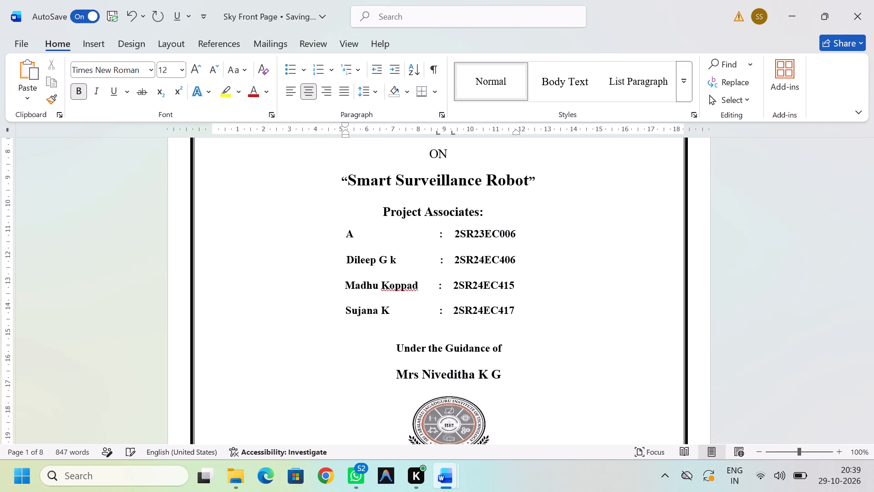
key(BackSpace)
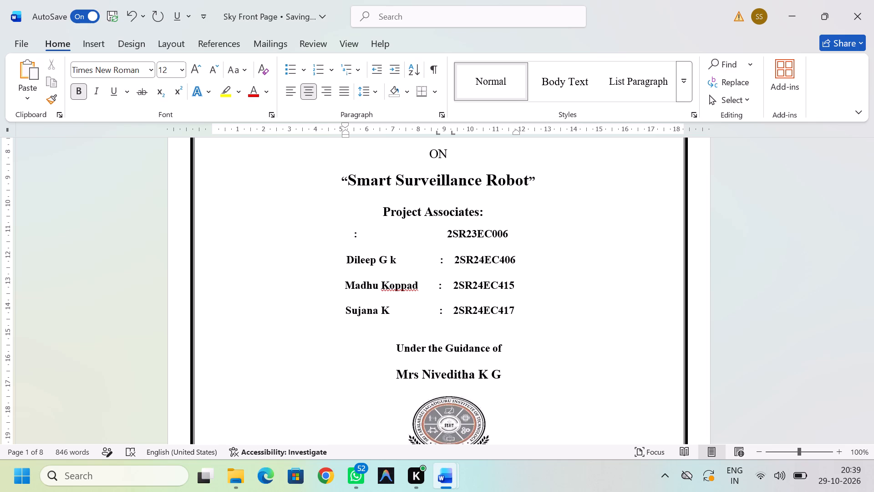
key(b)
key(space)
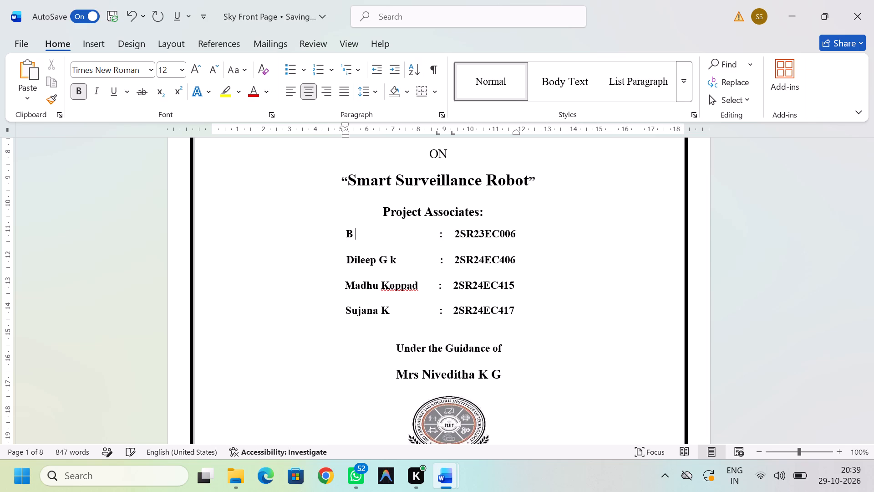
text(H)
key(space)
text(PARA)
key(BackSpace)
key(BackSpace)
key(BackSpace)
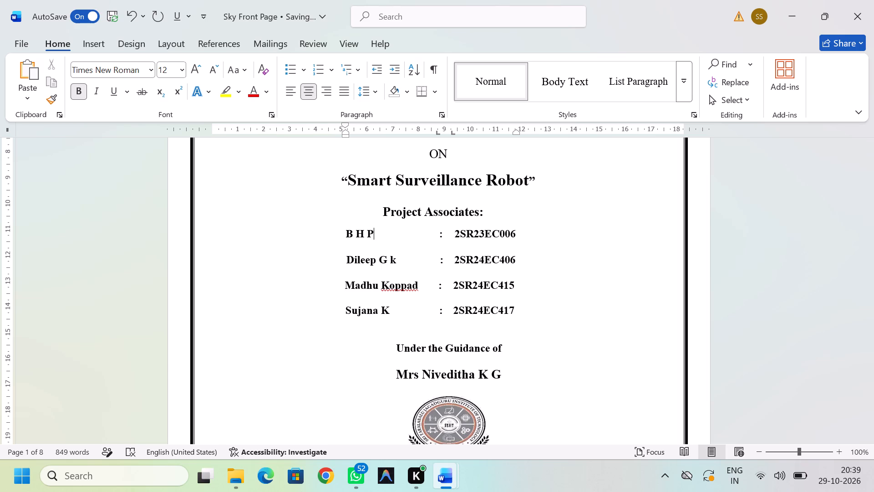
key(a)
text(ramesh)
Replace the second project associate's name on the cover with the new team member's name followed by two capital initials.
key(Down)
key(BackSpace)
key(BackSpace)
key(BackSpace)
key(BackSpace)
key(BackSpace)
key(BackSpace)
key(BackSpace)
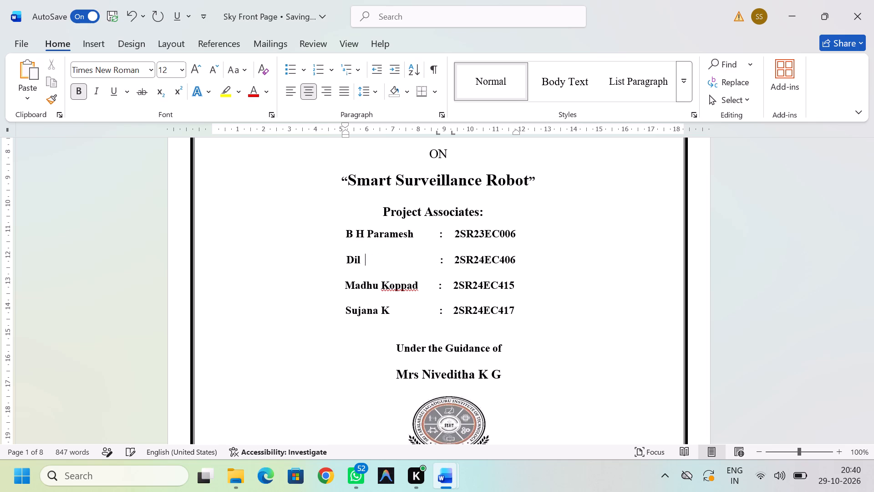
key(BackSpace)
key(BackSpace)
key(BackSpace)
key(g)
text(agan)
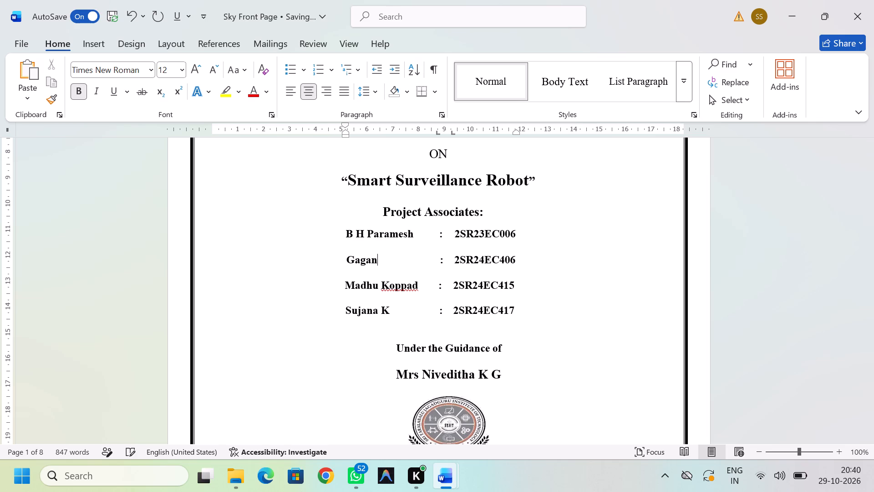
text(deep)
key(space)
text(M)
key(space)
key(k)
Replace the third project associate's name on the cover with the new team member's name followed by two capital initials.
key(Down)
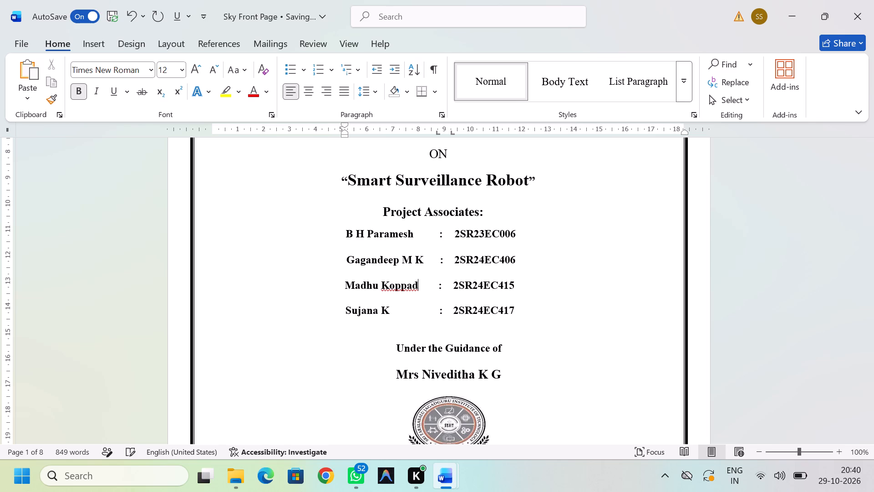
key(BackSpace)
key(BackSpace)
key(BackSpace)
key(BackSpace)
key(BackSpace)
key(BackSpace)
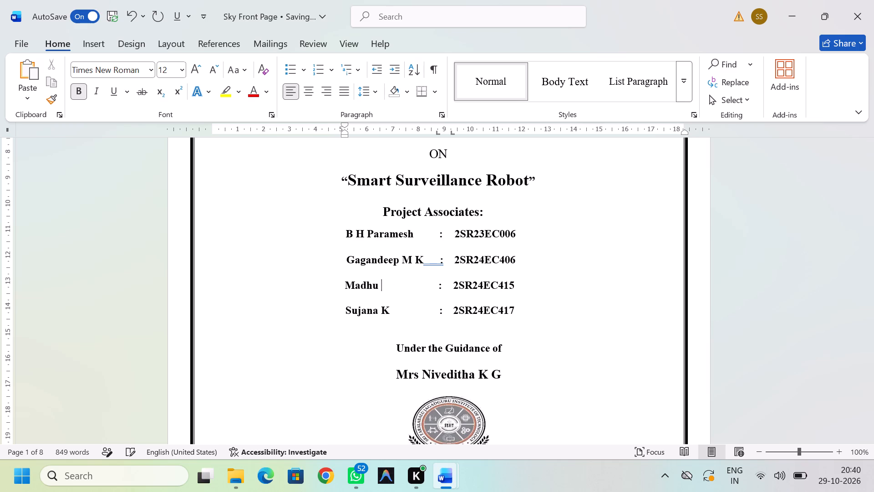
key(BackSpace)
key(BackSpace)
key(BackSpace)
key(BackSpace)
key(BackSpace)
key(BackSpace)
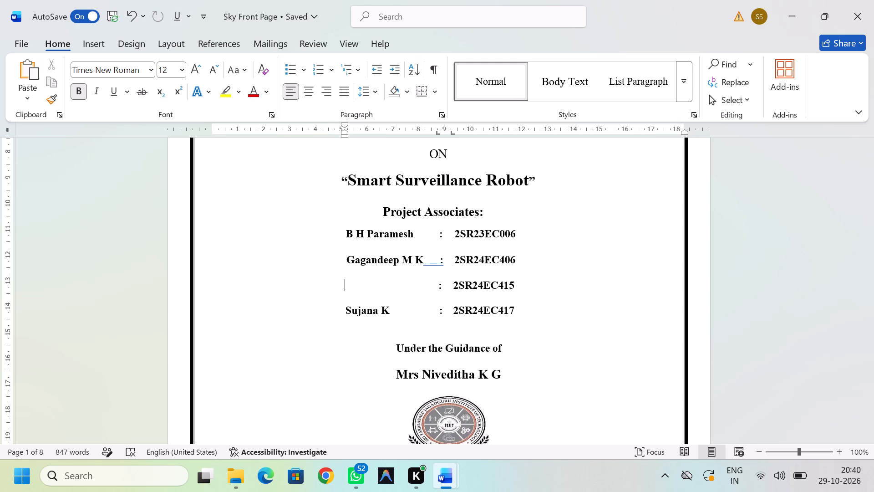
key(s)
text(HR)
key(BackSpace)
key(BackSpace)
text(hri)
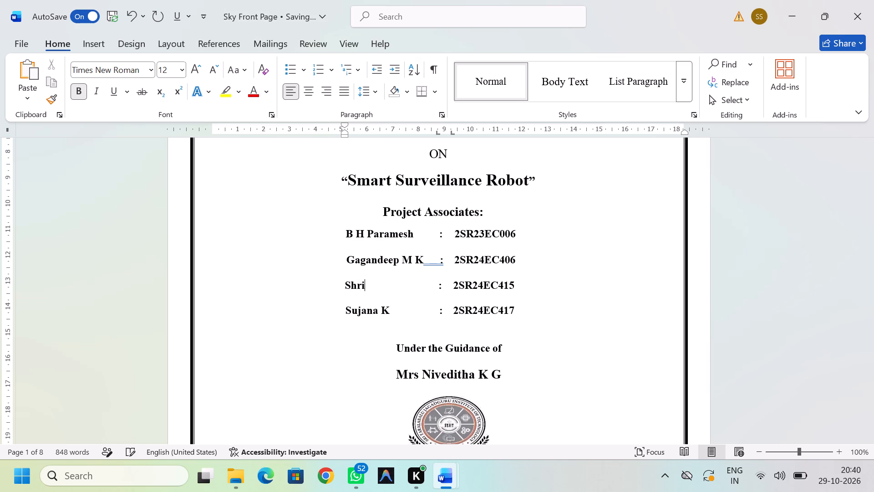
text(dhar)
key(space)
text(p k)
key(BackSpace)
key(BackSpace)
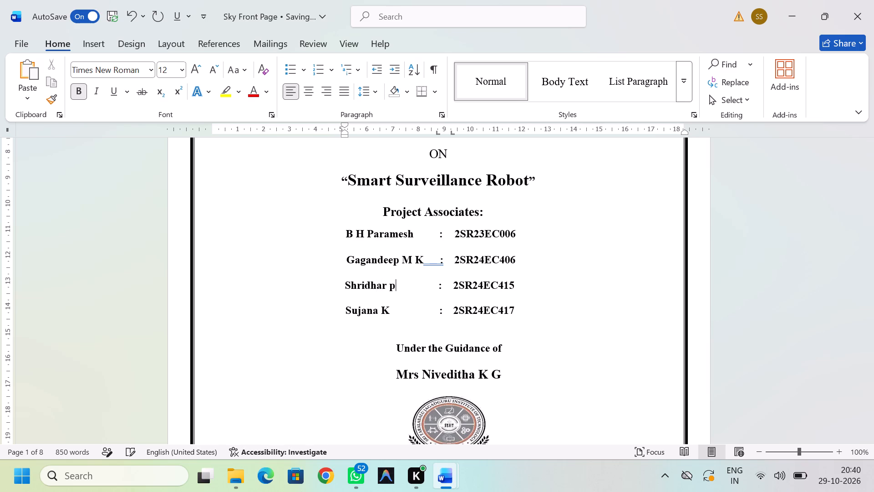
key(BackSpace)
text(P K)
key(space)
Replace the fourth project associate's name on the cover with the new team member's first name and surname in title case.
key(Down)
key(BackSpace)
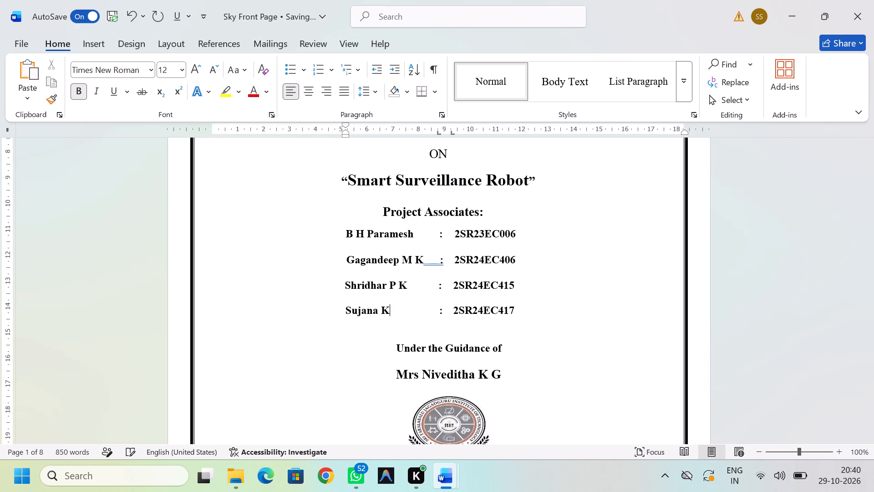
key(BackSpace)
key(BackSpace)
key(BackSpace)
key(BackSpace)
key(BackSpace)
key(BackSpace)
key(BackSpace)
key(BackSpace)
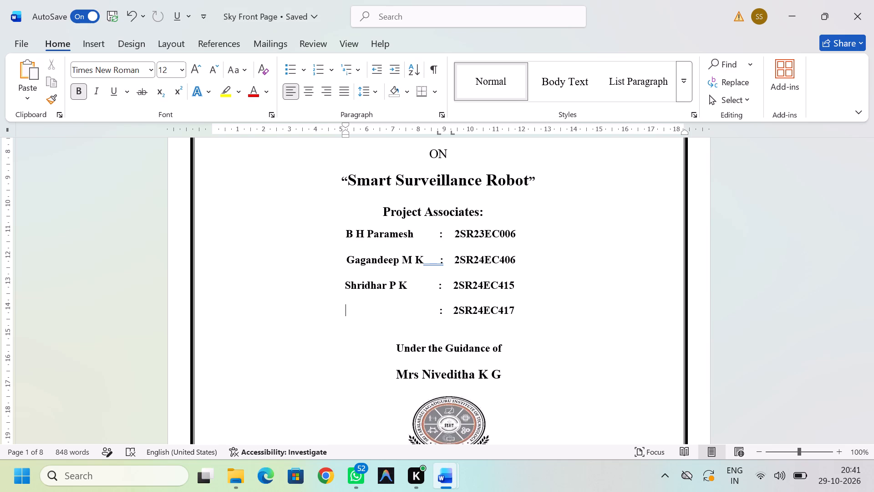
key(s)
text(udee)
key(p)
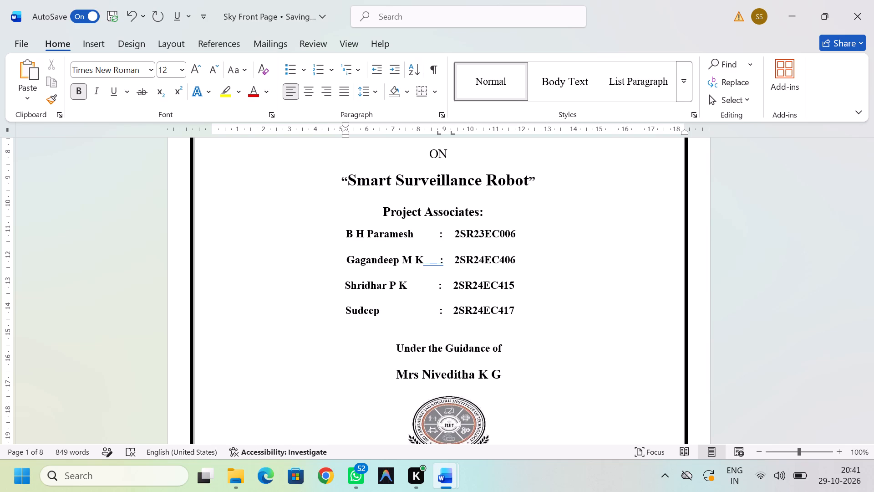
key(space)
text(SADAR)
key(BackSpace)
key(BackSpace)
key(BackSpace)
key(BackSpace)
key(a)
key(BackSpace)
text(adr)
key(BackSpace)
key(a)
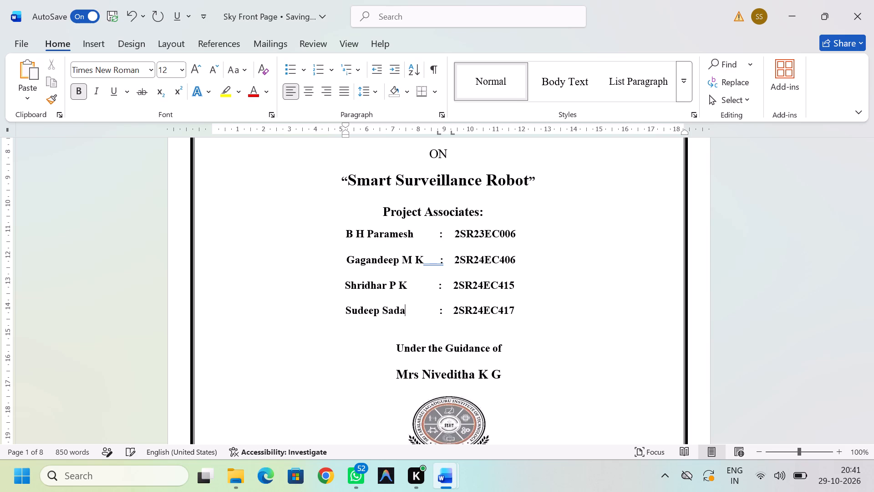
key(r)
Append the qualification M.Tech after the project guide's name under the guidance heading on the cover page.
click(344, 260)
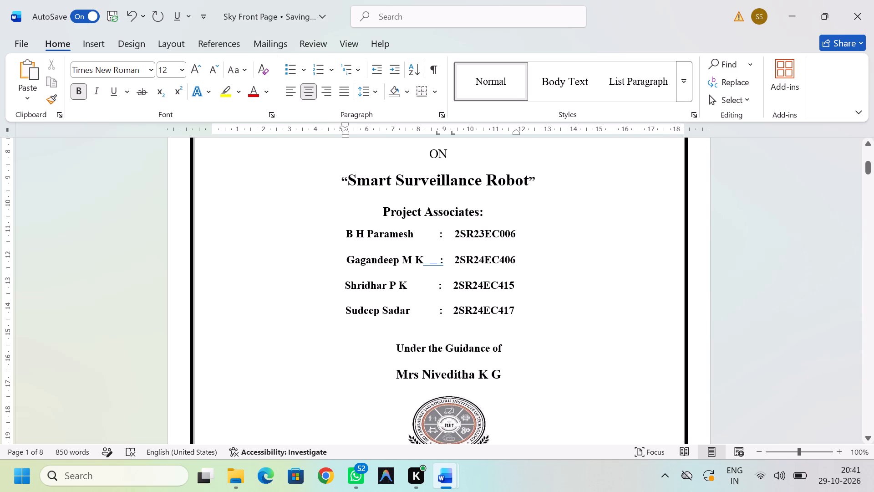
scroll(581, 256, down, 3)
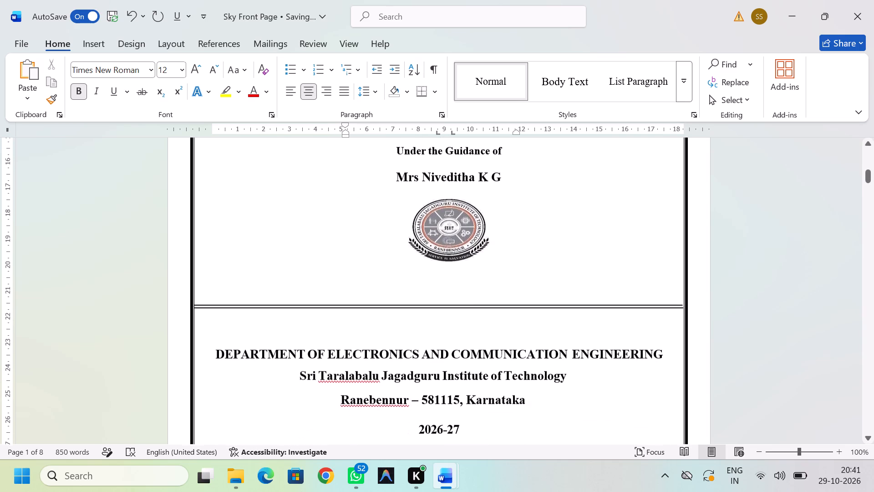
scroll(581, 256, down, 1)
scroll(581, 256, up, 1)
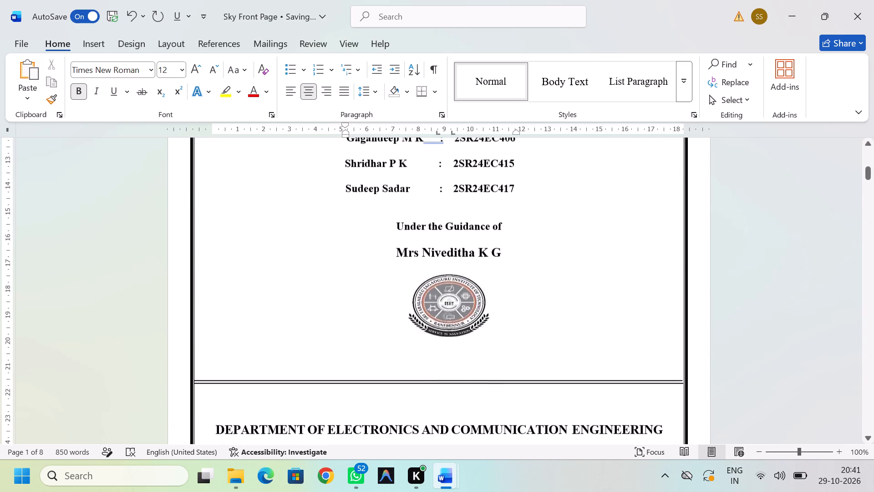
scroll(581, 256, up, 1)
scroll(581, 256, down, 3)
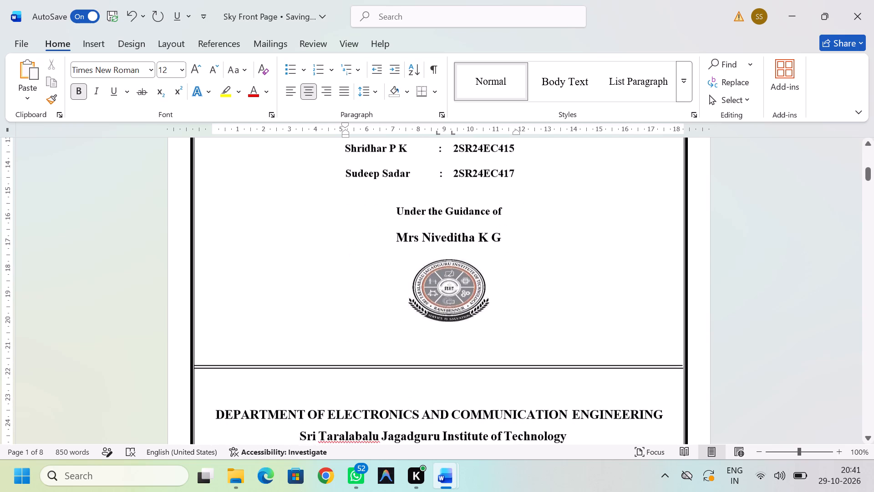
click(502, 239)
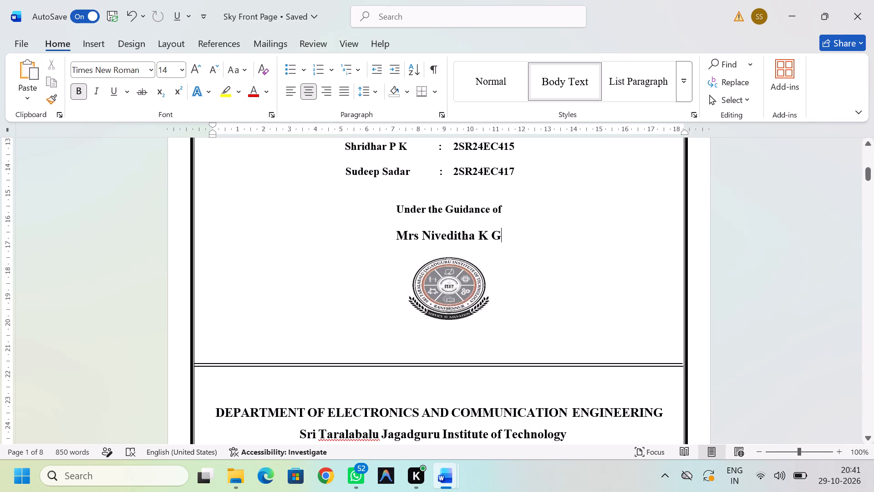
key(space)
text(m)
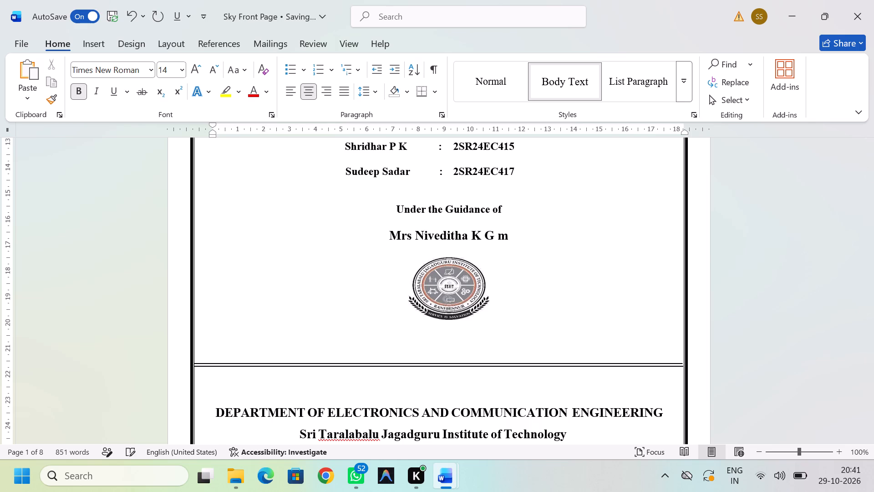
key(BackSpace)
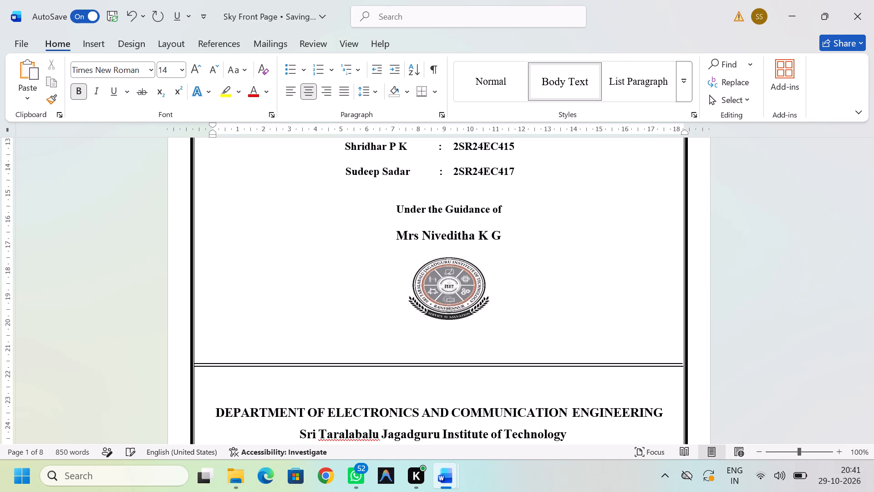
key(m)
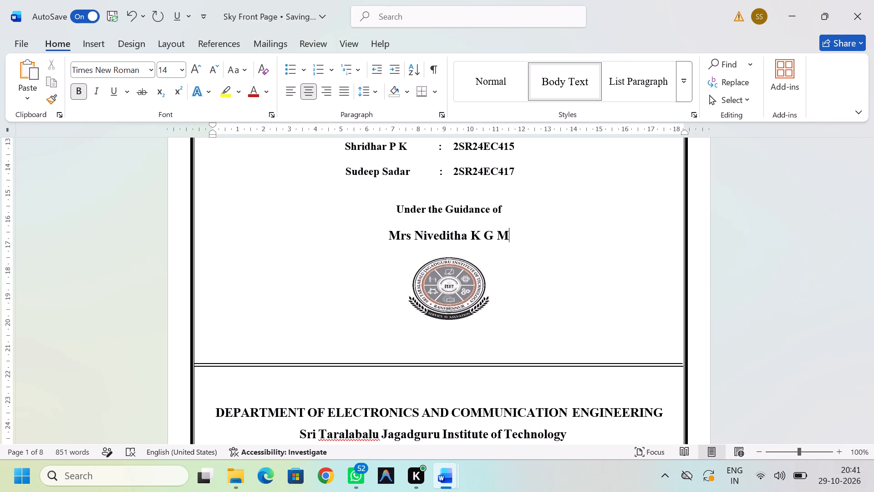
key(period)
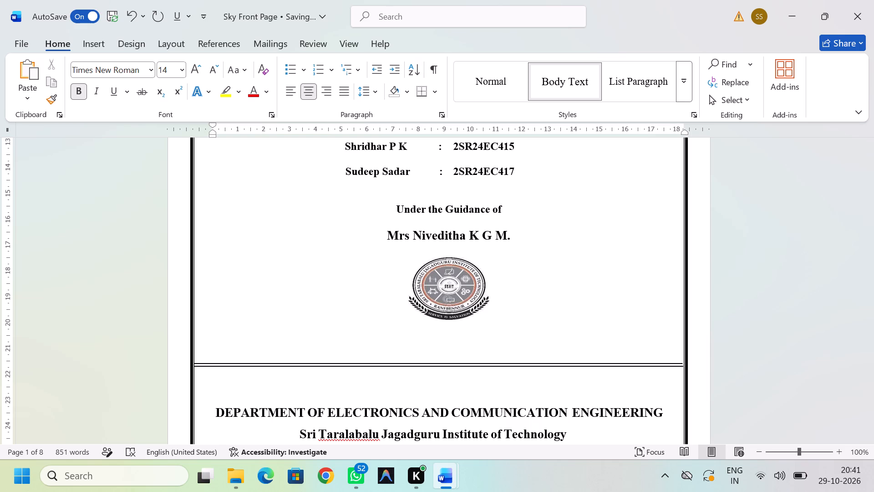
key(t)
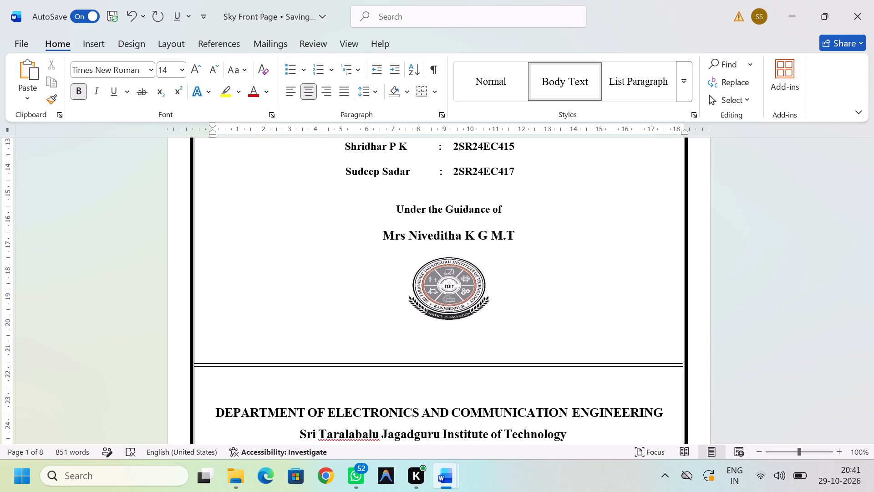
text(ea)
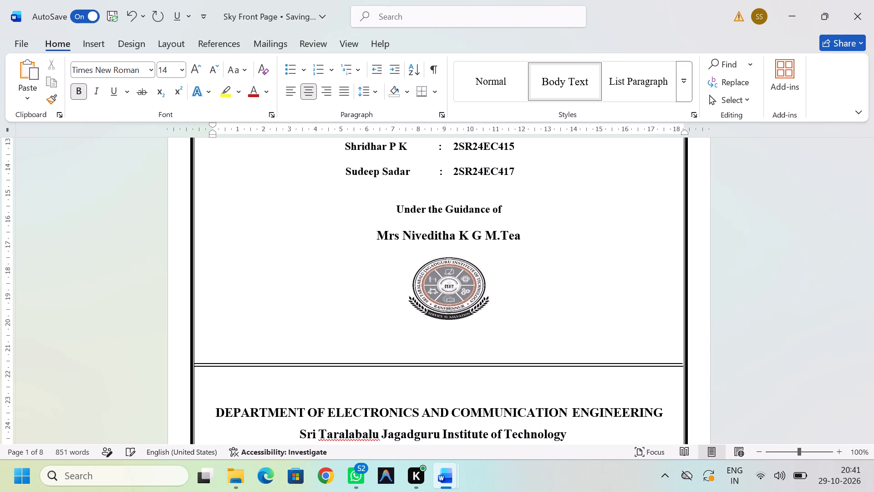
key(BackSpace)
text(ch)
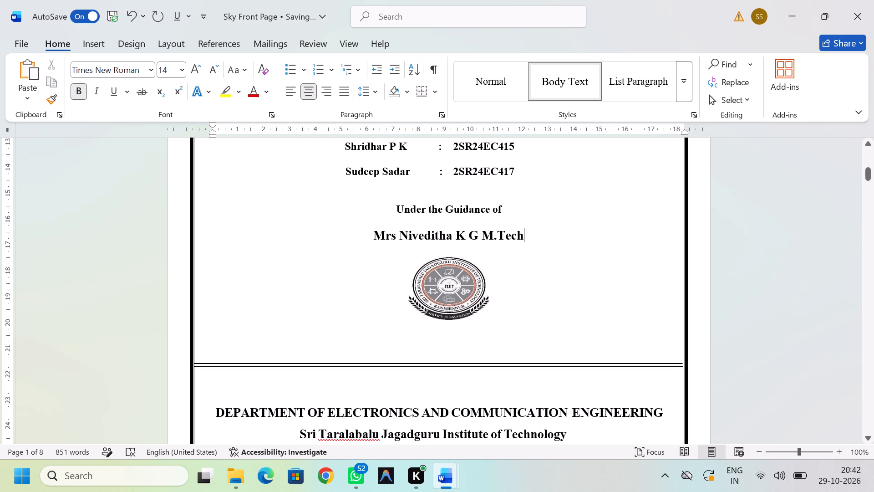
Reduce the M.Tech qualification beside the guide's name on the cover to font size 9.
drag(526, 236, 479, 244)
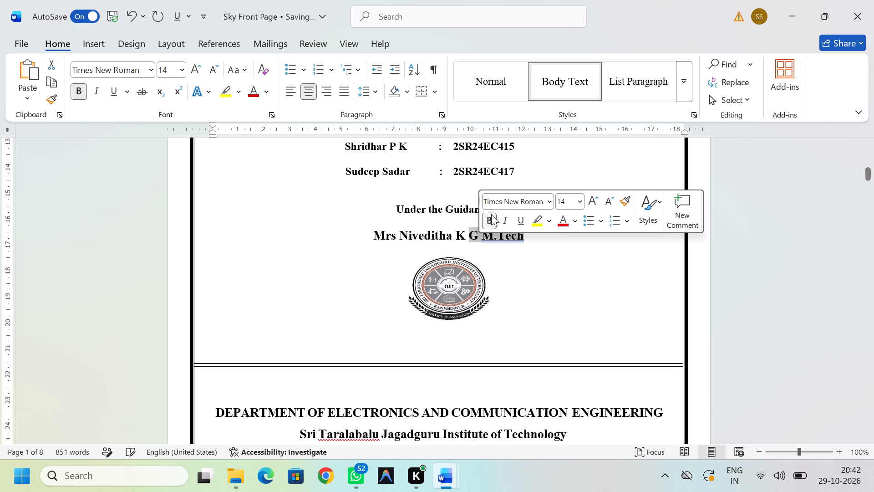
click(593, 256)
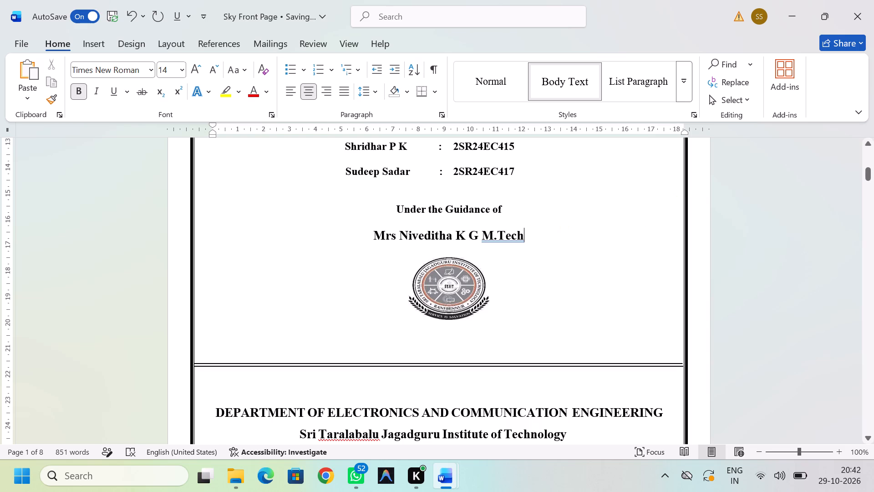
drag(524, 236, 495, 239)
drag(495, 239, 480, 236)
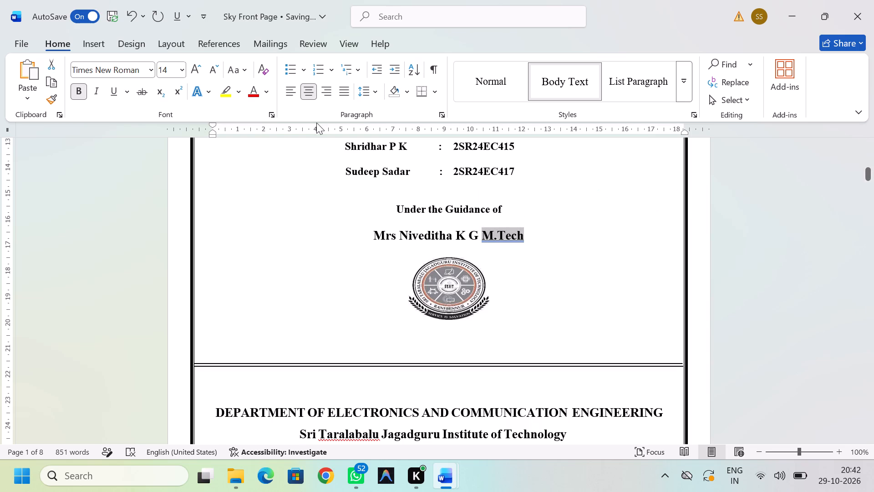
click(181, 67)
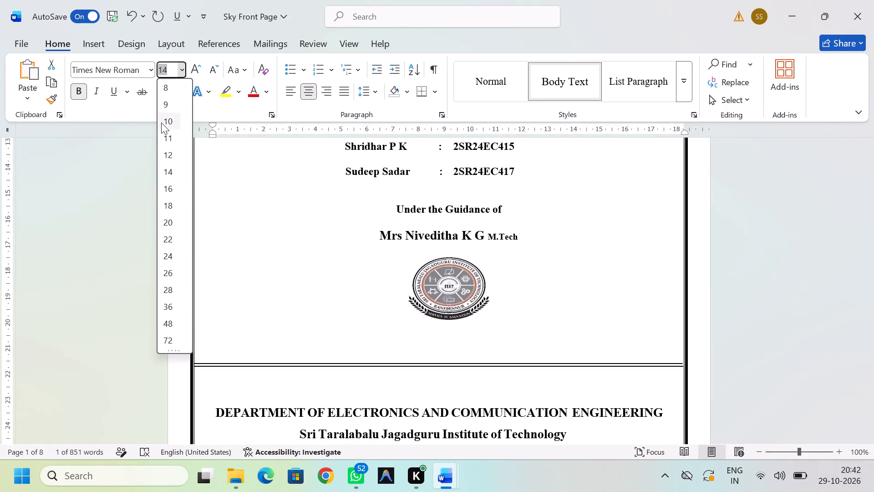
click(163, 99)
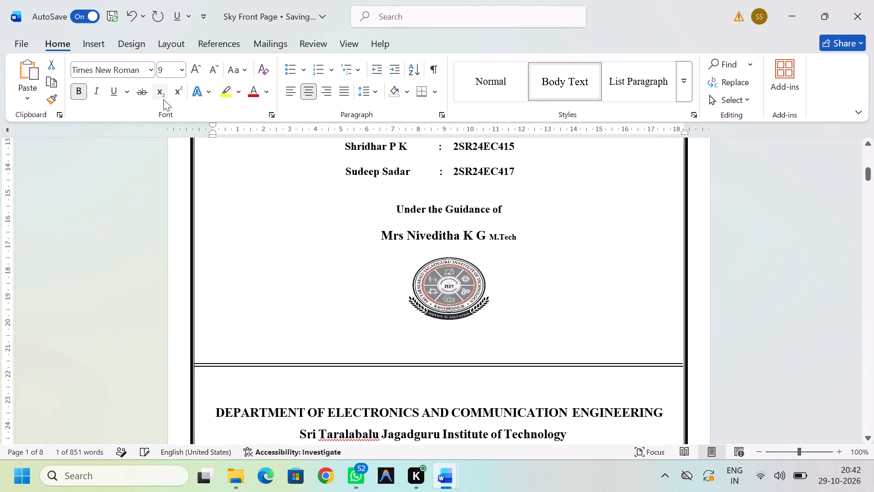
click(675, 251)
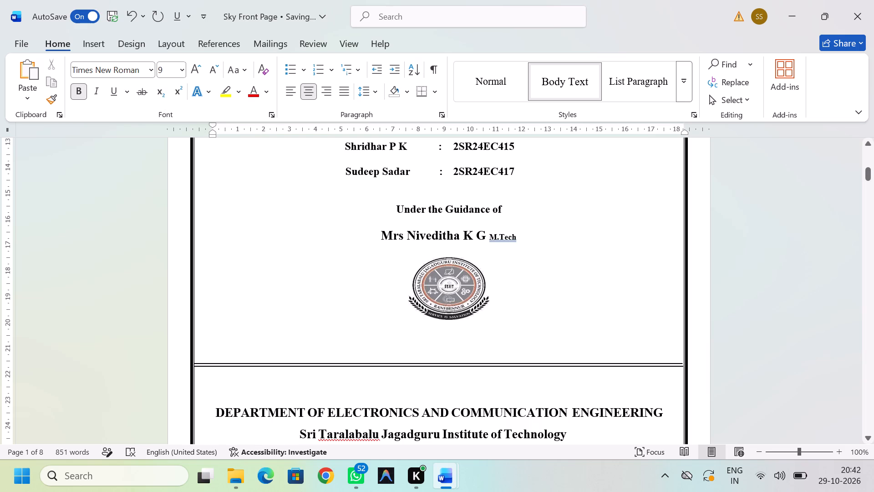
Ignore all spelling flags for Taralabalu and Ranebennur in the institute lines at the bottom of the cover page.
scroll(532, 272, down, 2)
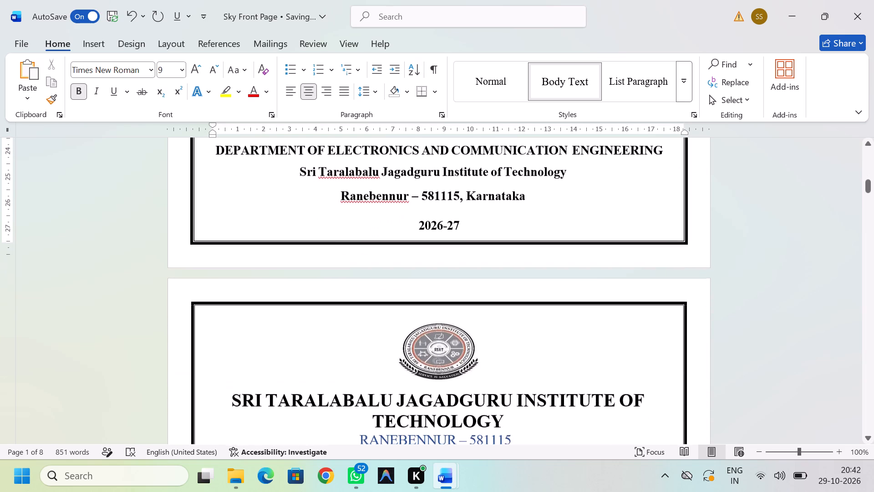
scroll(532, 272, down, 1)
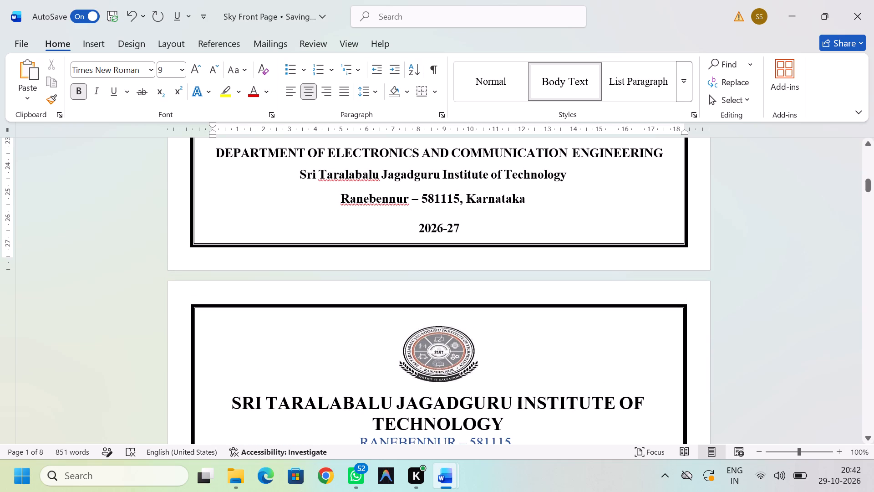
right_click(352, 178)
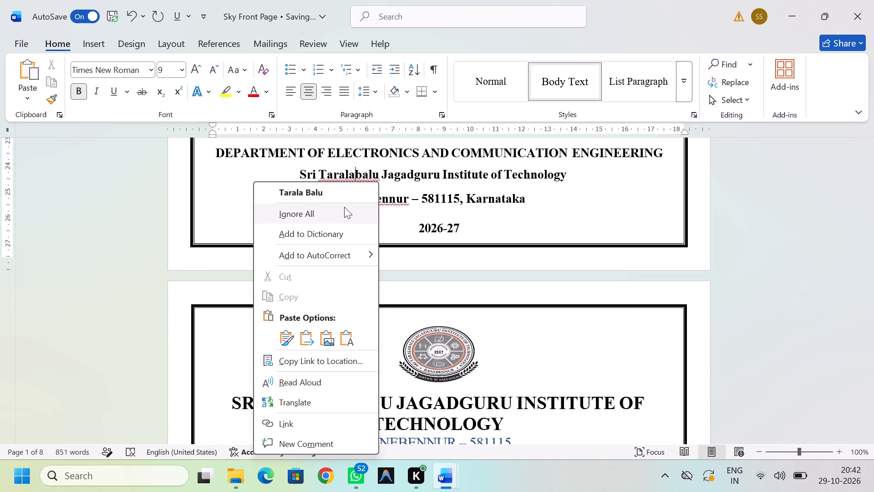
click(344, 207)
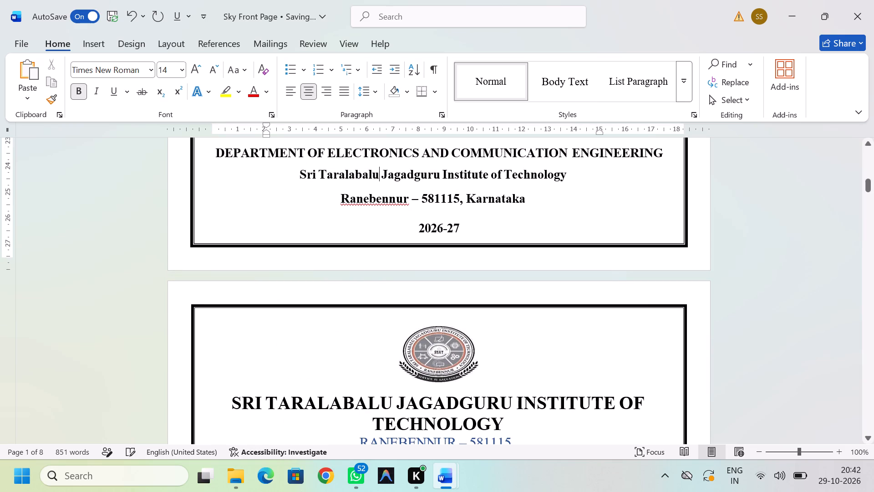
right_click(361, 202)
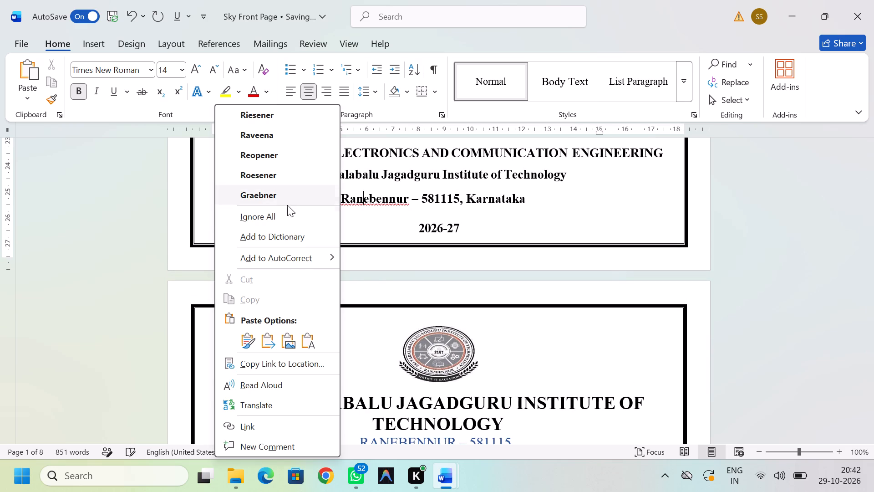
click(287, 211)
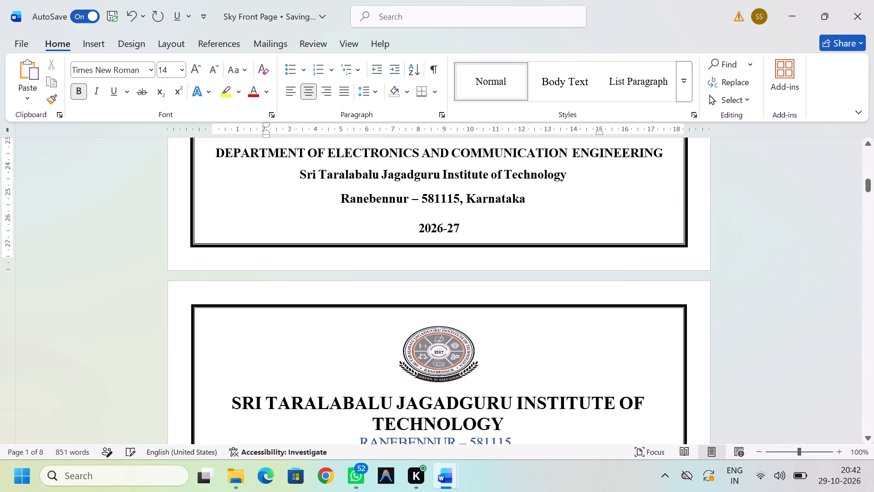
Replace the quoted project title in the certificate paragraph with the copied title Smart Surveillance Robot, keeping the quotation marks.
scroll(497, 274, down, 1)
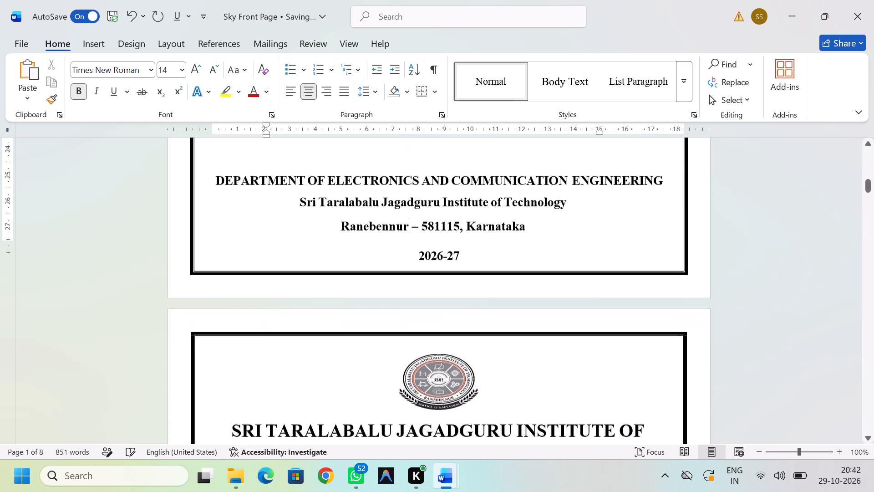
scroll(497, 274, down, 1)
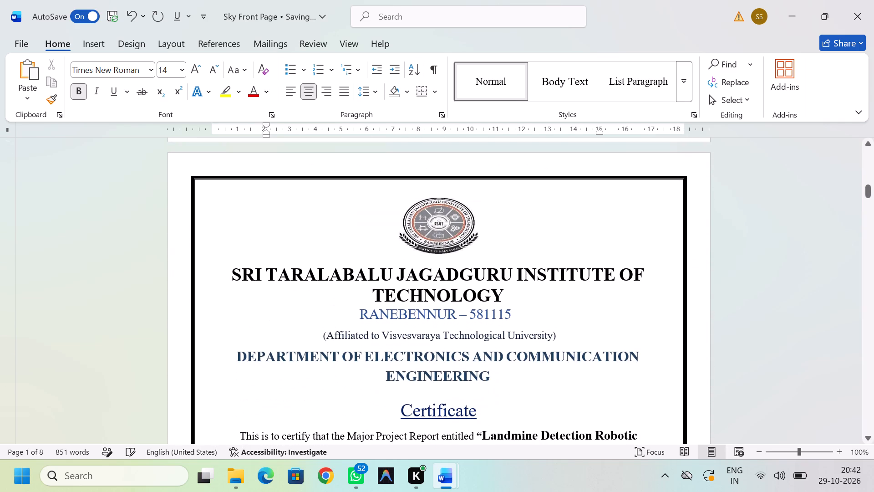
scroll(497, 274, down, 1)
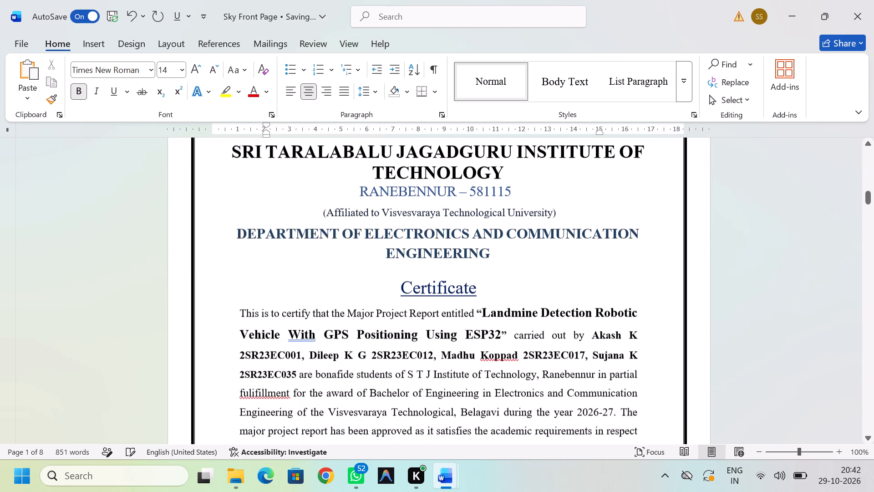
scroll(497, 274, down, 2)
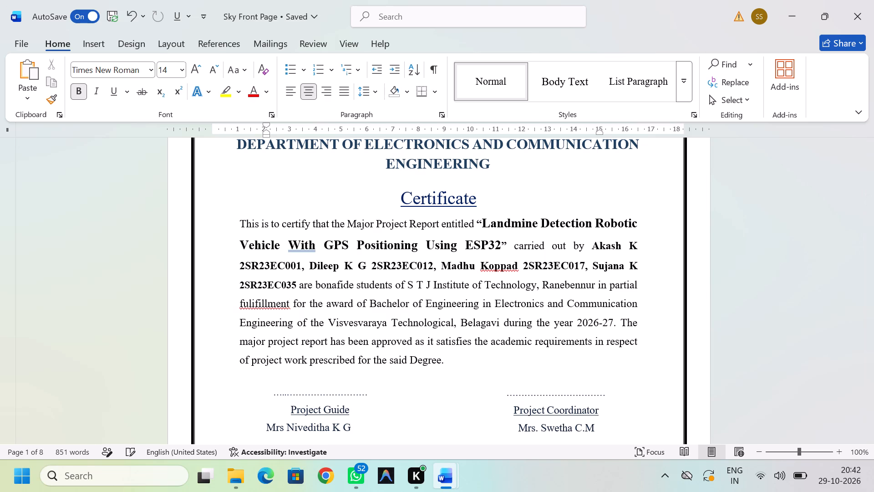
click(500, 245)
key(BackSpace)
key(BackSpace)
key(BackSpace)
key(BackSpace)
key(BackSpace)
key(BackSpace)
key(BackSpace)
key(BackSpace)
key(BackSpace)
key(BackSpace)
key(BackSpace)
key(BackSpace)
key(BackSpace)
key(BackSpace)
key(BackSpace)
key(BackSpace)
key(BackSpace)
key(BackSpace)
key(BackSpace)
key(BackSpace)
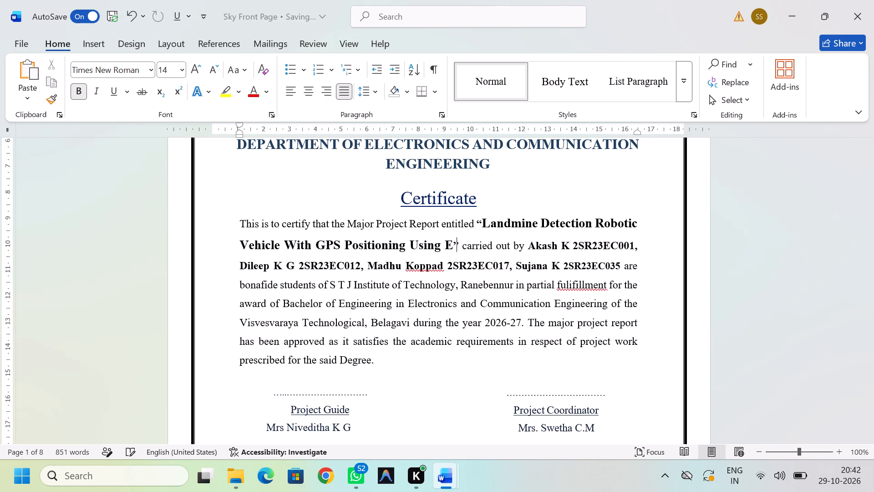
key(BackSpace)
key(BackSpace)
key(BackSpace)
key(BackSpace)
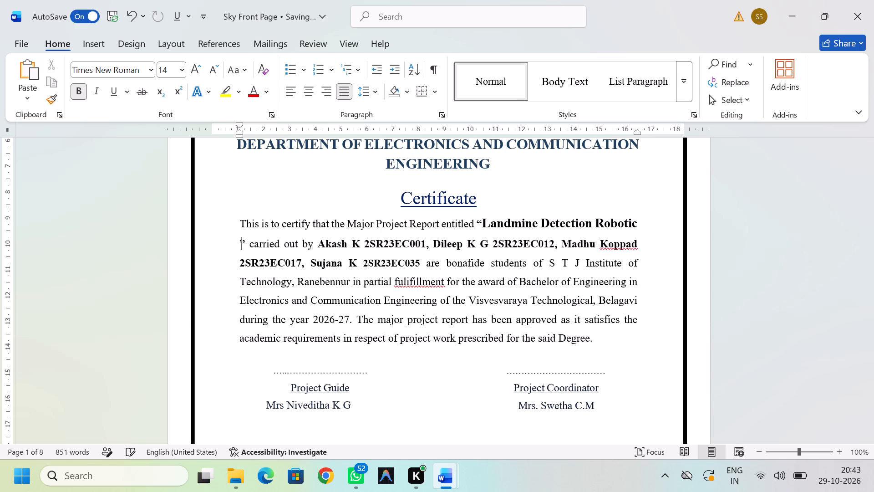
key(BackSpace)
key(BackSpace)
key(BackSpace)
key(BackSpace)
key(BackSpace)
key(BackSpace)
key(BackSpace)
key(BackSpace)
key(BackSpace)
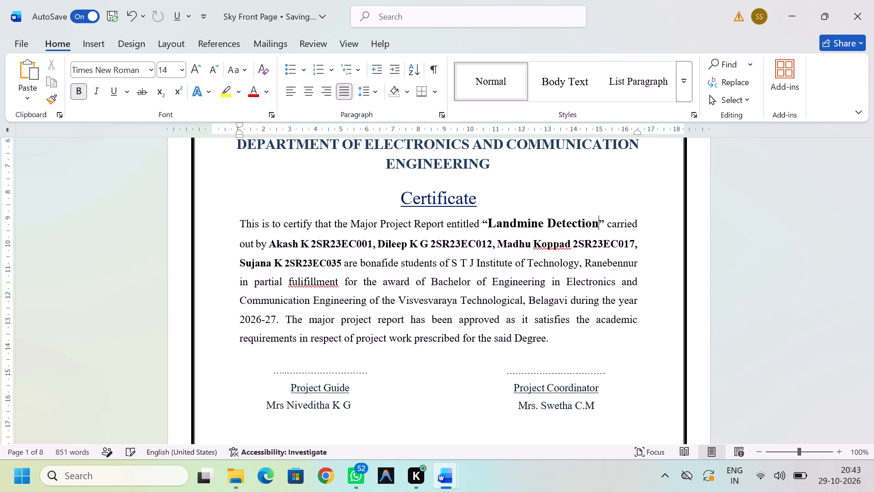
key(BackSpace)
key(BackSpace)
key(BackSpace)
key(BackSpace)
key(BackSpace)
key(BackSpace)
key(BackSpace)
key(BackSpace)
key(BackSpace)
key(BackSpace)
key(BackSpace)
key(BackSpace)
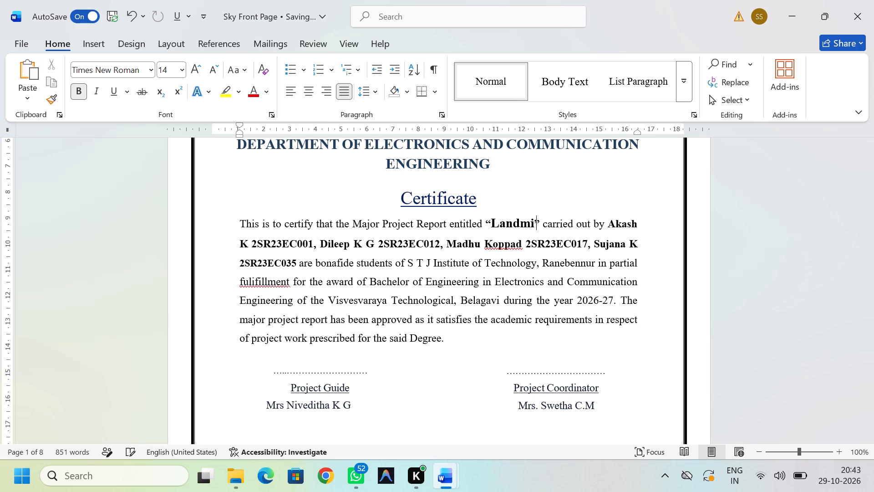
key(BackSpace)
key(BackSpace)
key(BackSpace)
key(BackSpace)
key(BackSpace)
key(BackSpace)
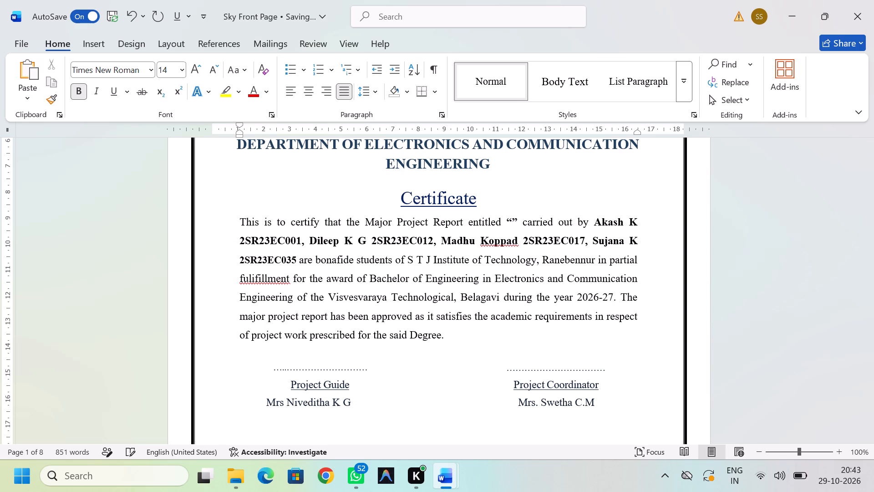
key(ctrl+v)
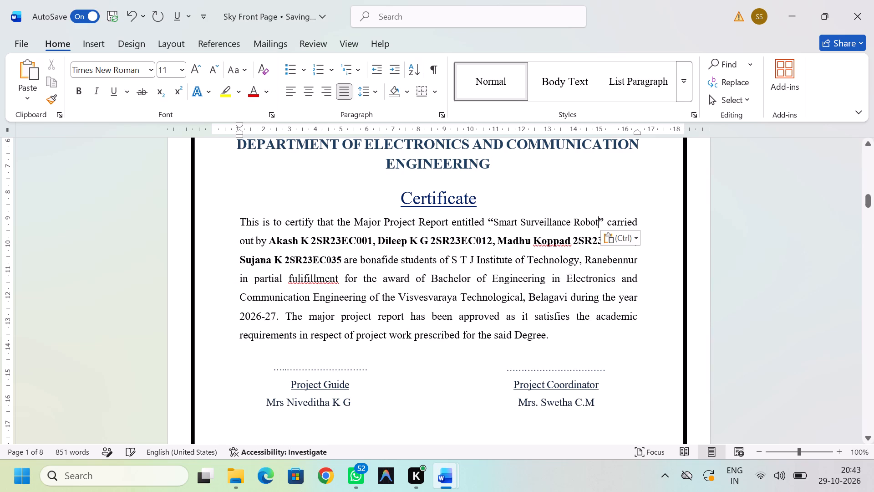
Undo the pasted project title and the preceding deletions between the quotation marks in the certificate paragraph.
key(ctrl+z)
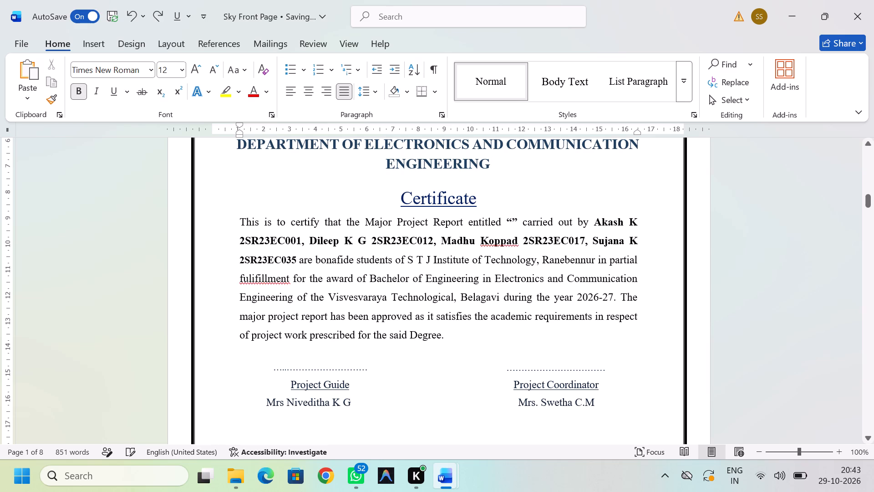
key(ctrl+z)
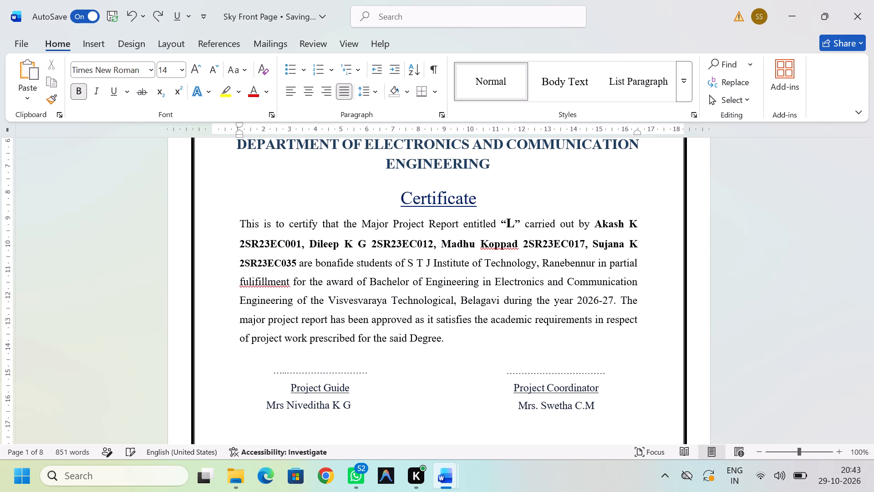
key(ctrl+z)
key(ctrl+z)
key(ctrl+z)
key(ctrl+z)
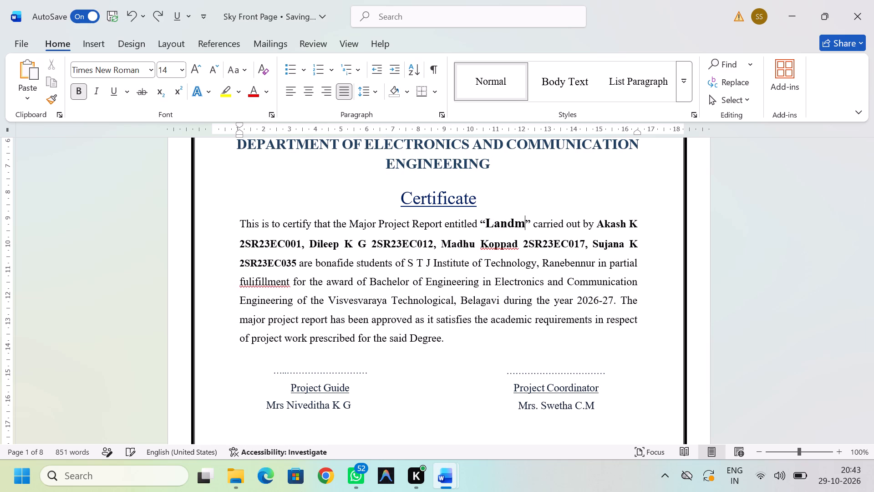
Replace the leftover letters of the old title between the certificate's quotation marks with the copied title Smart Surveillance Robot.
click(493, 224)
click(524, 222)
key(BackSpace)
key(BackSpace)
key(BackSpace)
key(BackSpace)
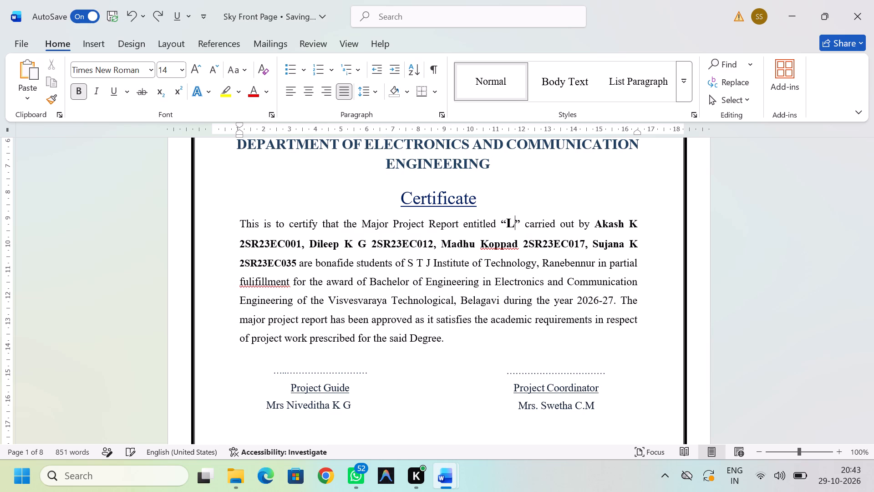
key(BackSpace)
key(ctrl+v)
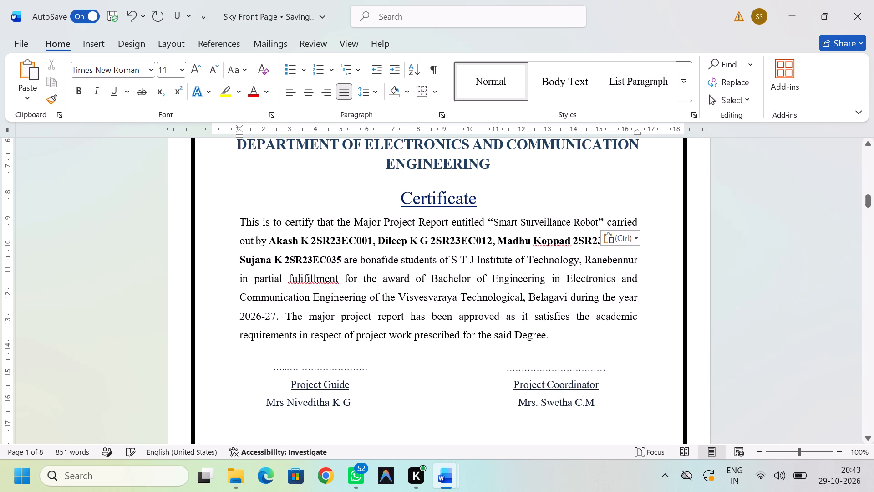
Make the title Smart Surveillance Robot in the certificate paragraph bold at font size 14.
drag(493, 222, 504, 225)
drag(504, 225, 593, 220)
scroll(510, 225, right, 1)
scroll(593, 220, right, 1)
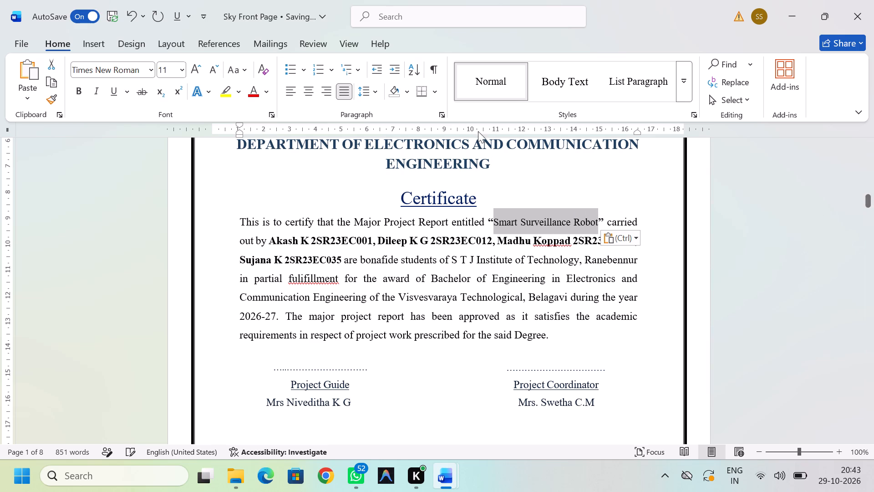
click(81, 92)
click(179, 67)
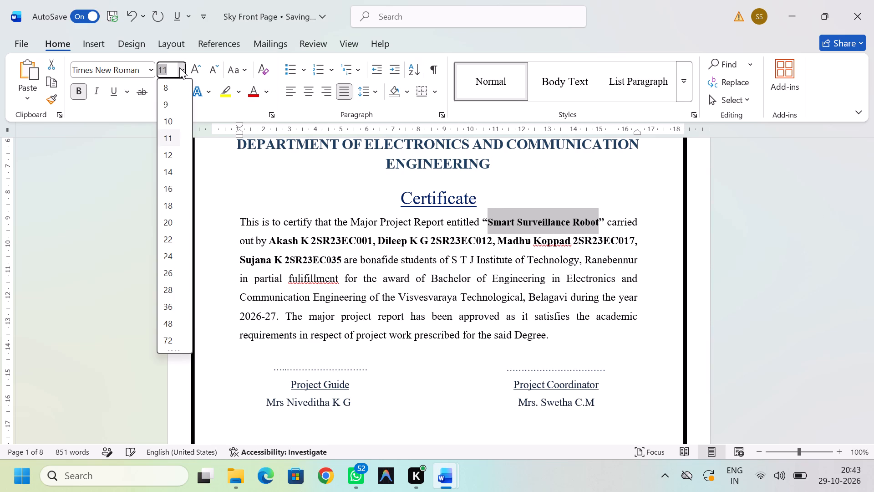
click(165, 167)
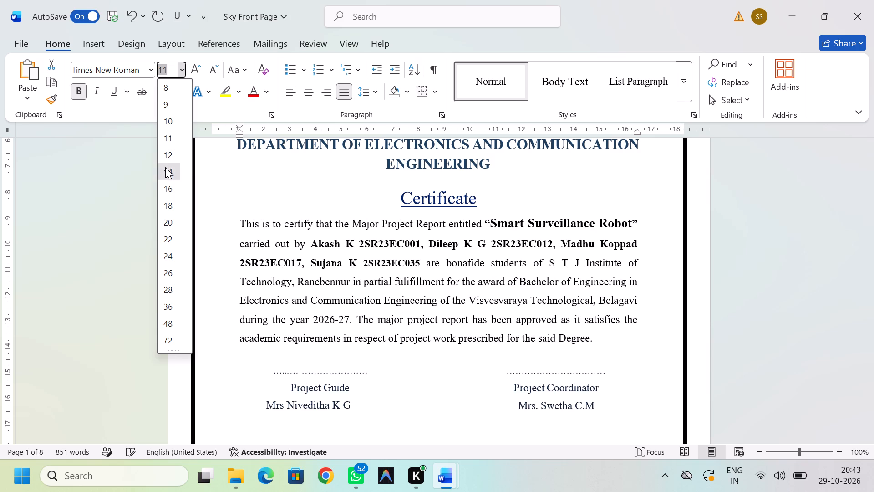
click(680, 282)
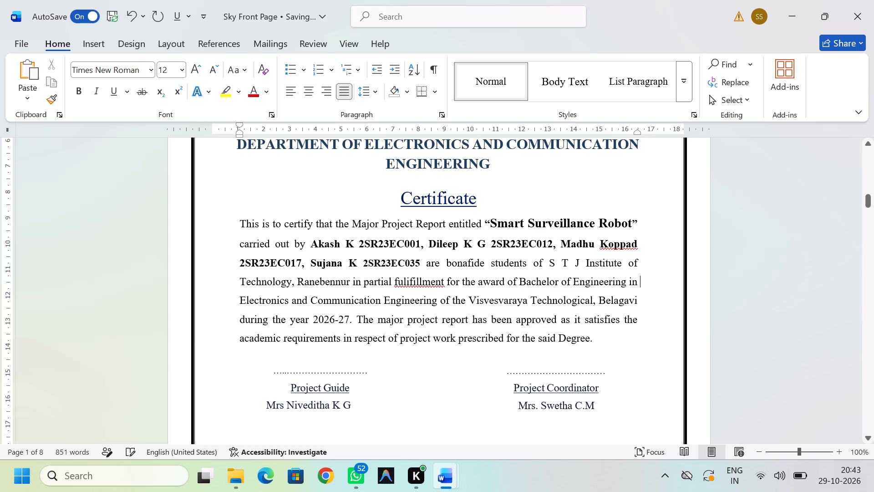
Replace the first student's name in the certificate paragraph with the new first team member's name, including both leading initials.
click(353, 241)
key(BackSpace)
key(BackSpace)
key(BackSpace)
key(BackSpace)
key(BackSpace)
key(BackSpace)
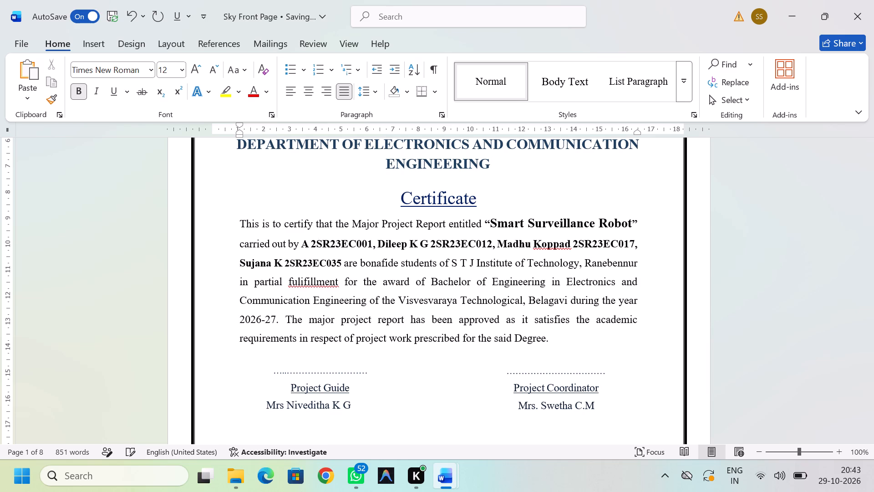
key(BackSpace)
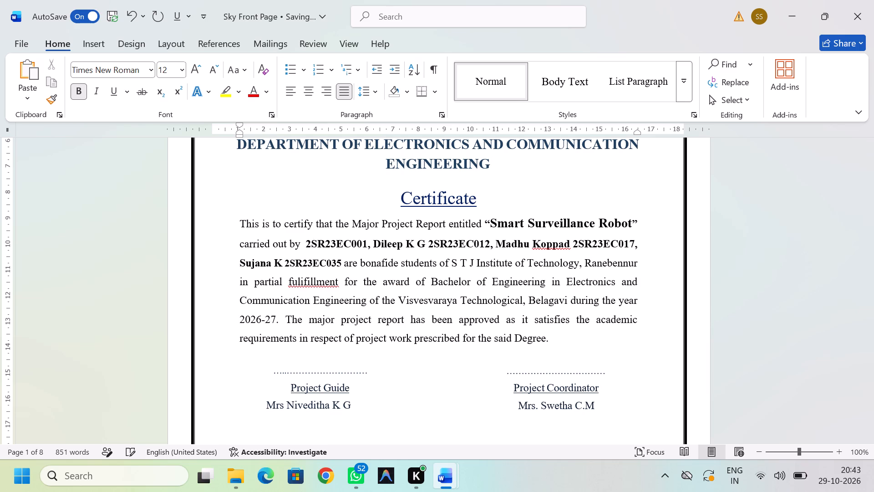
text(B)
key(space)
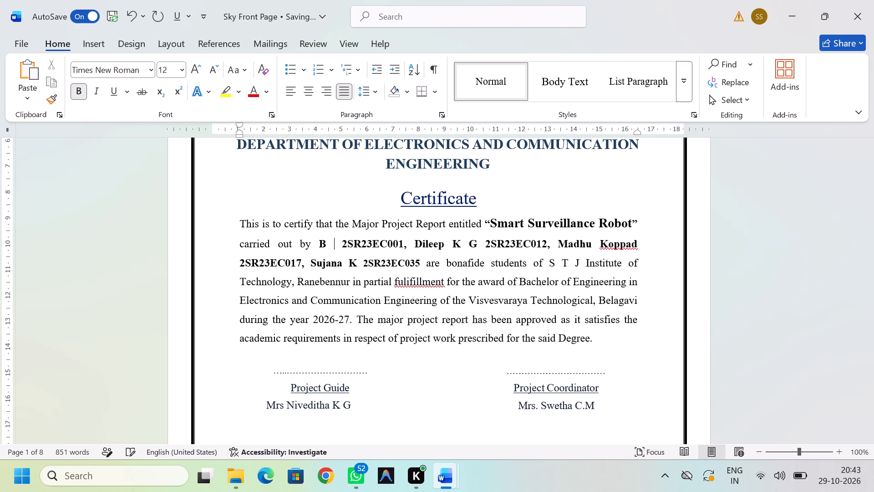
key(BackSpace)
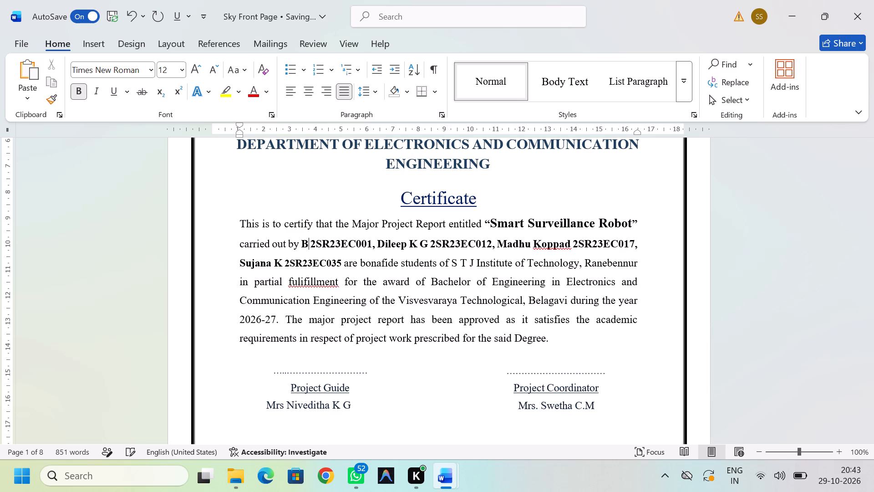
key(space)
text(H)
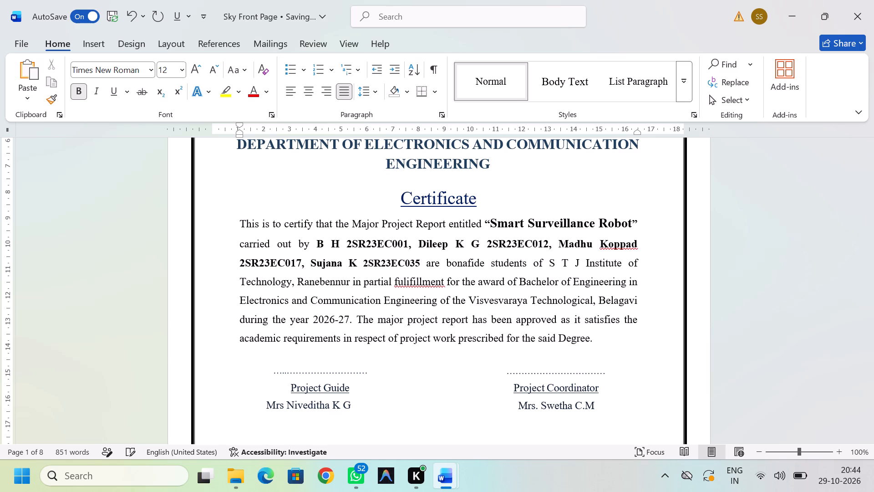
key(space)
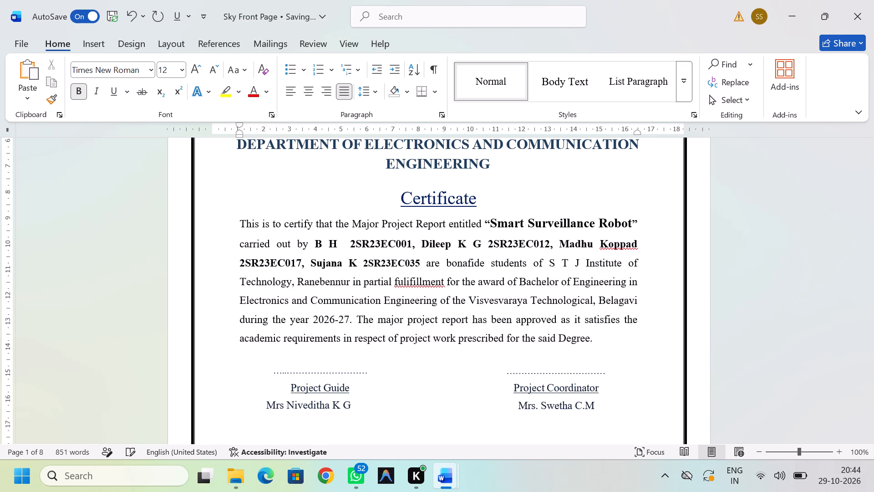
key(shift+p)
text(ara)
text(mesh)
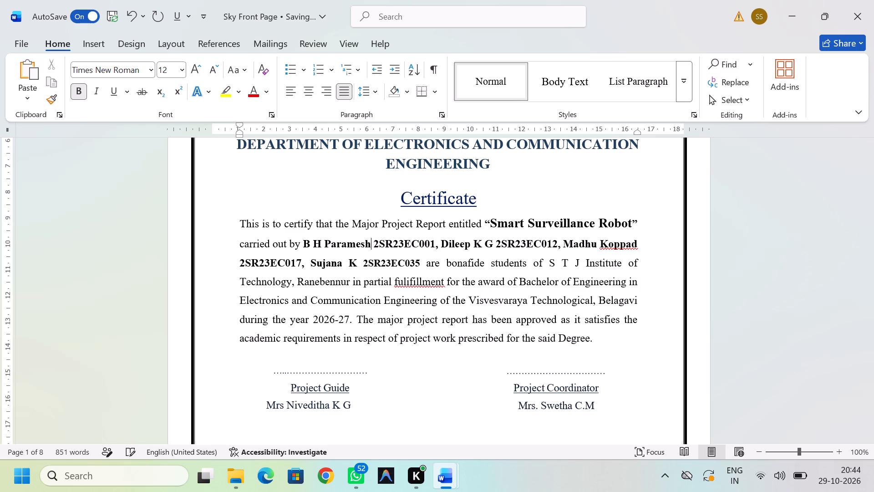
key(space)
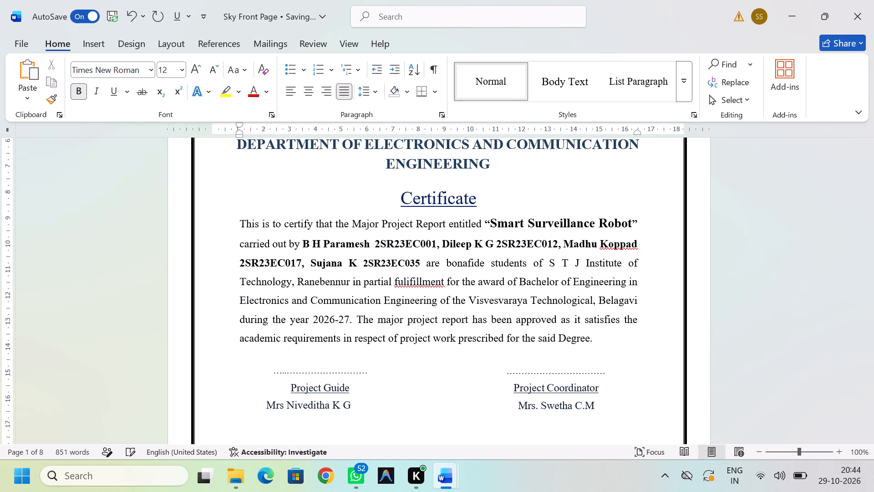
Change the final digits of the first student's registration number in the certificate paragraph to match the new team member.
click(437, 243)
key(BackSpace)
key(BackSpace)
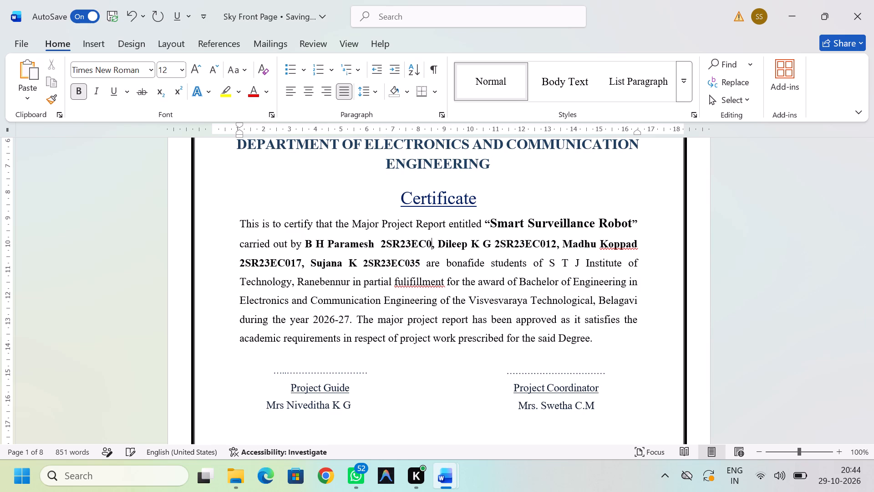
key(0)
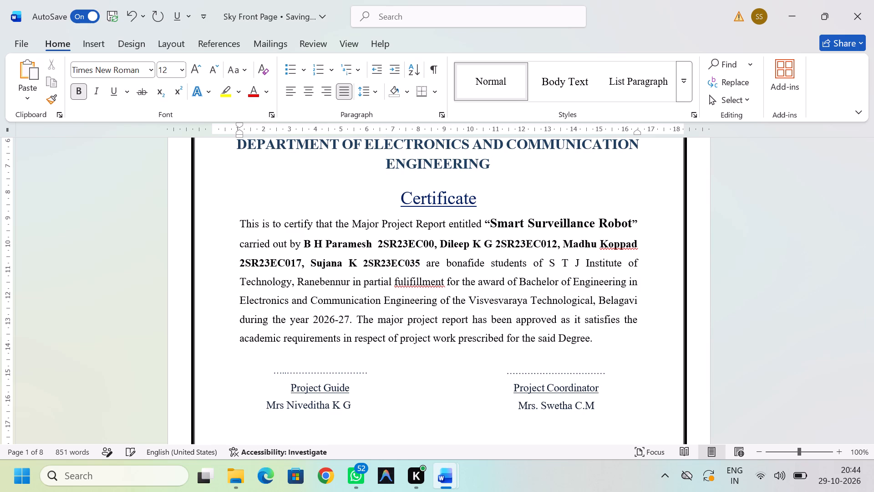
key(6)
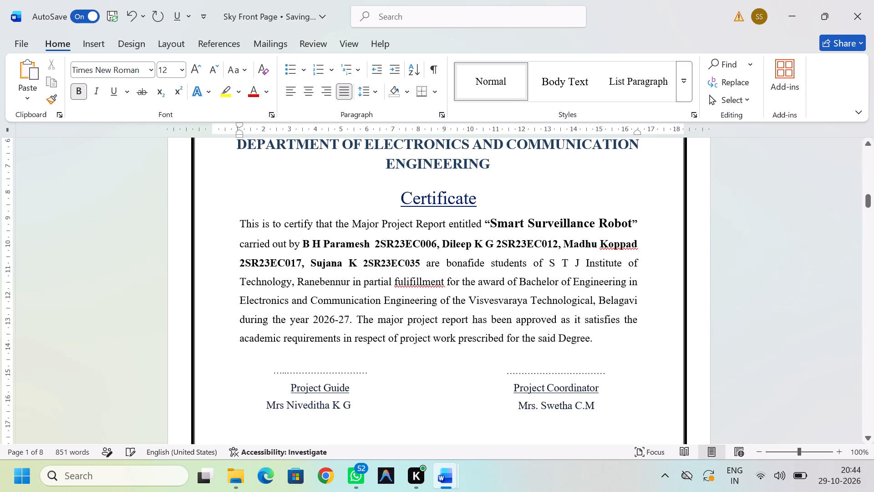
Replace the second student's name in the certificate paragraph with the new second team member's name, followed by both initials.
click(494, 246)
key(BackSpace)
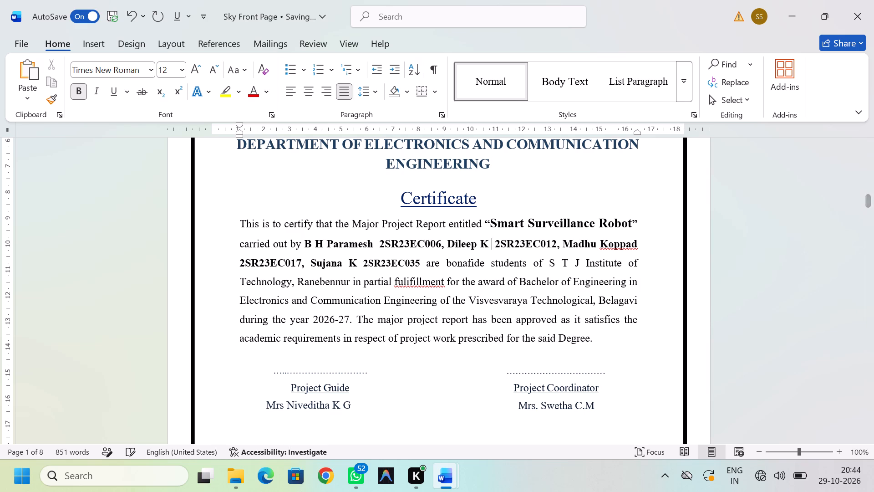
key(BackSpace)
key(BackSpace)
key(BackSpace)
key(BackSpace)
key(BackSpace)
key(BackSpace)
key(BackSpace)
key(BackSpace)
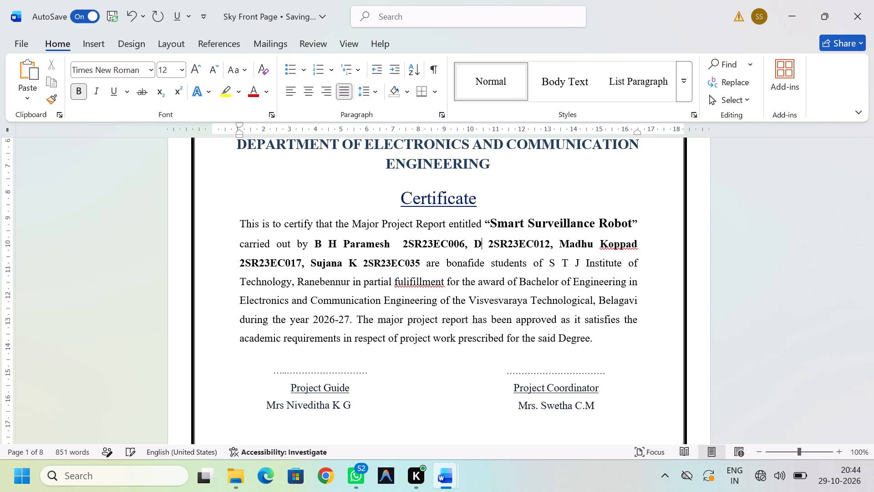
key(BackSpace)
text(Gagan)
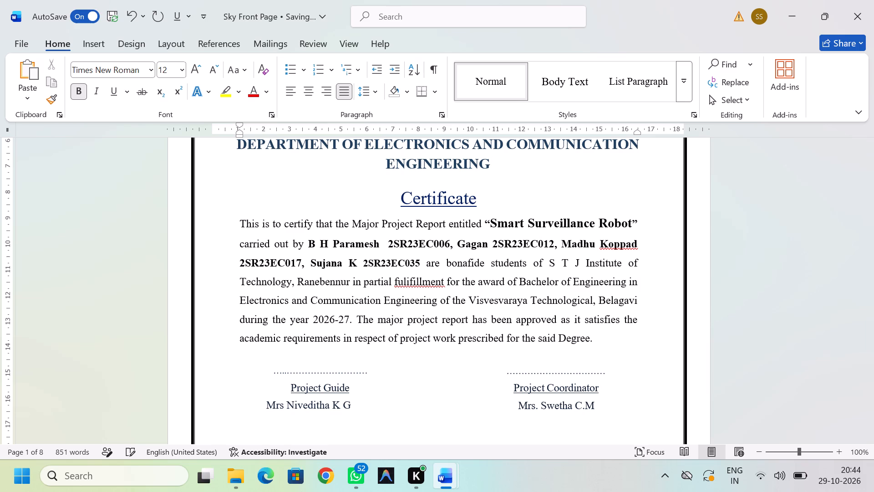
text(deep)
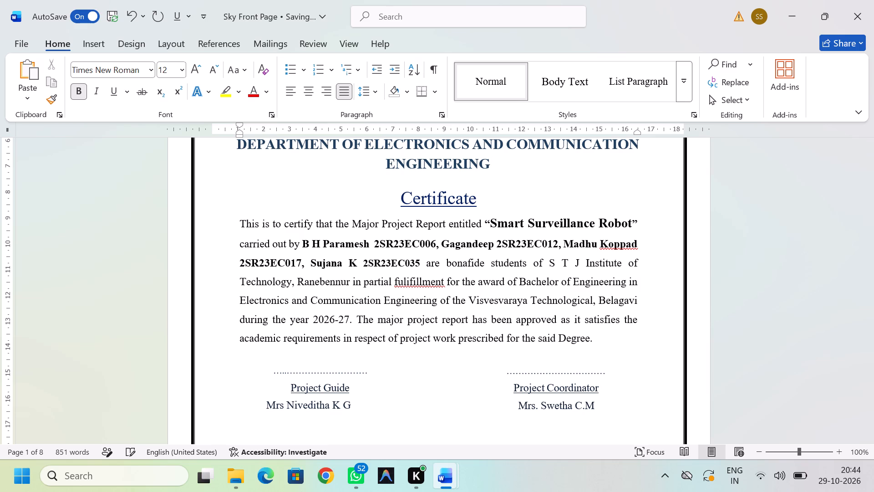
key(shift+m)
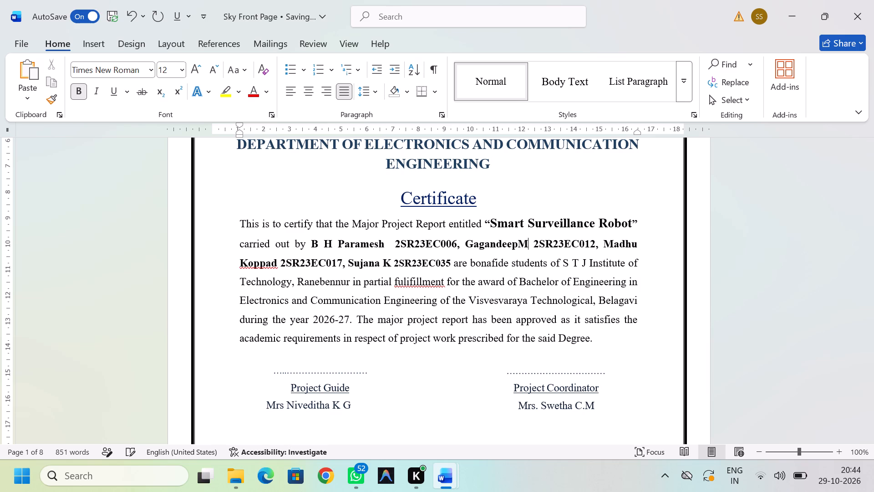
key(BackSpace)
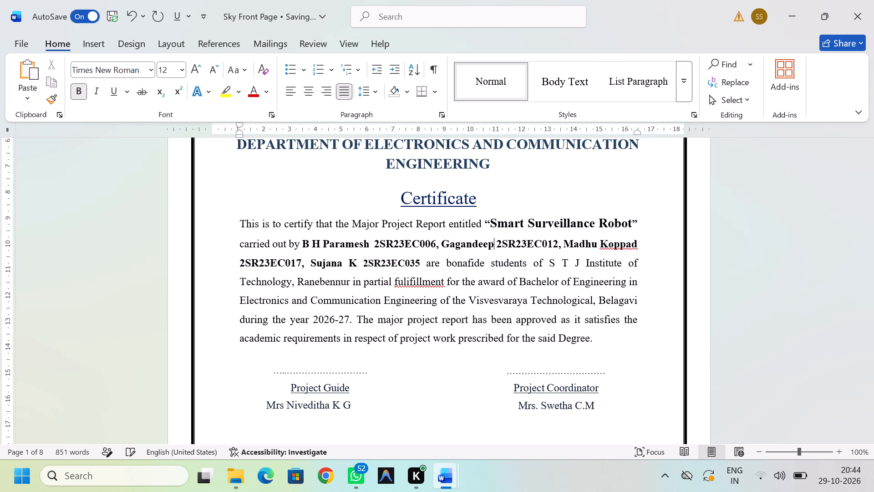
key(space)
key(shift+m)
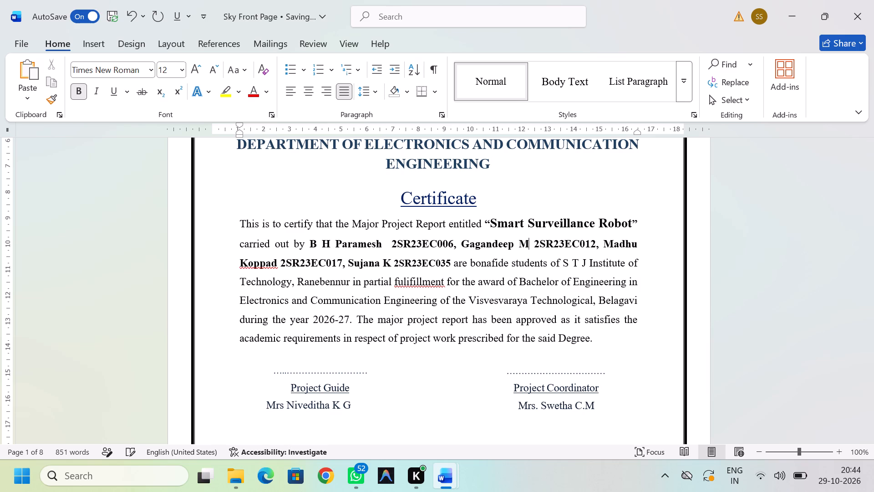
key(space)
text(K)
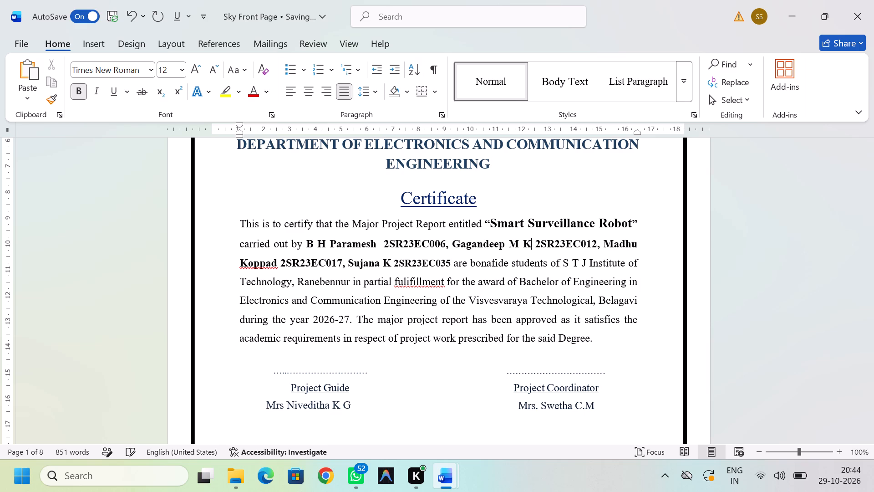
Update the second student's registration number in the certificate paragraph, changing the year digits to 24 and replacing the final three digits.
click(597, 246)
key(BackSpace)
key(BackSpace)
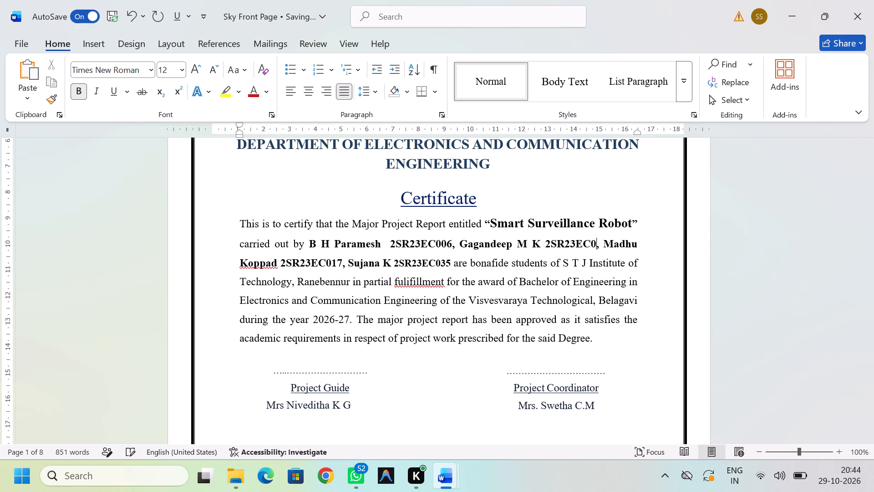
key(BackSpace)
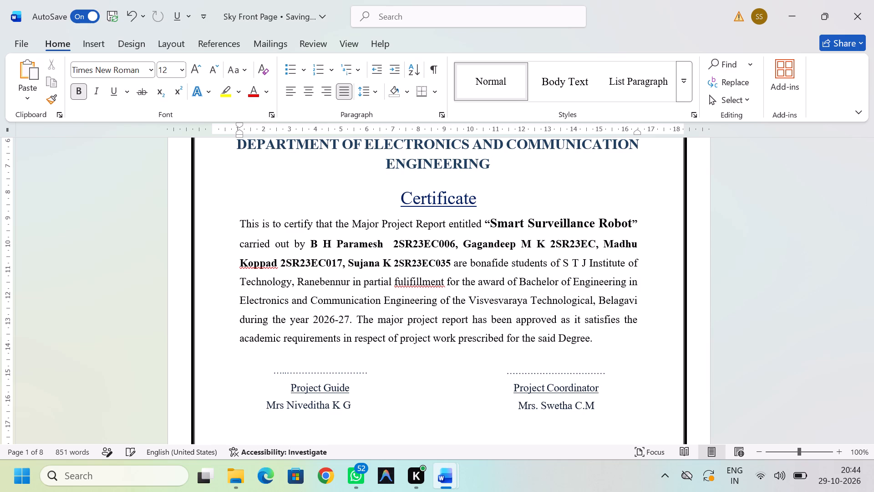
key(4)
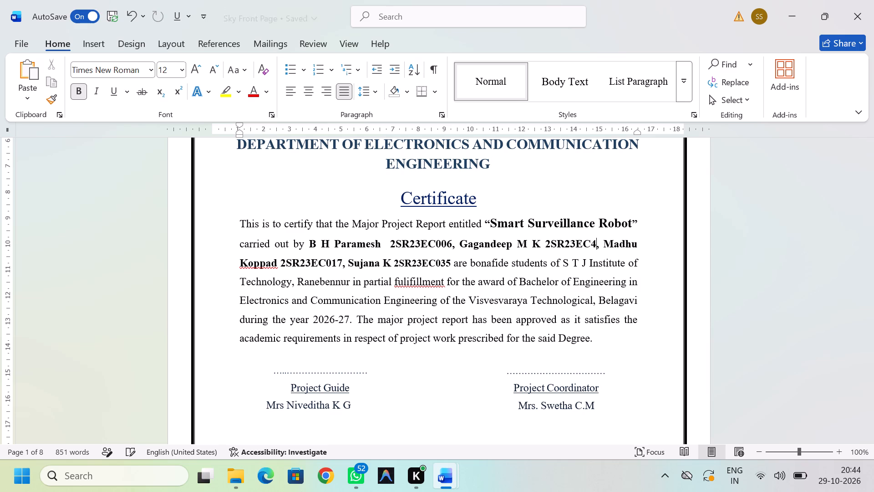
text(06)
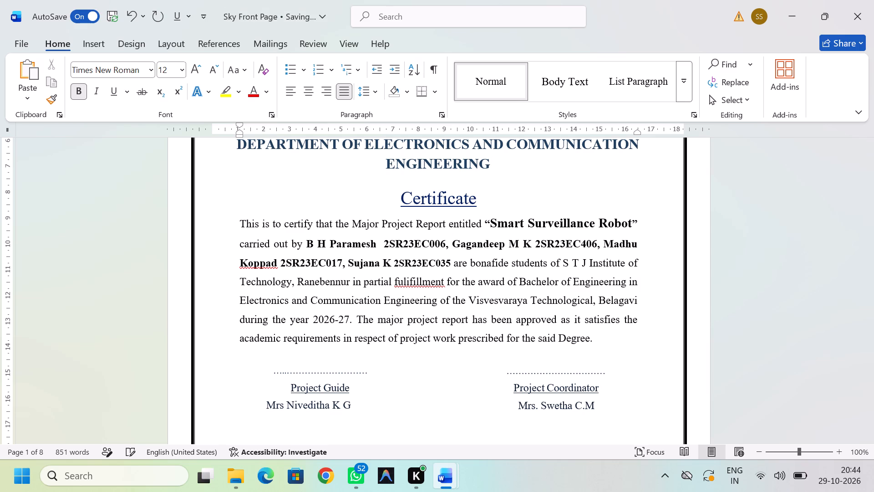
click(566, 246)
key(BackSpace)
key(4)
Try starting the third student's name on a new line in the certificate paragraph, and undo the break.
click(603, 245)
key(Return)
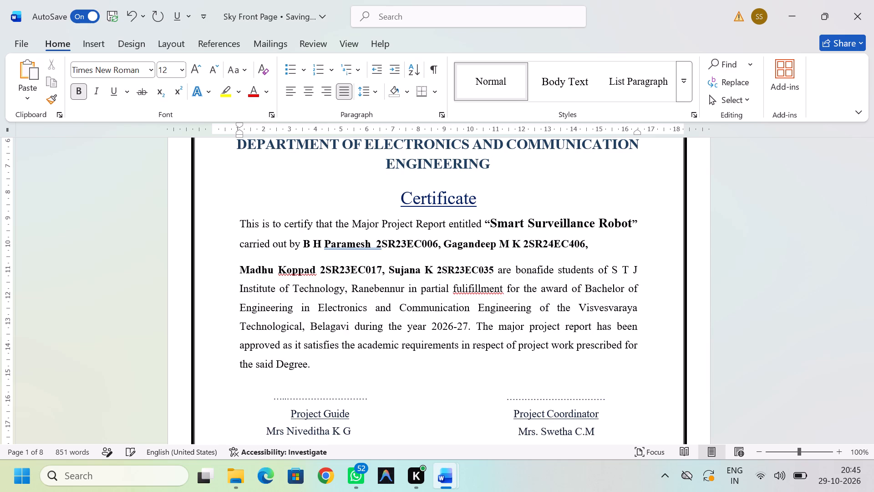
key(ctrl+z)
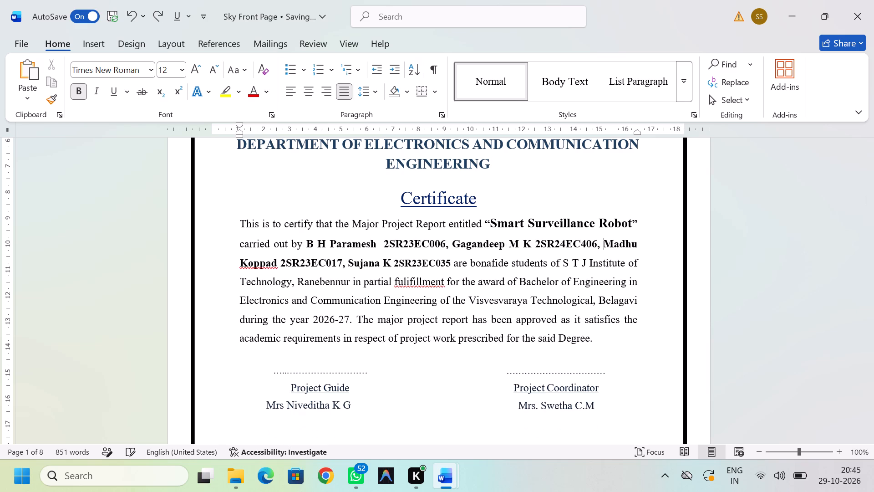
Replace the third student's name in the certificate paragraph with the new third team member's name, followed by both initials.
click(279, 266)
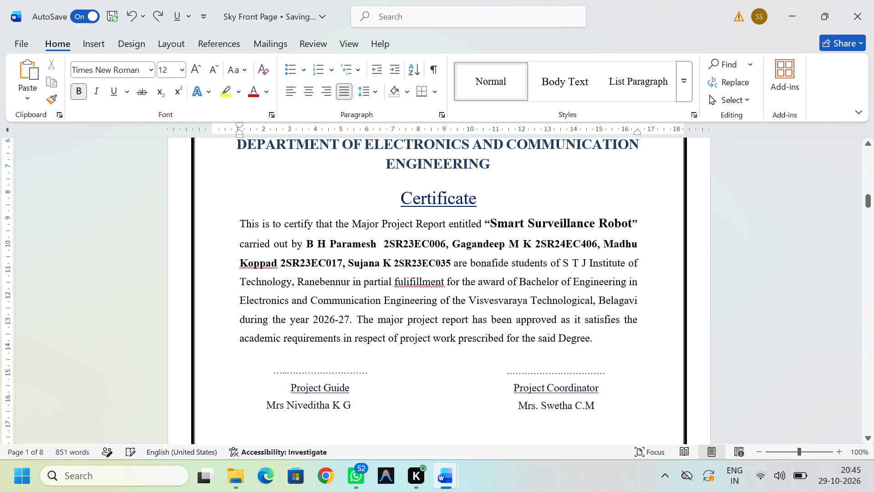
key(BackSpace)
key(BackSpace)
key(BackSpace)
key(BackSpace)
key(BackSpace)
key(BackSpace)
key(BackSpace)
key(BackSpace)
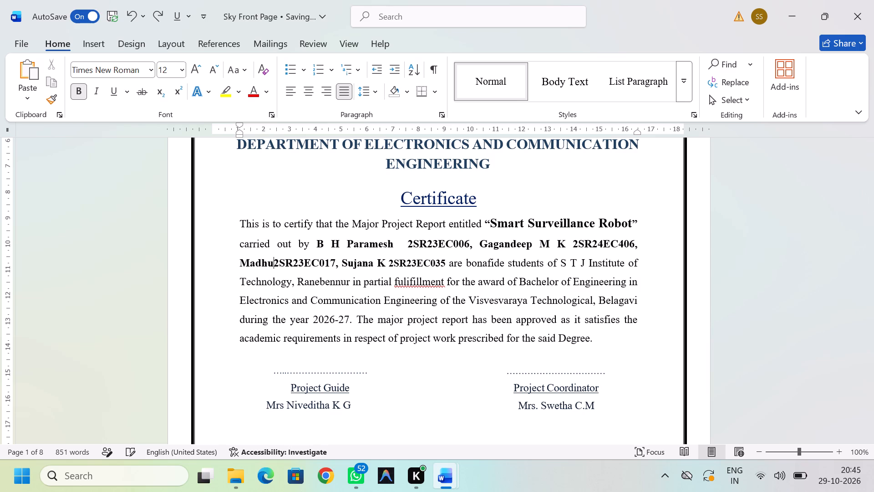
key(BackSpace)
key(BackSpace)
key(BackSpace)
key(BackSpace)
key(BackSpace)
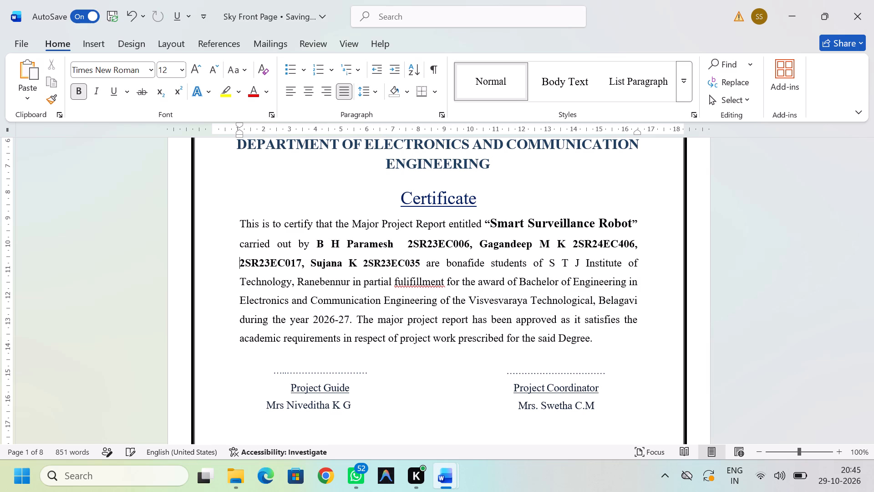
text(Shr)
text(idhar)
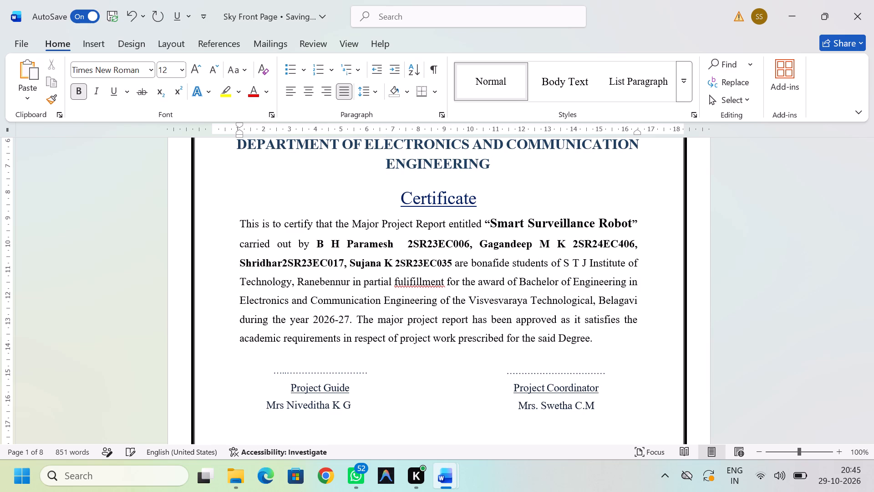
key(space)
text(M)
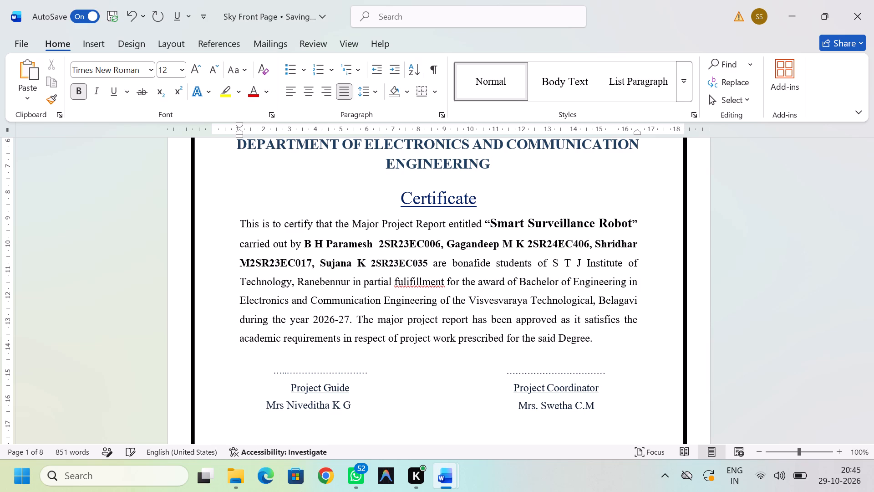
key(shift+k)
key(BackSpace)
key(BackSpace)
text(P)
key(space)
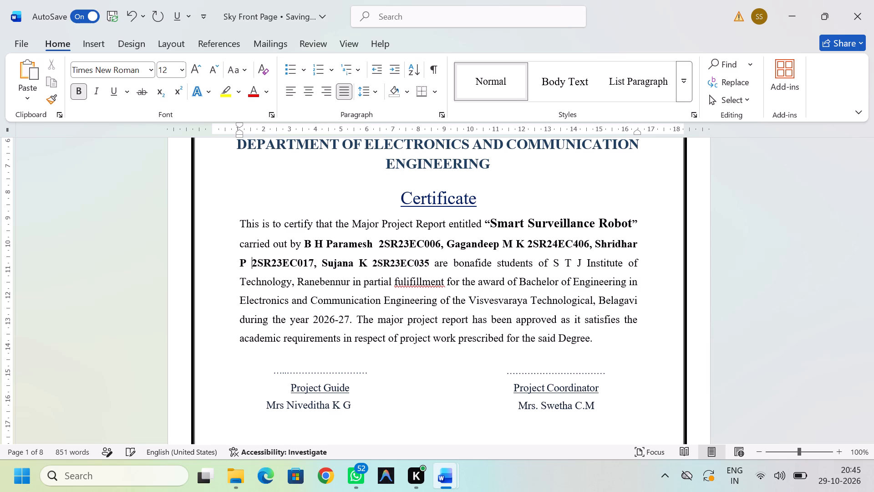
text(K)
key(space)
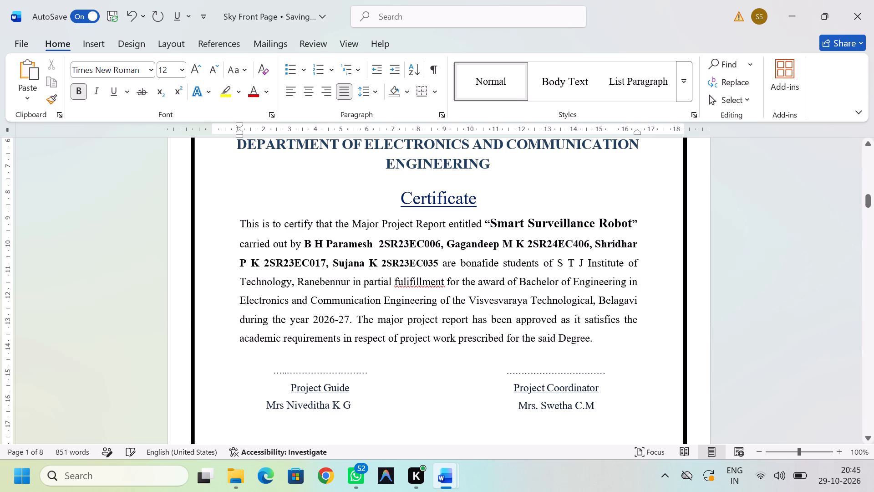
Replace the fourth student's name in the certificate paragraph with the new fourth team member's first name and surname.
click(380, 266)
key(BackSpace)
key(BackSpace)
key(BackSpace)
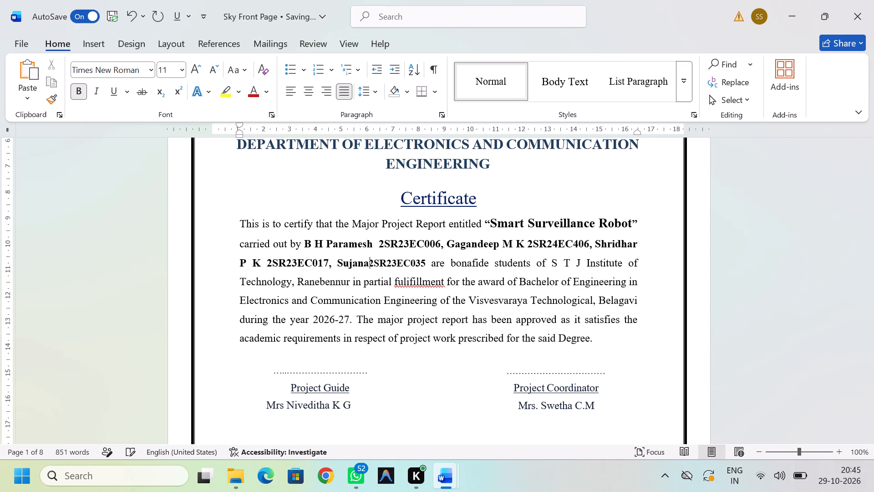
key(BackSpace)
key(BackSpace)
key(BackSpace)
key(BackSpace)
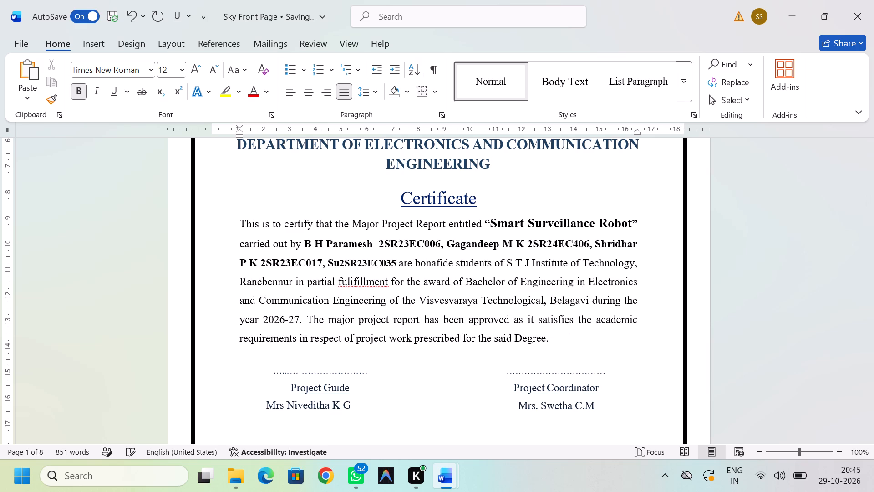
key(BackSpace)
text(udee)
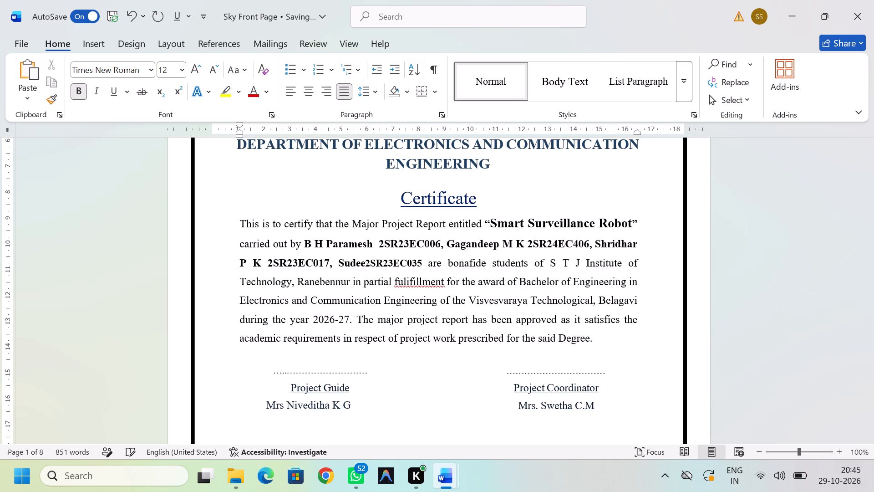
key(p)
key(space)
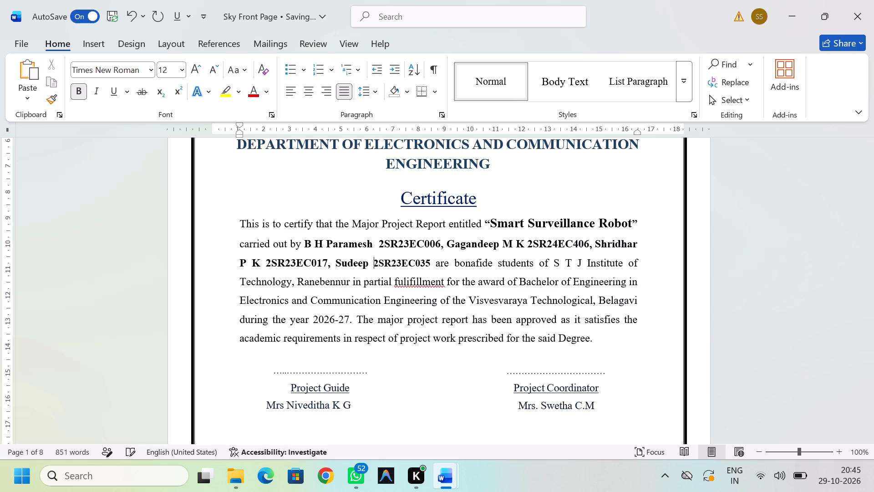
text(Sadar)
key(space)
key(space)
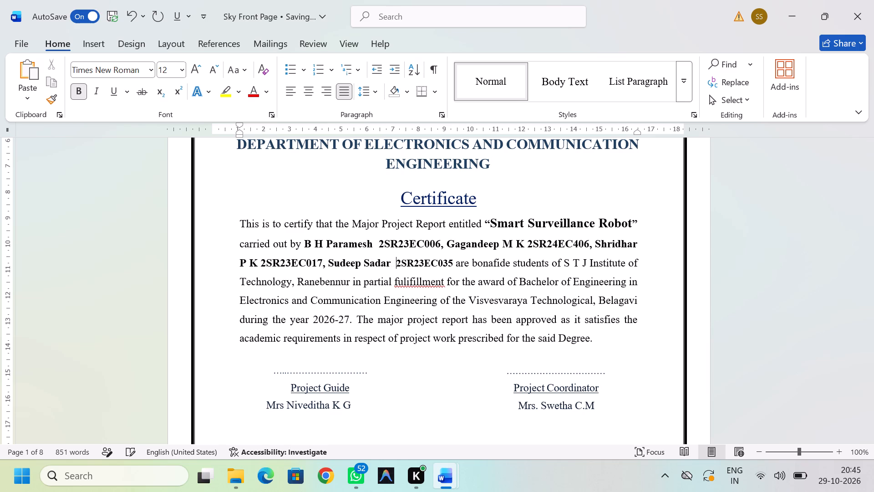
Update the fourth student's registration number in the certificate paragraph, replacing the final three digits and changing the year digits to 24.
click(451, 265)
key(BackSpace)
key(BackSpace)
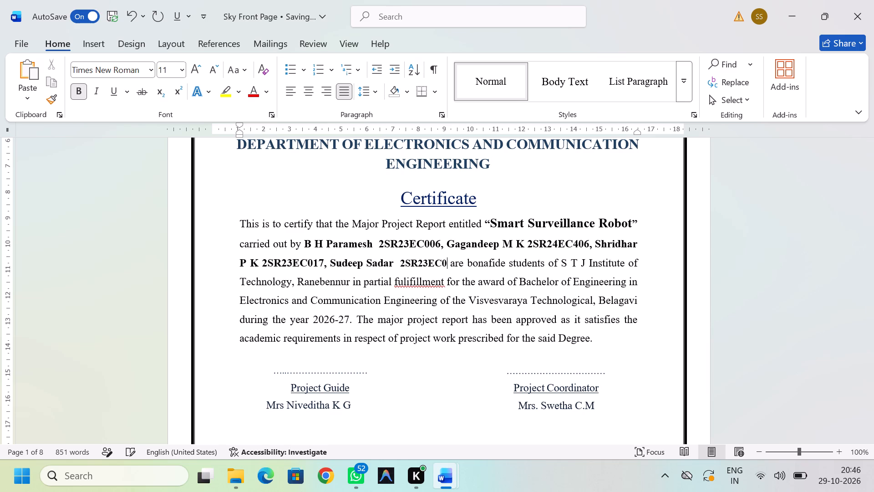
key(BackSpace)
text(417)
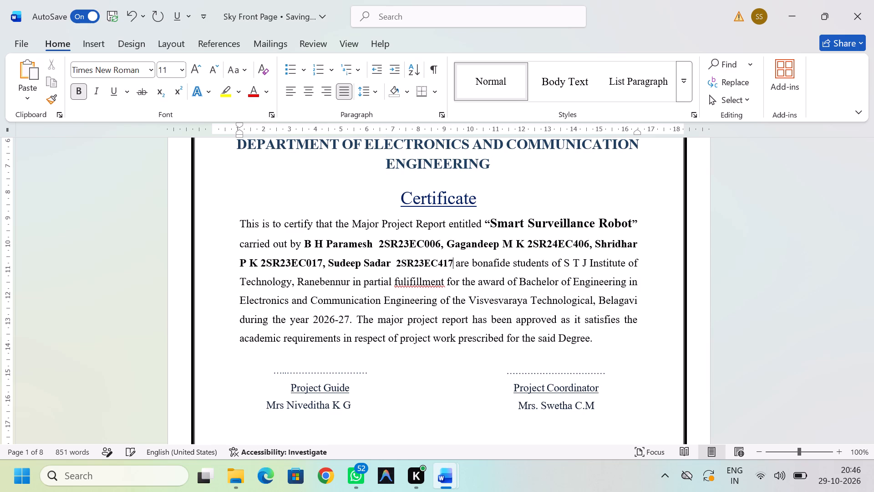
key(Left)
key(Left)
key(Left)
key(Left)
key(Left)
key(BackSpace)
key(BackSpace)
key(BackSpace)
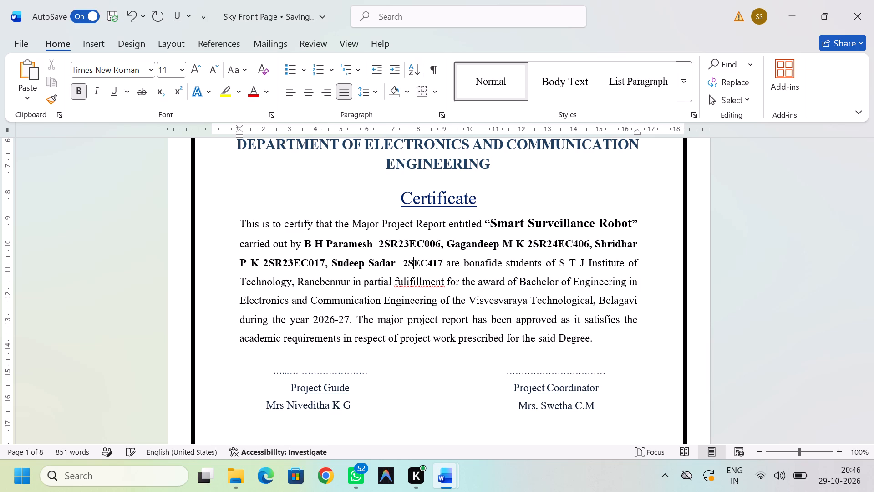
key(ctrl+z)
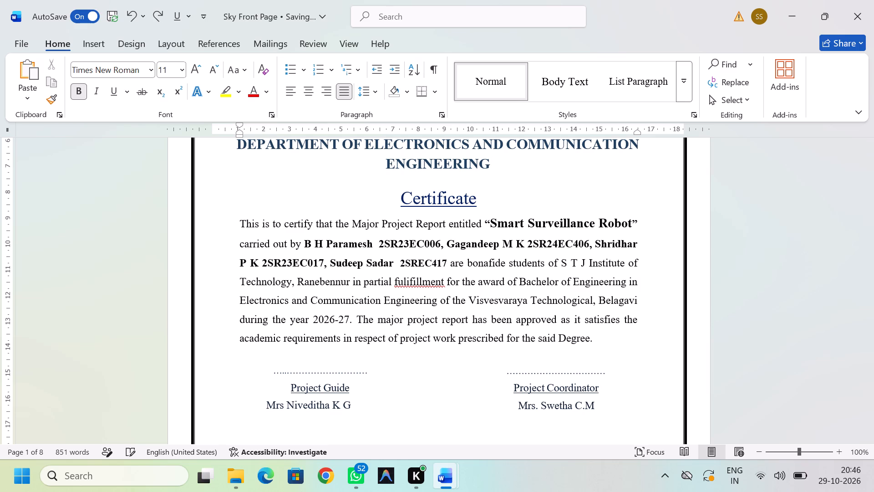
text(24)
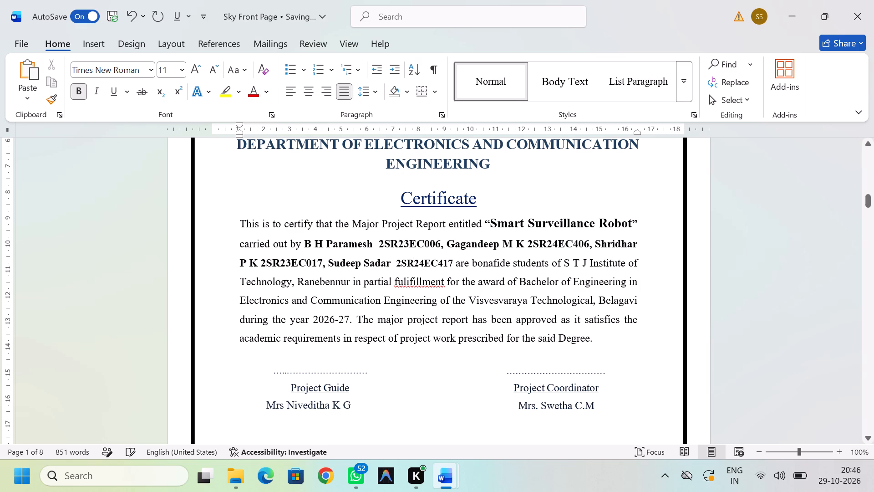
Update the third student's registration number in the certificate paragraph, changing the year digits to 24 and replacing the final three digits.
click(291, 264)
key(BackSpace)
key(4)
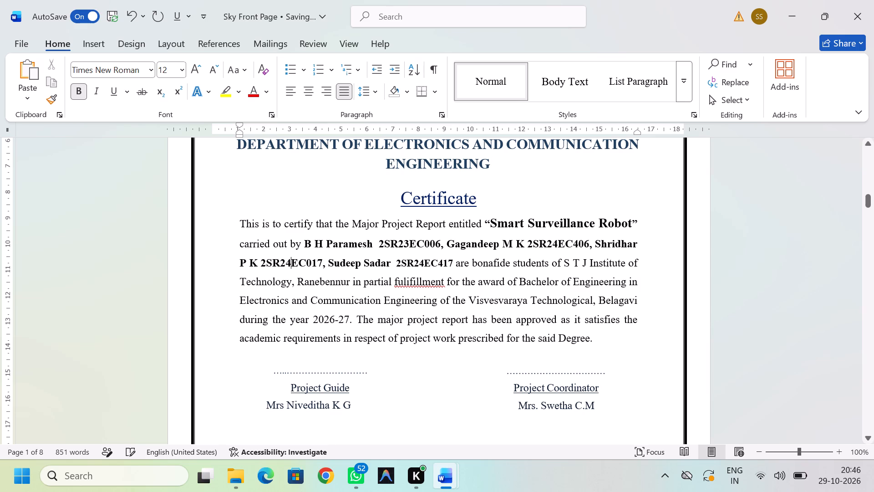
click(321, 263)
key(BackSpace)
key(BackSpace)
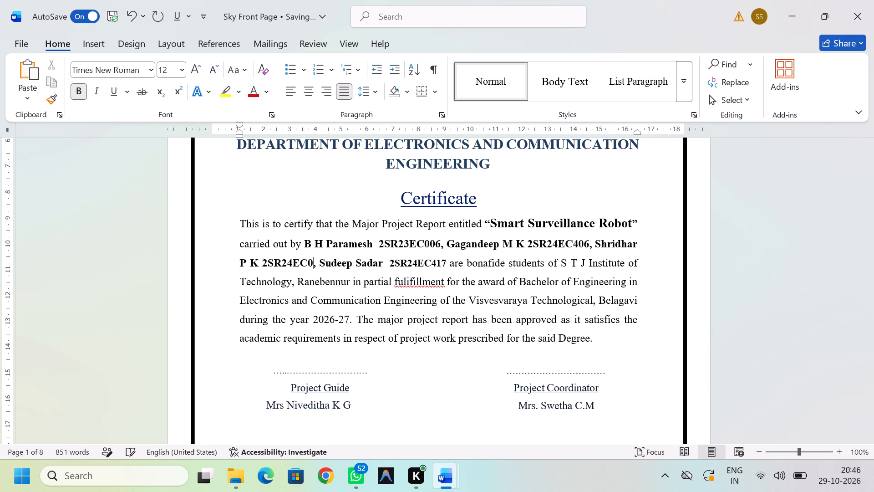
key(BackSpace)
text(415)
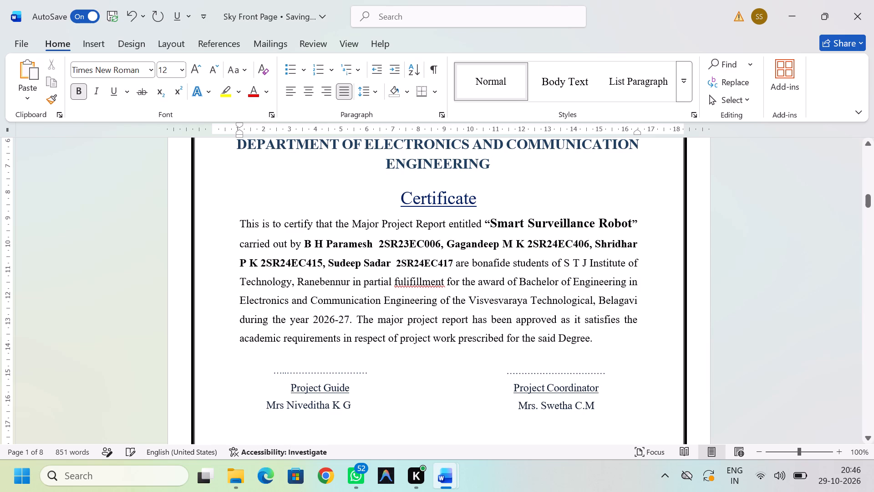
click(411, 282)
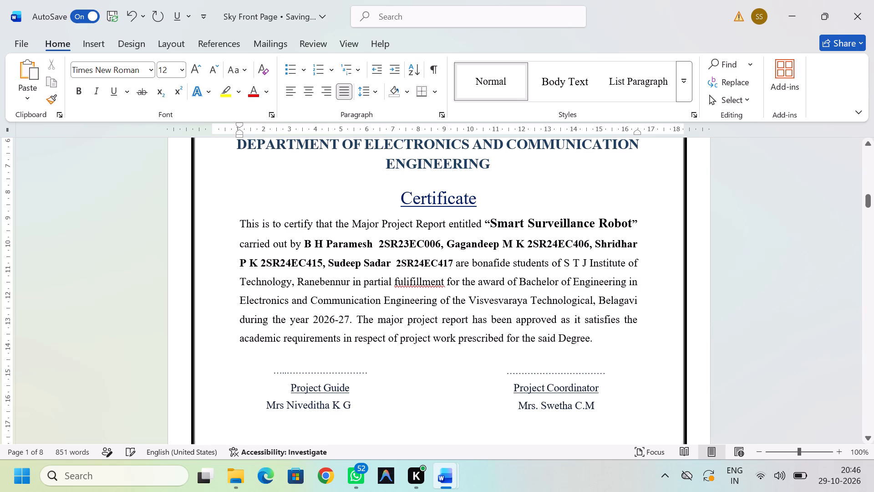
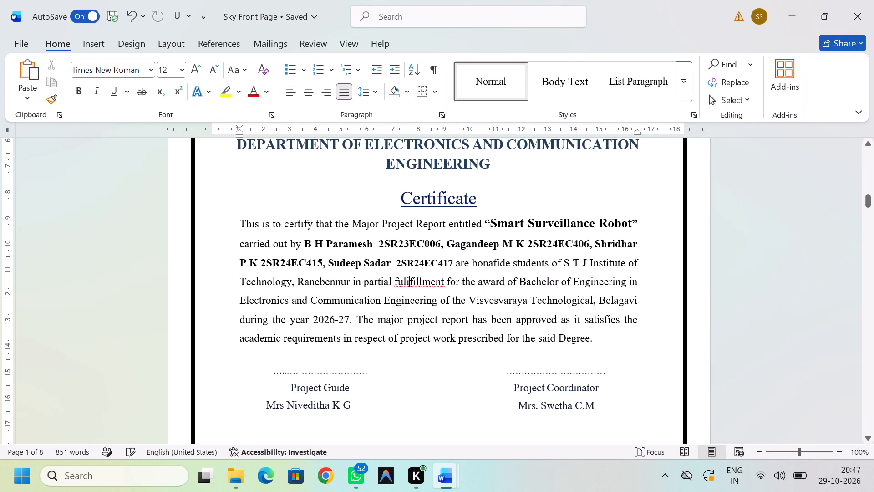
Ignore all spelling flags for the word "fulifillment" in the certificate paragraph.
click(425, 282)
right_drag(417, 286, 412, 290)
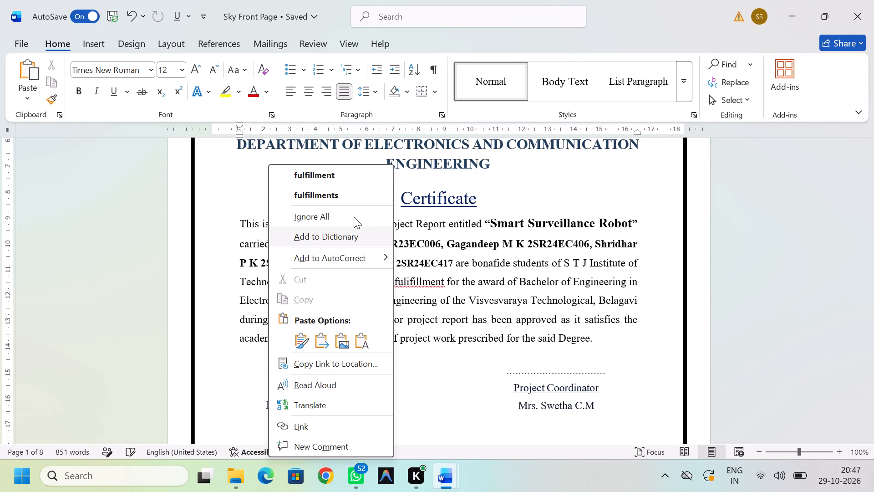
click(352, 215)
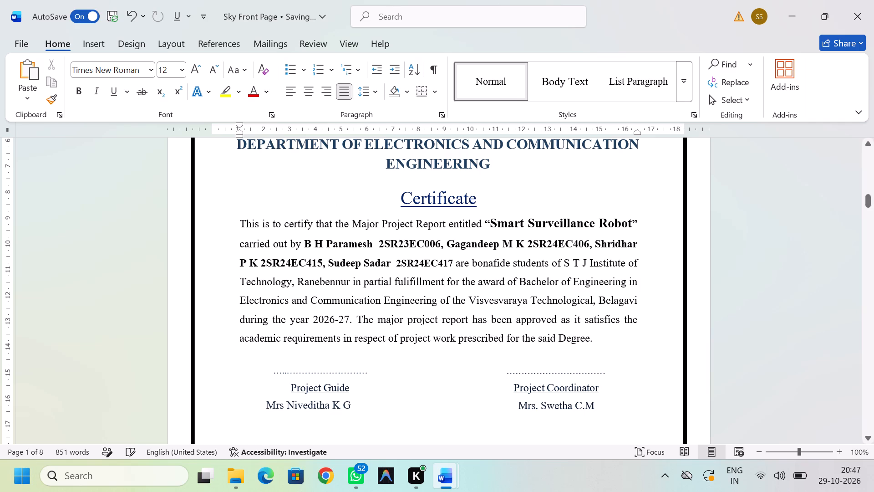
Indent the guide's name under Project Guide on the certificate page by three spaces.
click(266, 407)
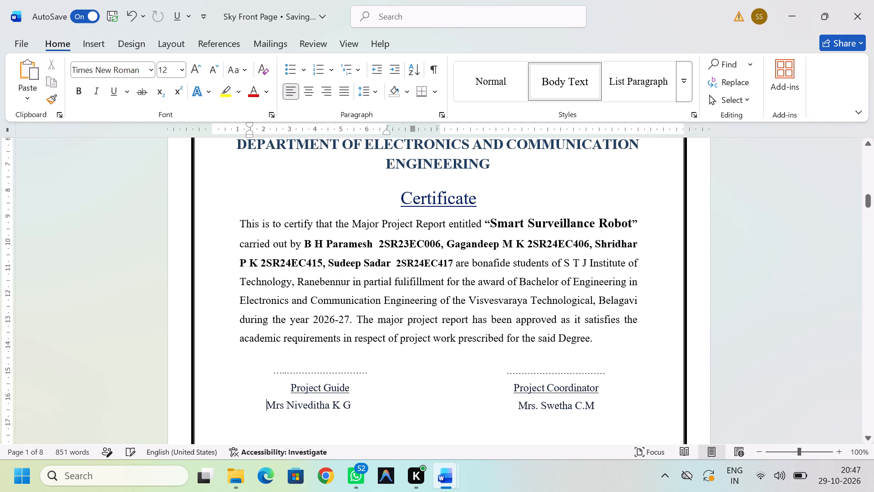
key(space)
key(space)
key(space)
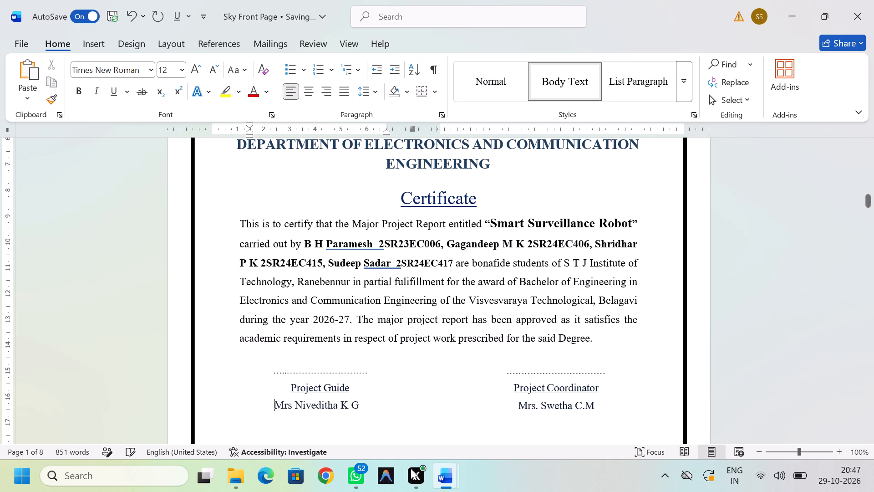
Look over the certificate's signature and examiner sections and the beginning of the declaration page.
scroll(440, 405, up, 1)
scroll(440, 405, down, 5)
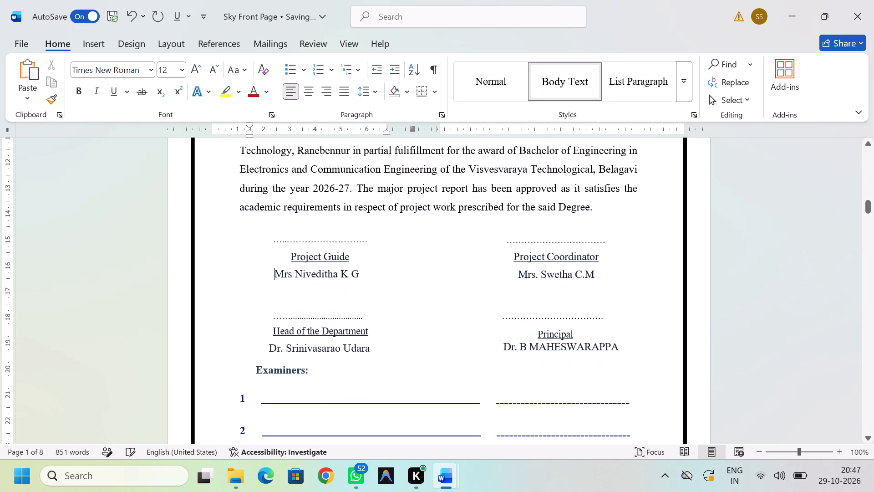
scroll(438, 357, down, 6)
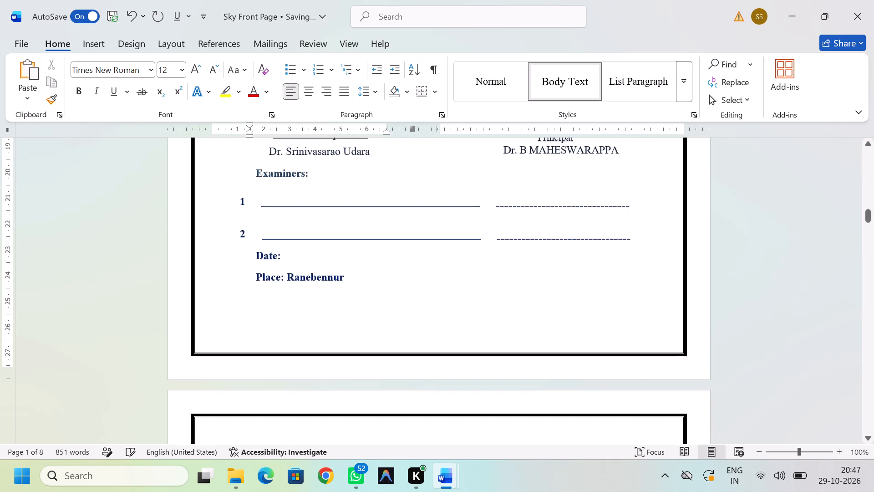
scroll(438, 357, down, 7)
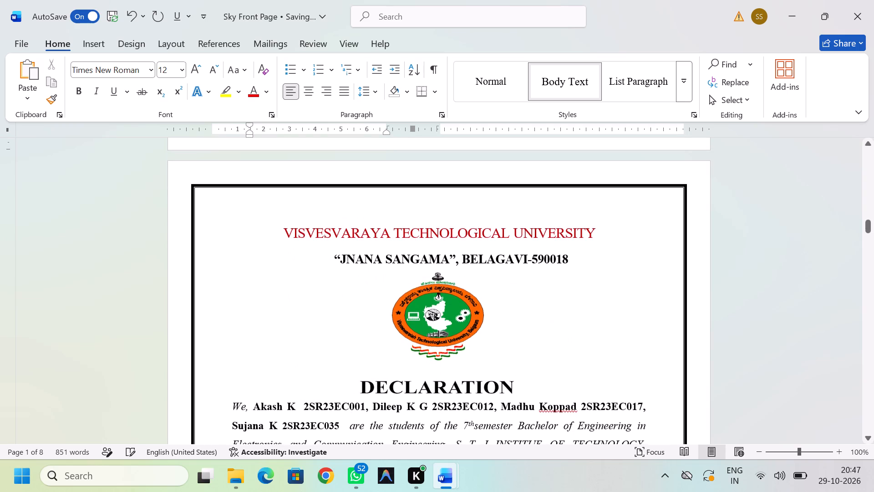
On the cover page, add one space before the third, fourth and first student names under Project Associates.
scroll(438, 357, up, 18)
scroll(439, 352, down, 1)
scroll(439, 352, up, 4)
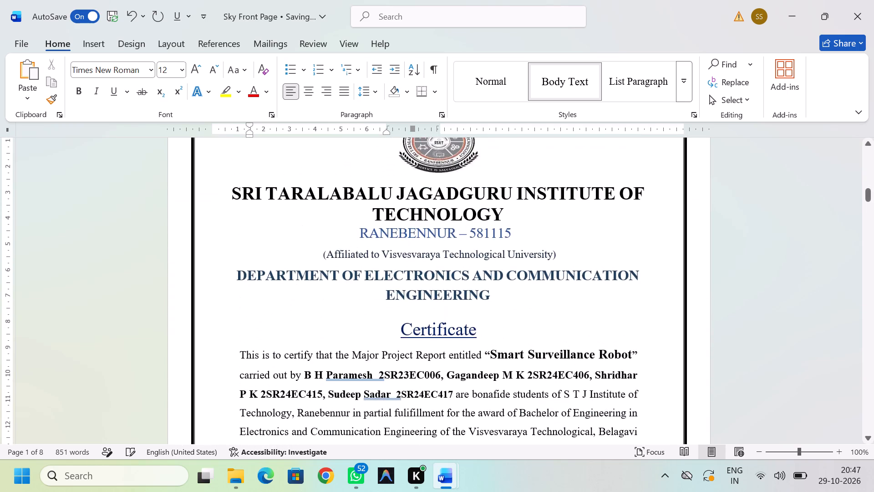
scroll(439, 352, up, 19)
scroll(439, 352, down, 1)
scroll(439, 352, up, 3)
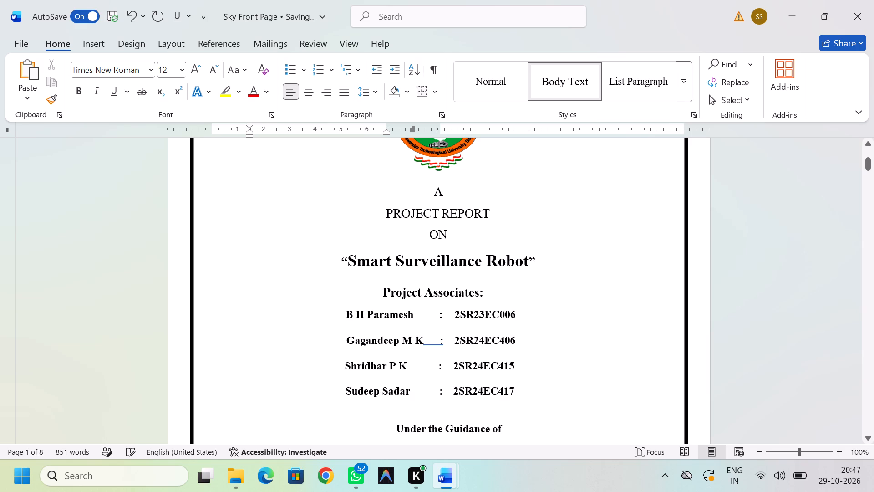
click(342, 369)
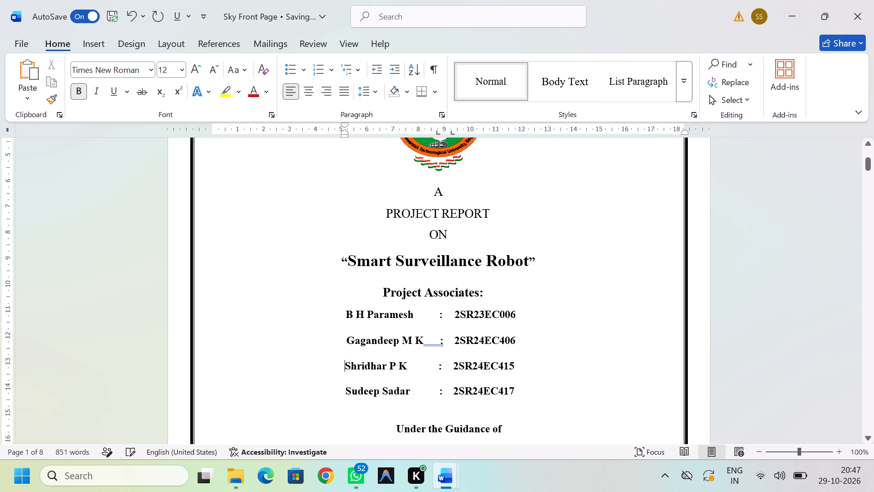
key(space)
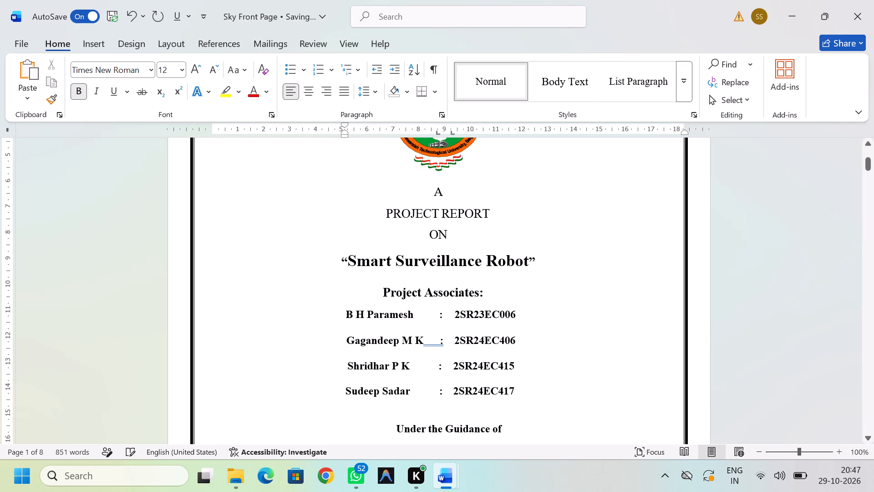
click(346, 393)
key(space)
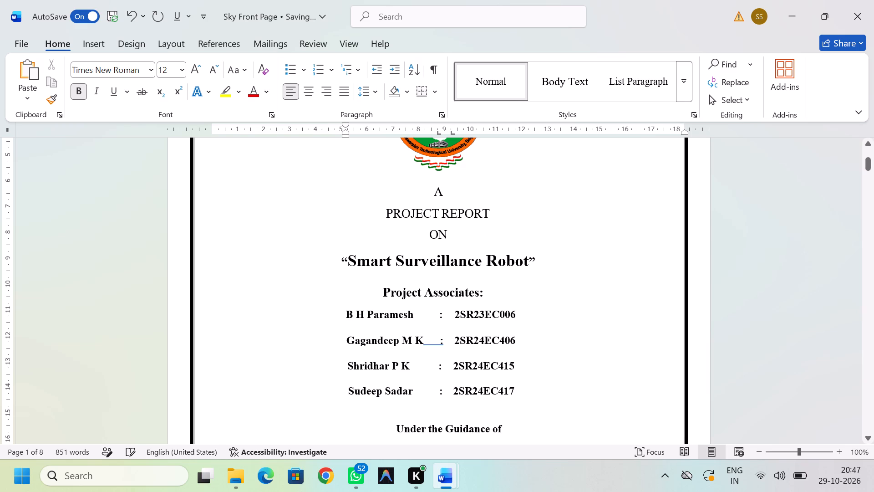
click(345, 313)
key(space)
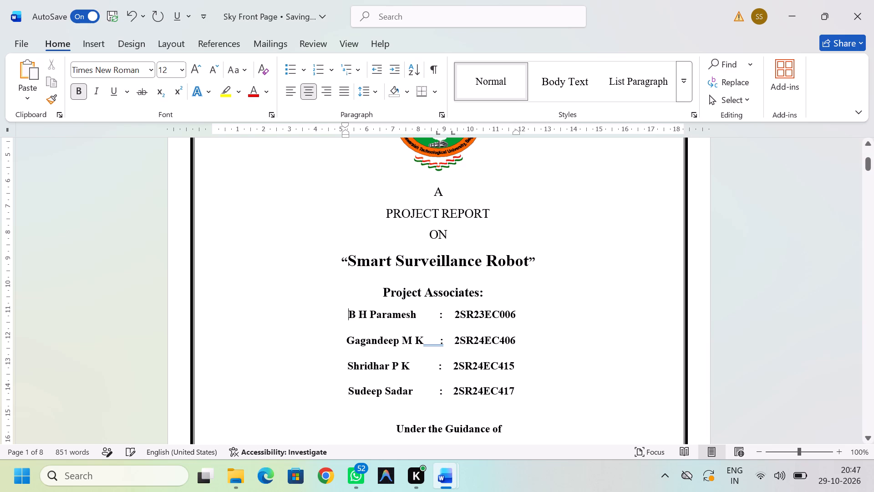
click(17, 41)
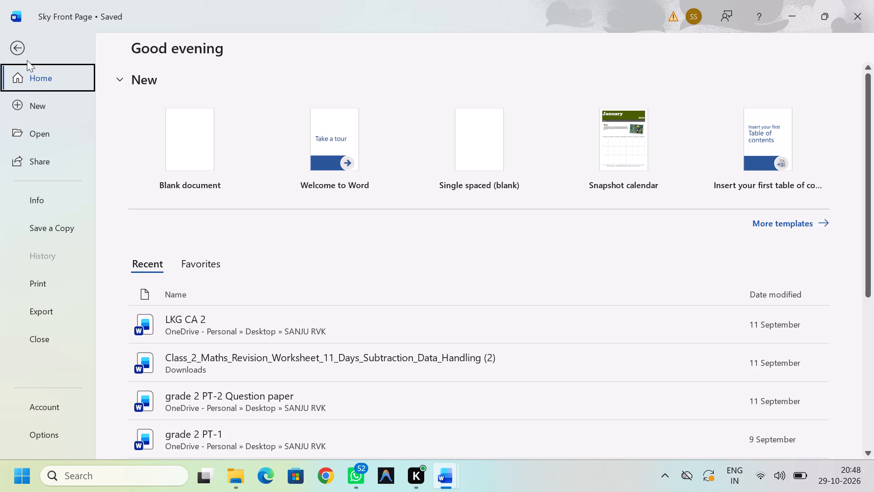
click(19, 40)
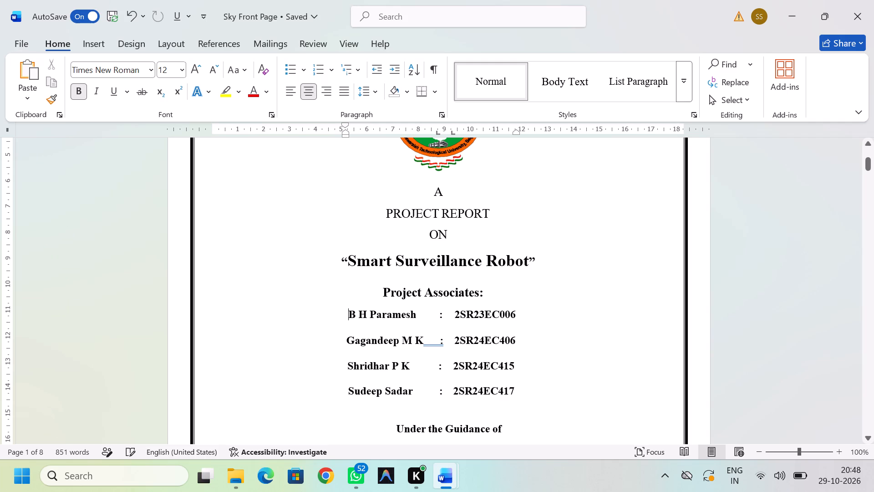
Update the first student's registration number in the declaration paragraph, replacing its final two digits with 06.
scroll(532, 274, down, 2)
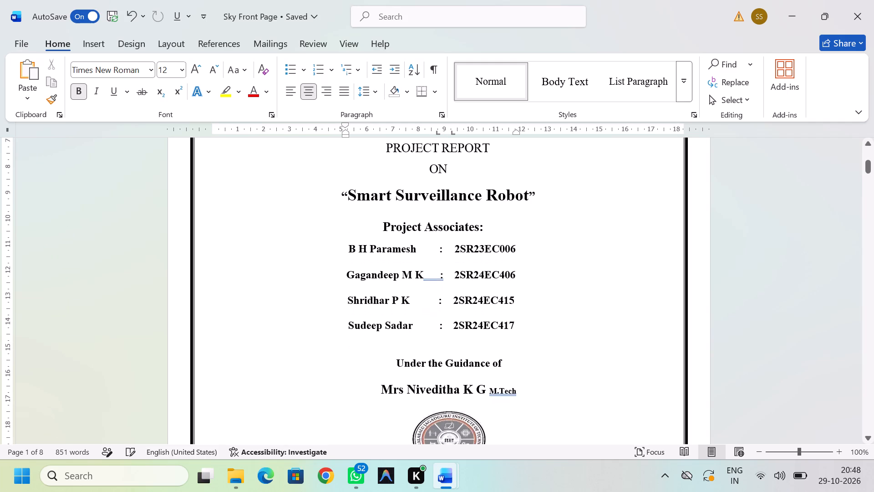
scroll(532, 271, down, 9)
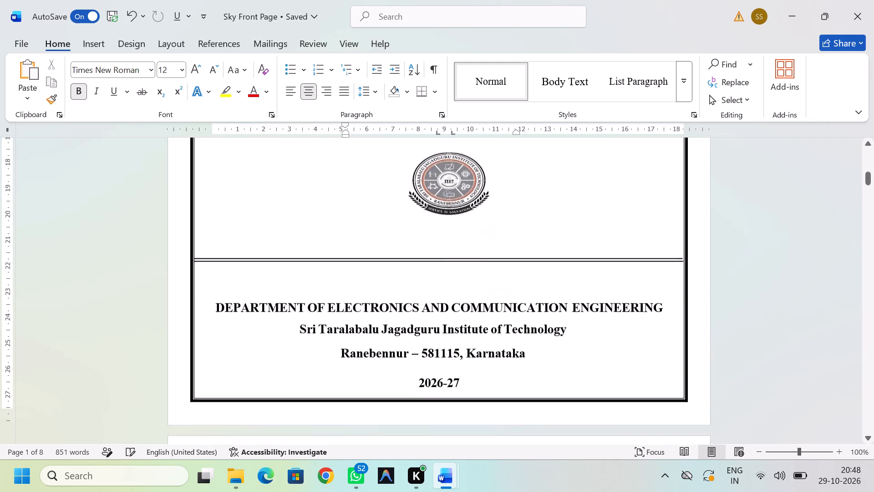
scroll(534, 265, down, 11)
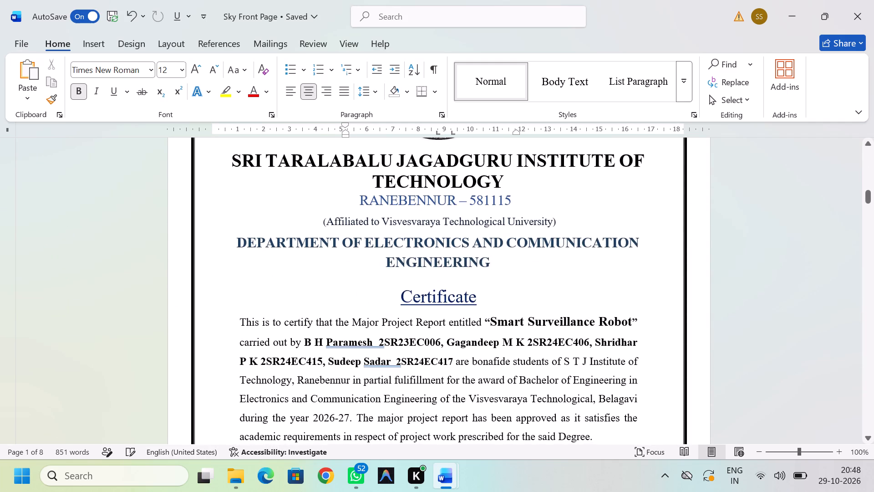
scroll(534, 256, down, 2)
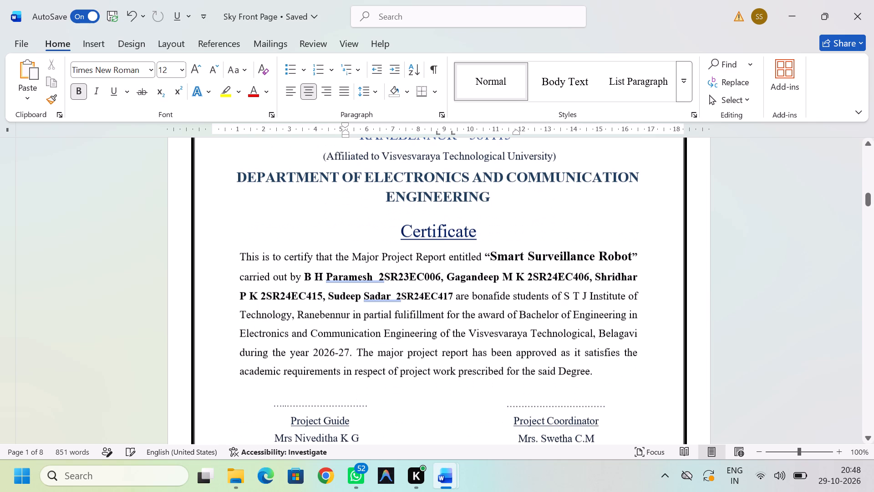
scroll(533, 245, down, 2)
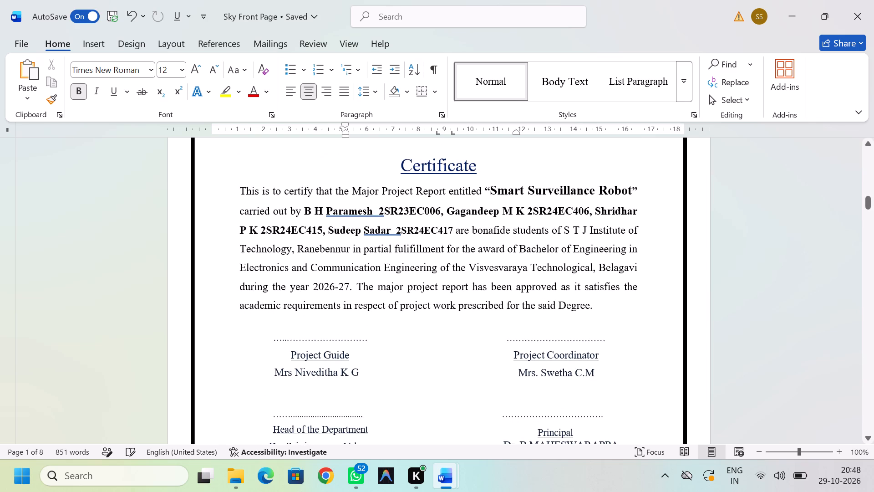
scroll(483, 182, down, 5)
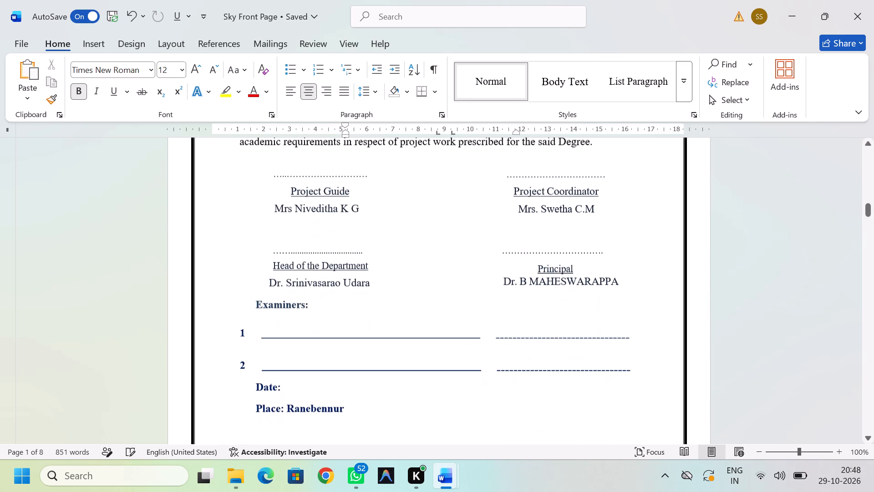
scroll(478, 175, down, 17)
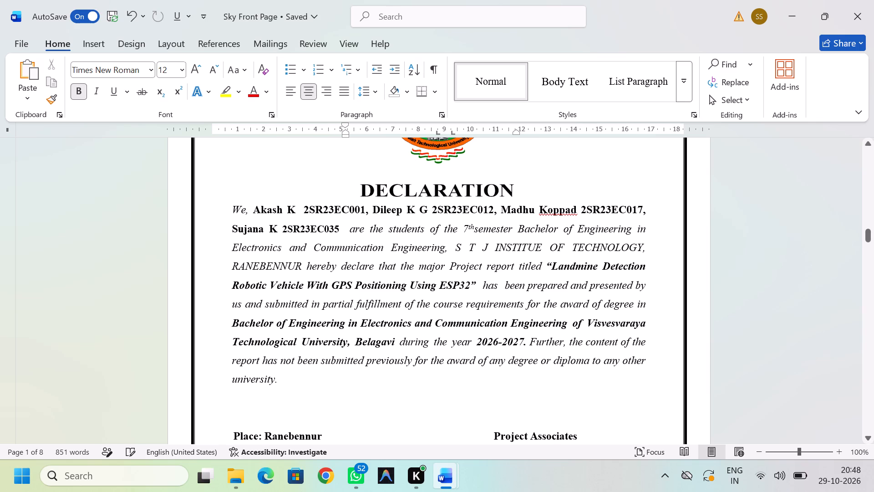
click(364, 211)
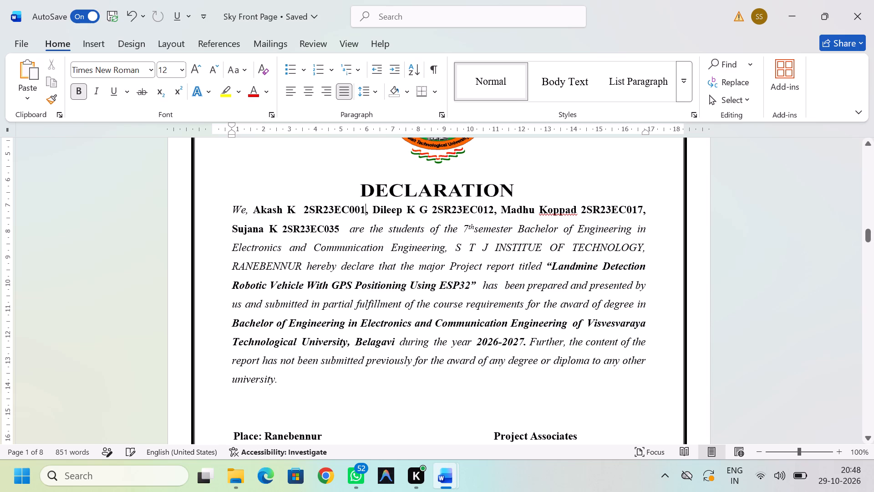
key(BackSpace)
key(BackSpace)
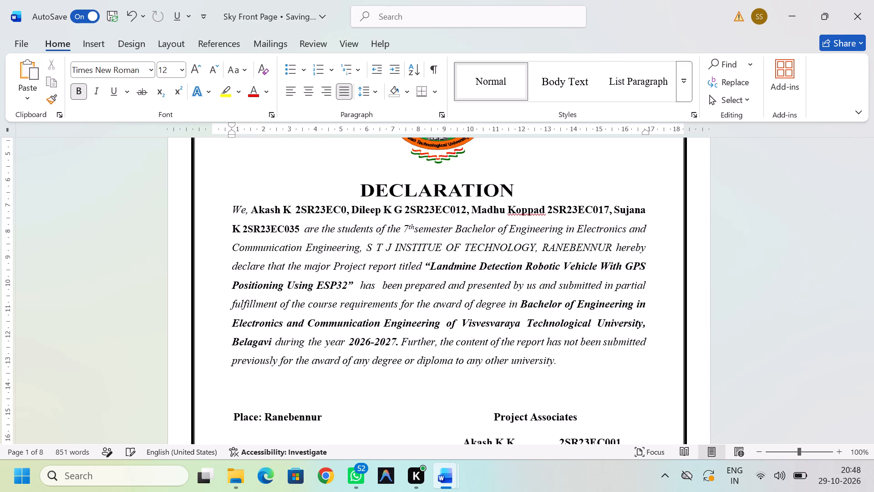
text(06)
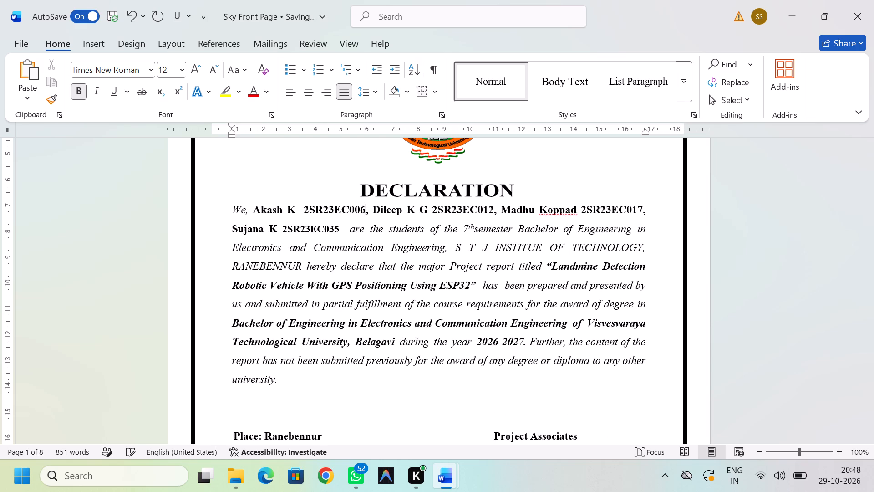
Replace the first student's name in the declaration paragraph with the new first team member's name, preceded by both initials.
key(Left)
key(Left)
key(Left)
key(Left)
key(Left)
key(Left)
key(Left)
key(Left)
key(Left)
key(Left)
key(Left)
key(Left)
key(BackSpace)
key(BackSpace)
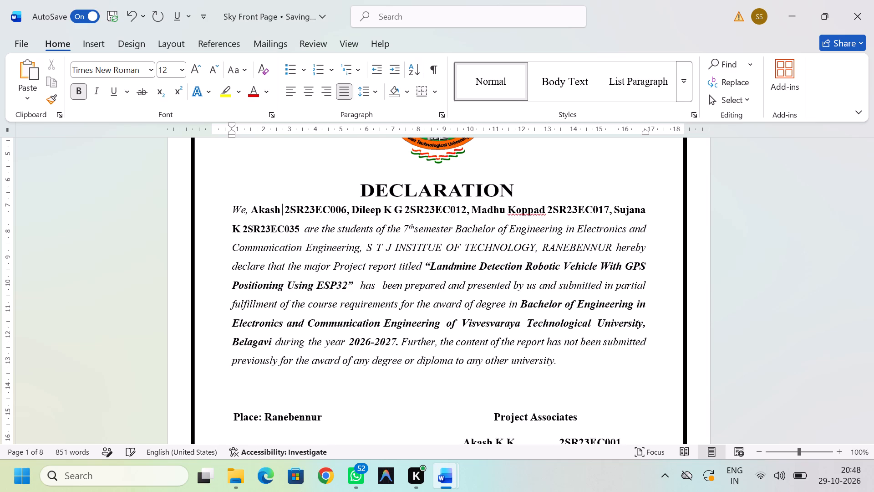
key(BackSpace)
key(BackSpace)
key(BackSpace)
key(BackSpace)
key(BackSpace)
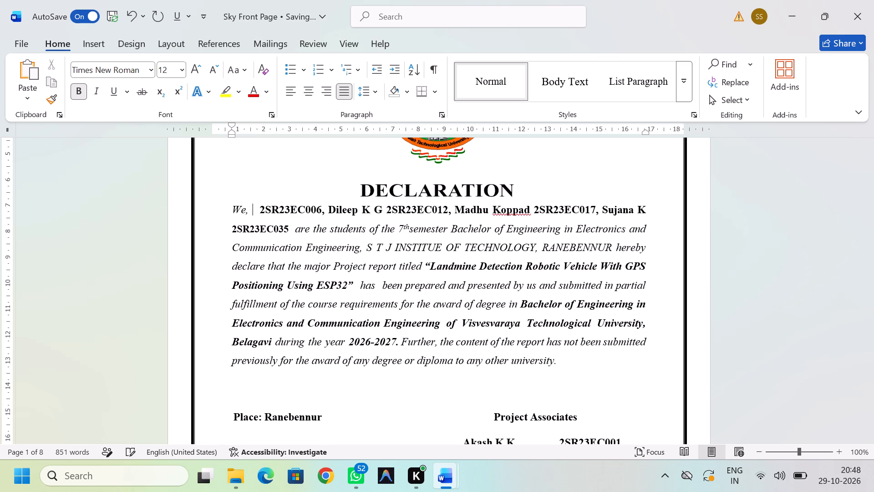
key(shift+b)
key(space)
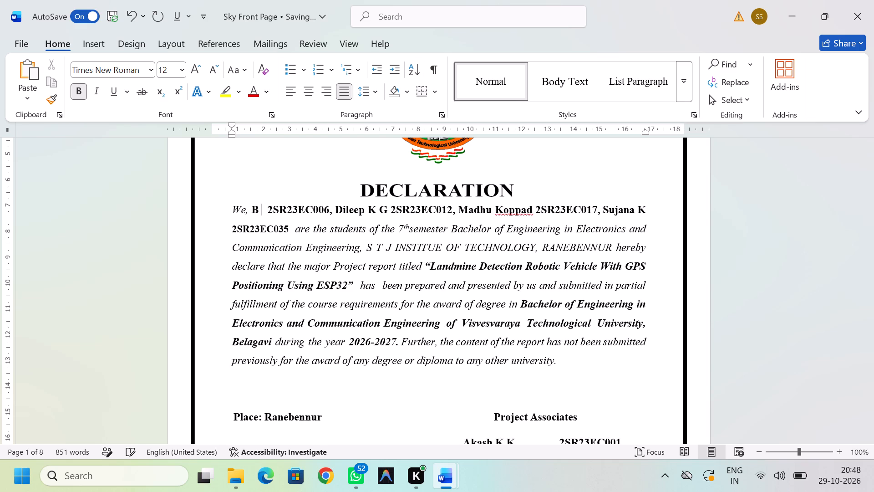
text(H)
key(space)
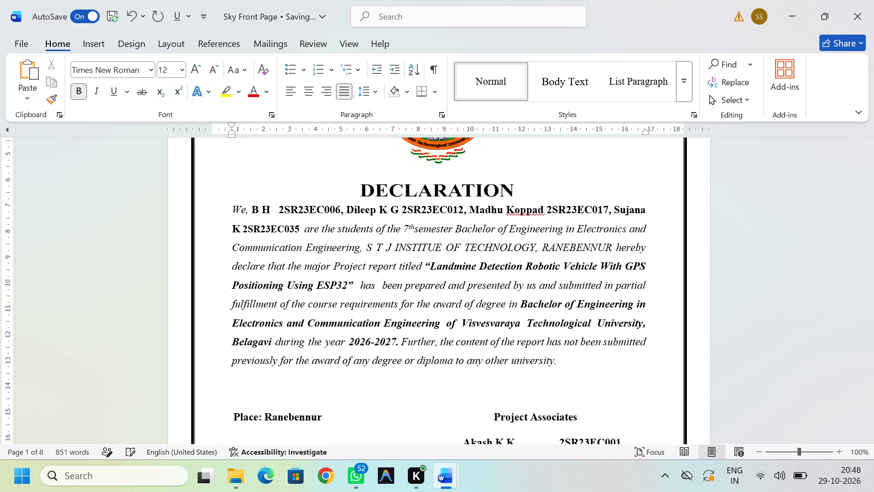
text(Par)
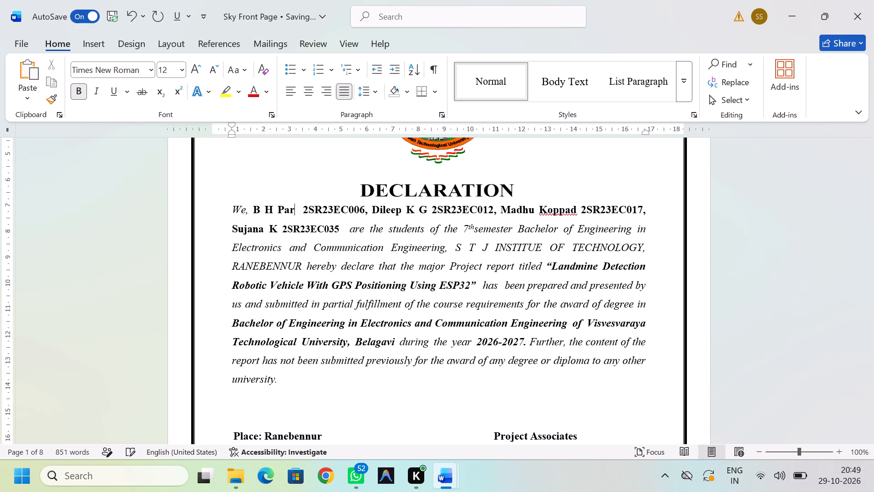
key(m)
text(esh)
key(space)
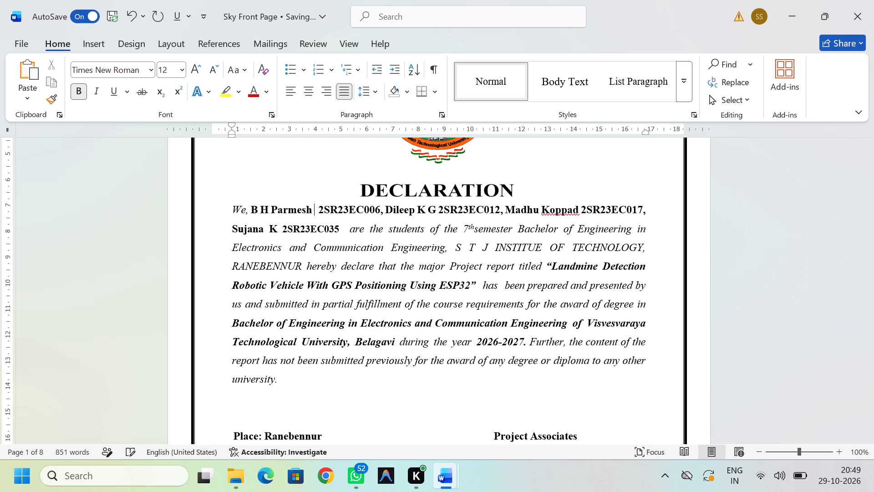
Replace the second student's name in the declaration paragraph with the new second team member's name, followed by both initials.
click(440, 208)
key(BackSpace)
key(BackSpace)
key(BackSpace)
key(BackSpace)
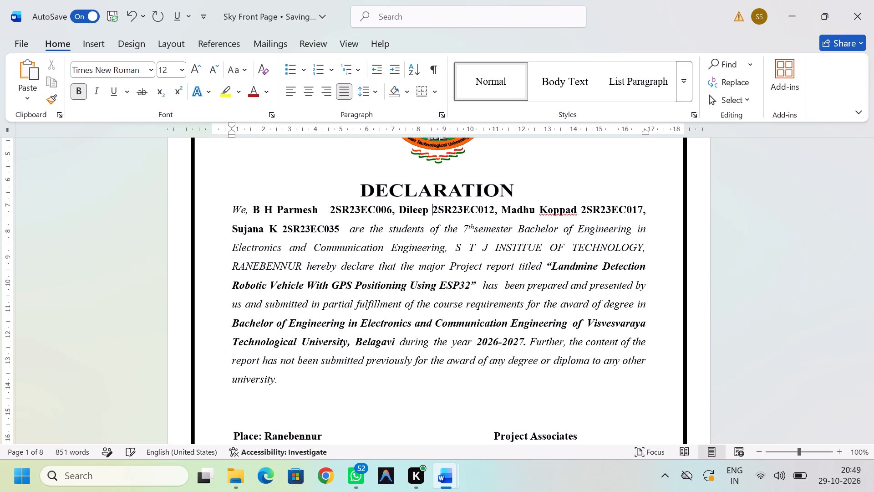
key(BackSpace)
key(BackSpace)
key(BackSpace)
key(BackSpace)
key(BackSpace)
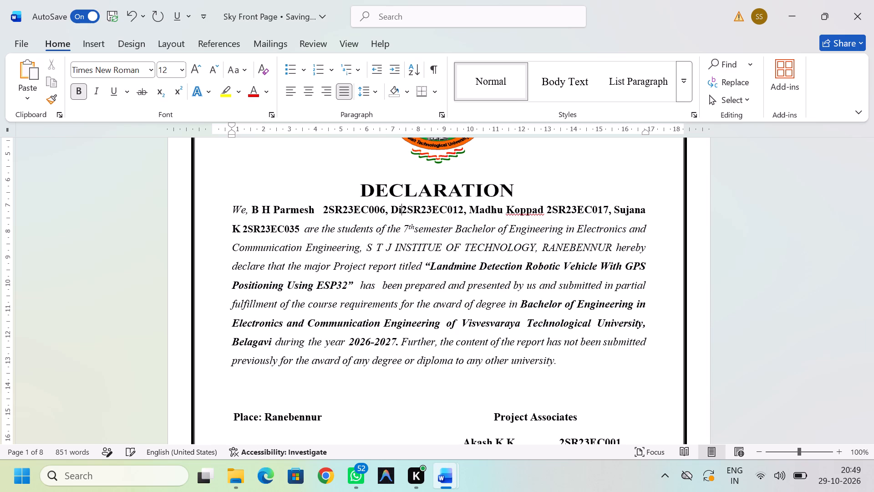
key(BackSpace)
key(BackSpace)
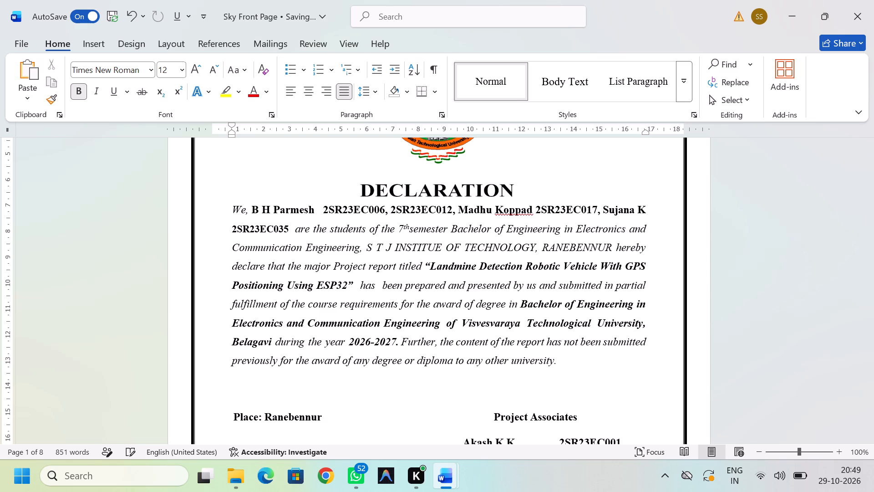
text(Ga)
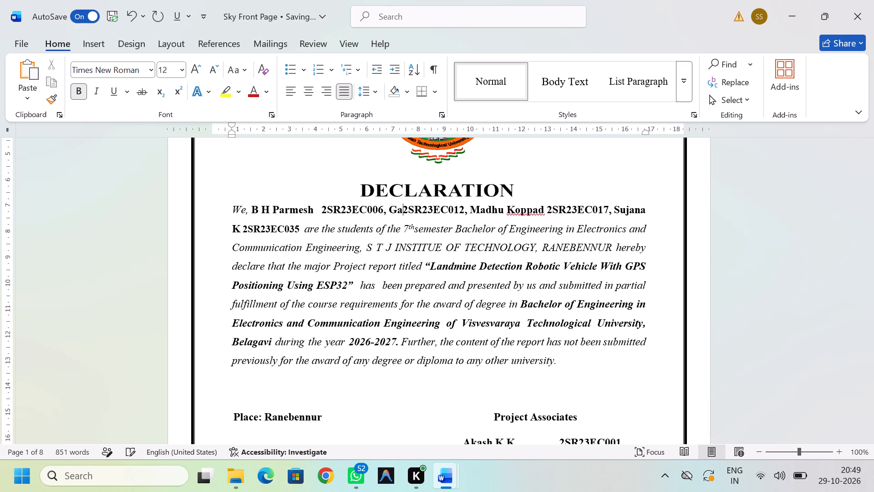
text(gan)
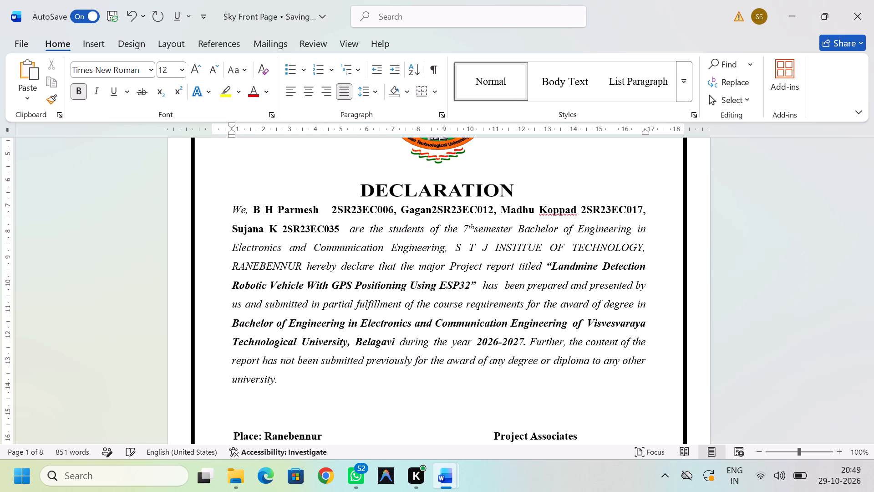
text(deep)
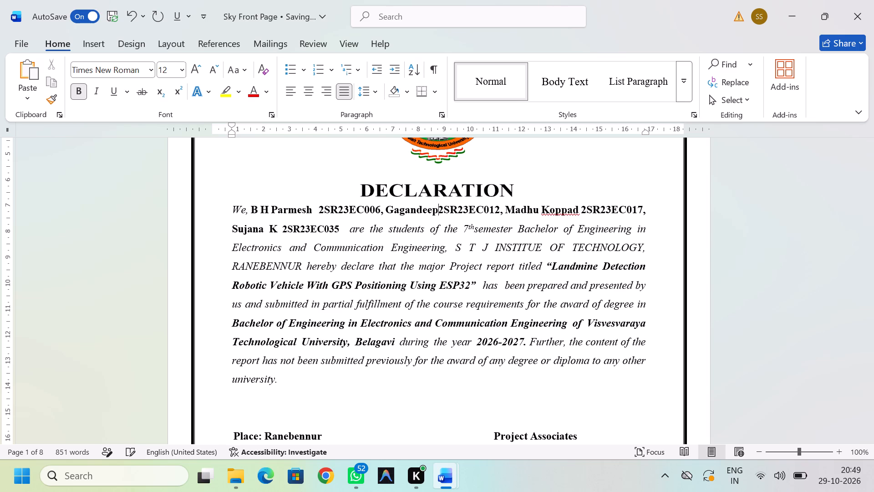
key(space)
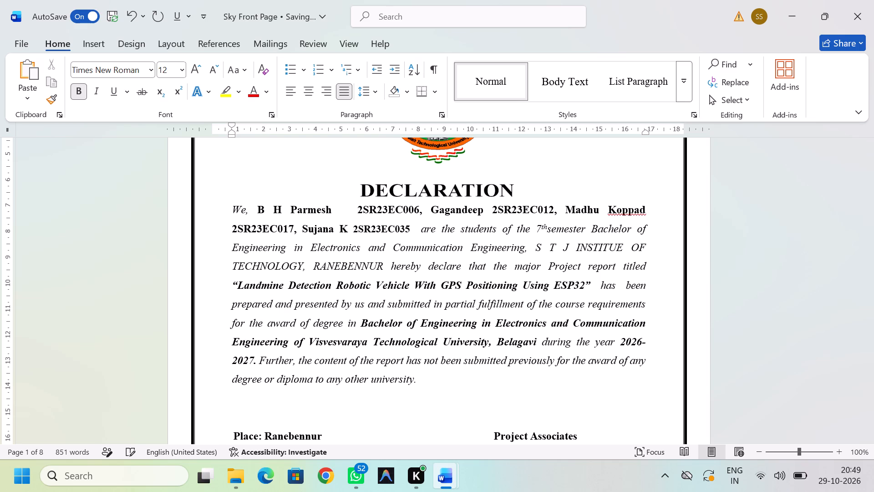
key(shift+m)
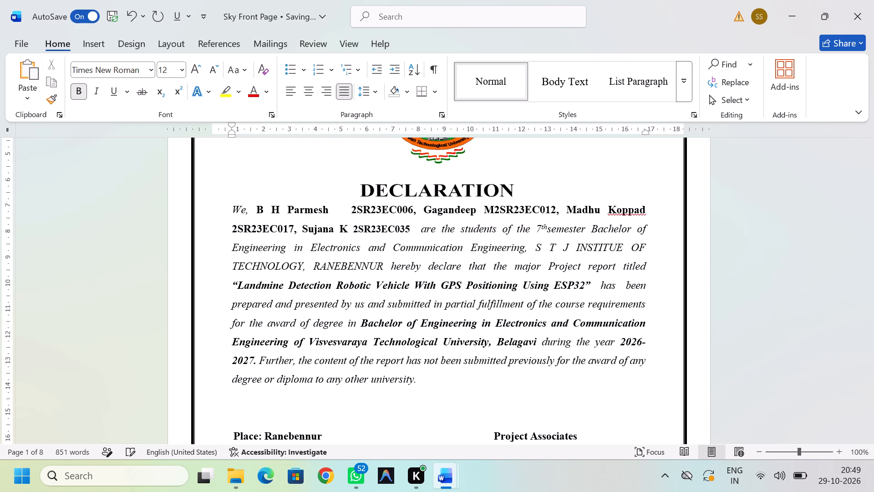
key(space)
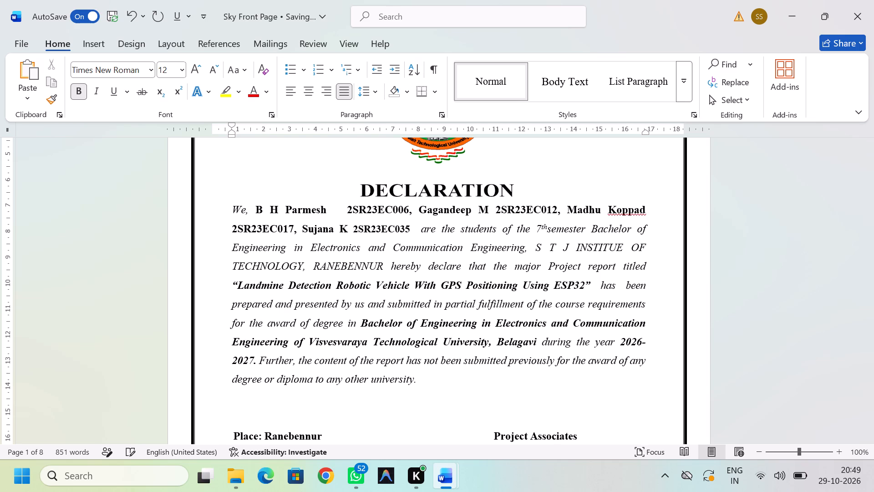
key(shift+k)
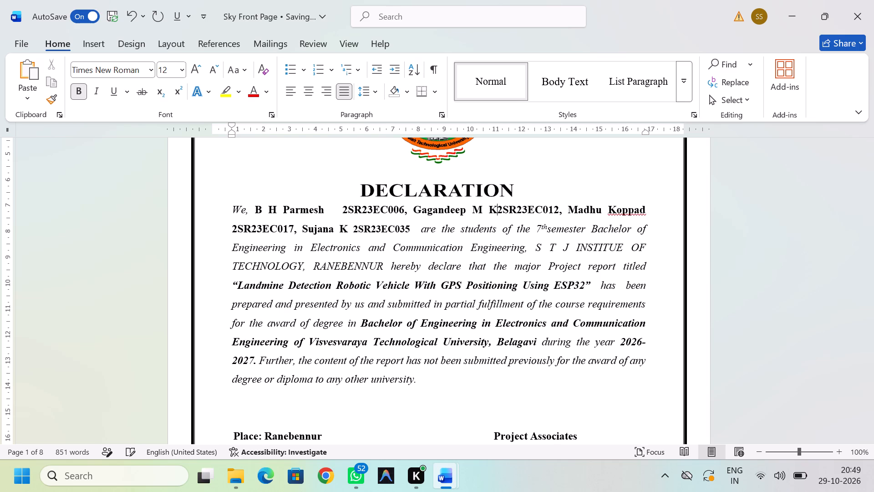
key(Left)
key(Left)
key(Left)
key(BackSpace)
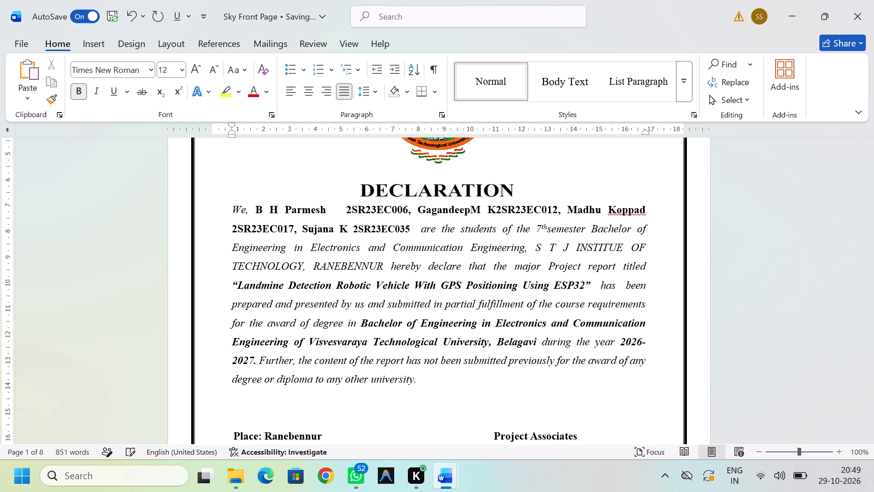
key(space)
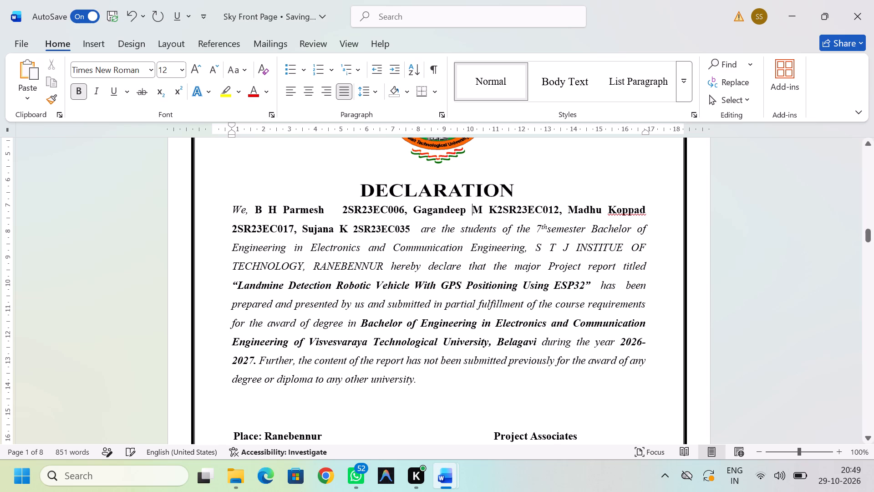
Replace the third student's name in the declaration paragraph with the new third team member's name, followed by both capital initials and a space.
click(647, 212)
key(BackSpace)
key(BackSpace)
key(BackSpace)
key(BackSpace)
key(BackSpace)
key(BackSpace)
key(BackSpace)
key(BackSpace)
key(BackSpace)
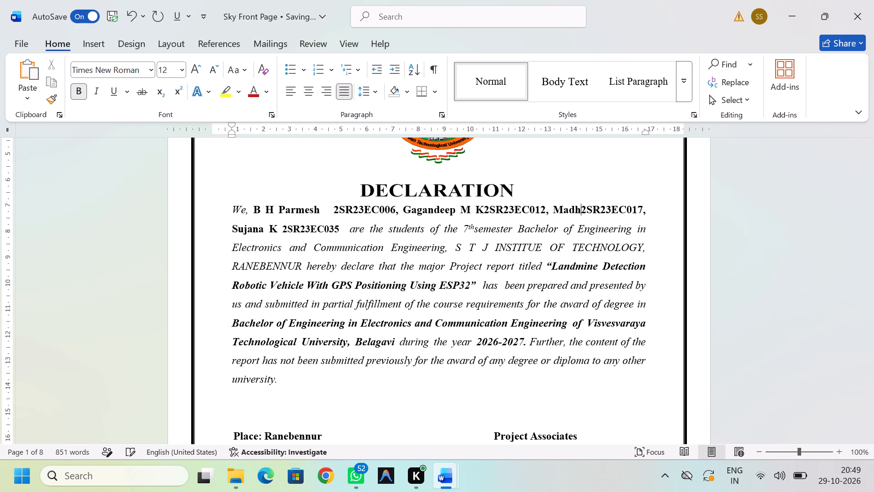
key(BackSpace)
key(BackSpace)
key(BackSpace)
key(BackSpace)
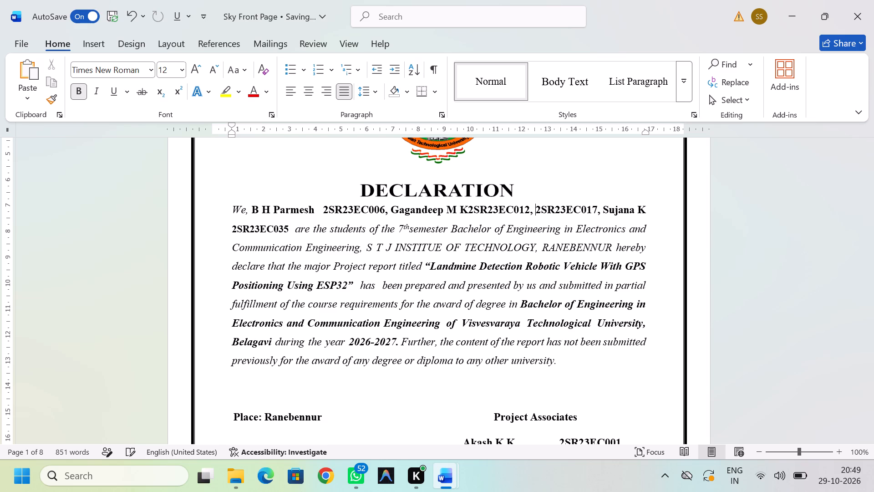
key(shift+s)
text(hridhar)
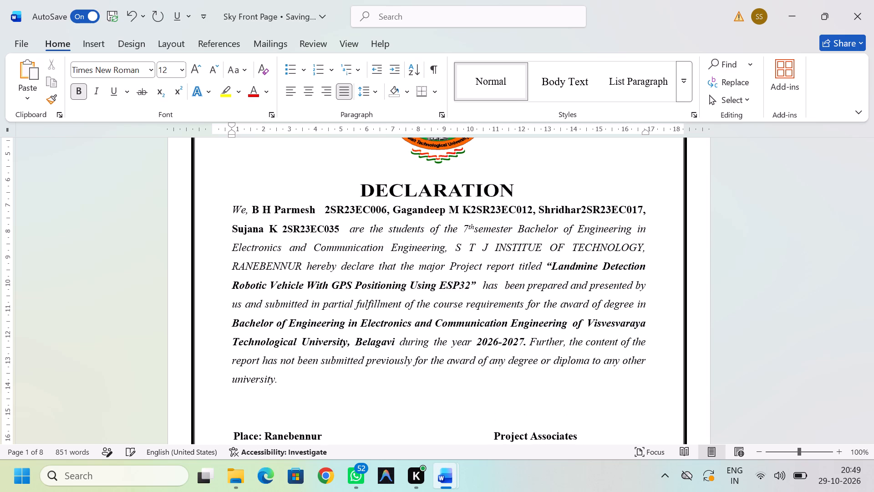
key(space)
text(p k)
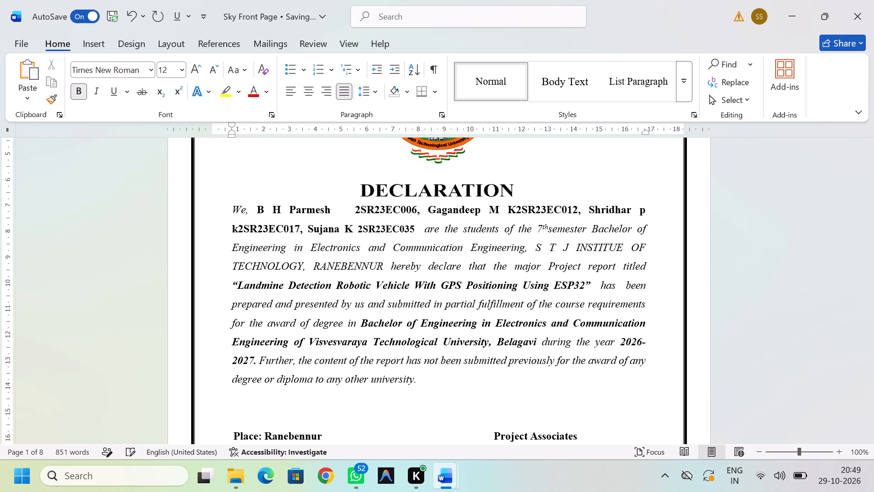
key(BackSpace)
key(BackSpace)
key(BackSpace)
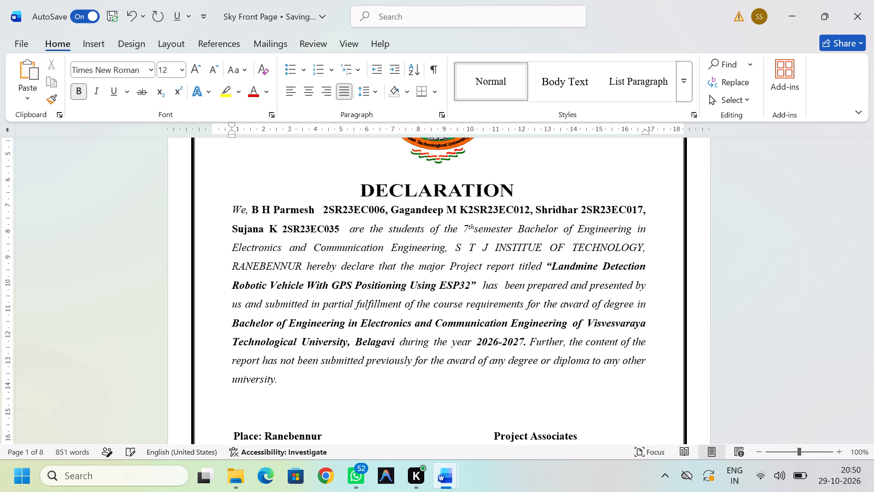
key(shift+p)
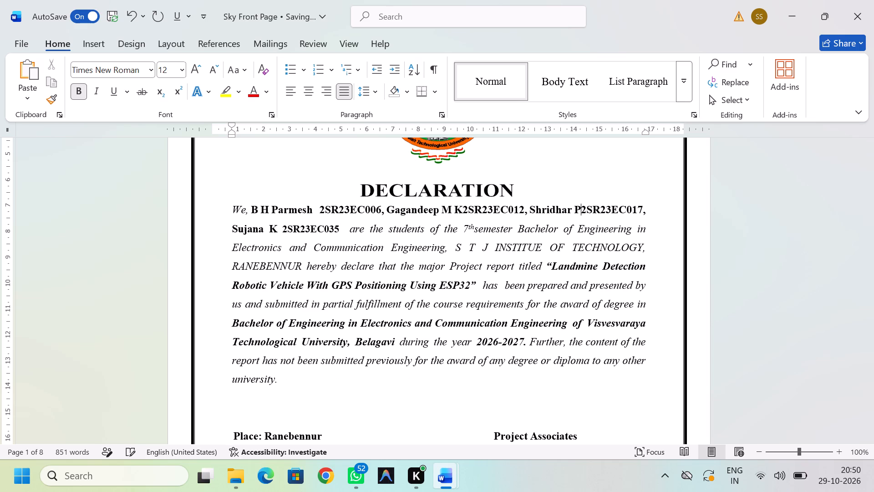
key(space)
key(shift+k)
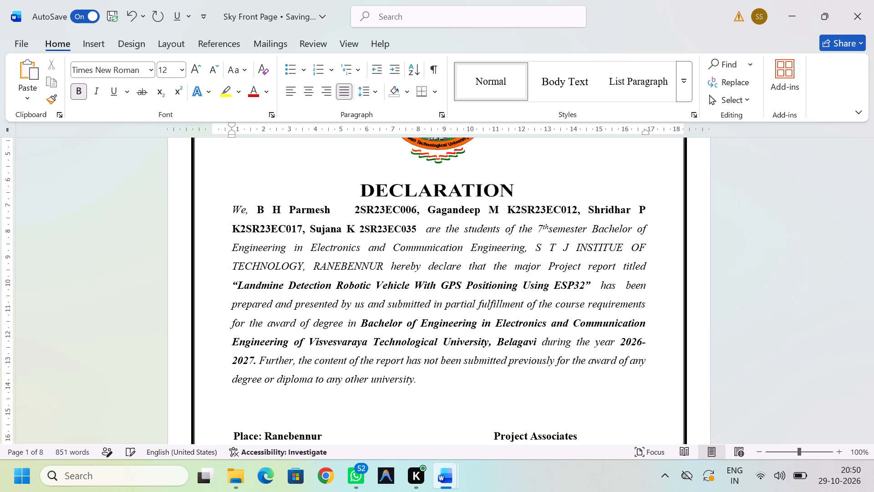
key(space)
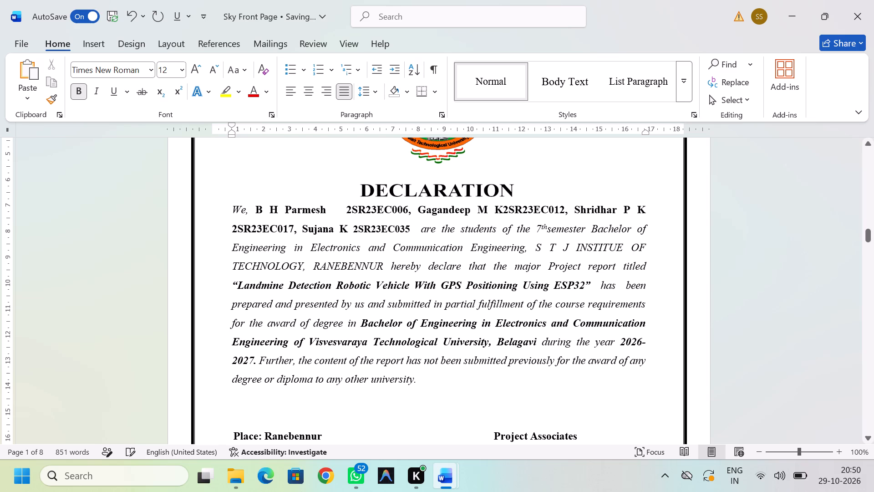
In the declaration paragraph, replace the last three digits of the third student's registration number with 415.
click(292, 229)
key(BackSpace)
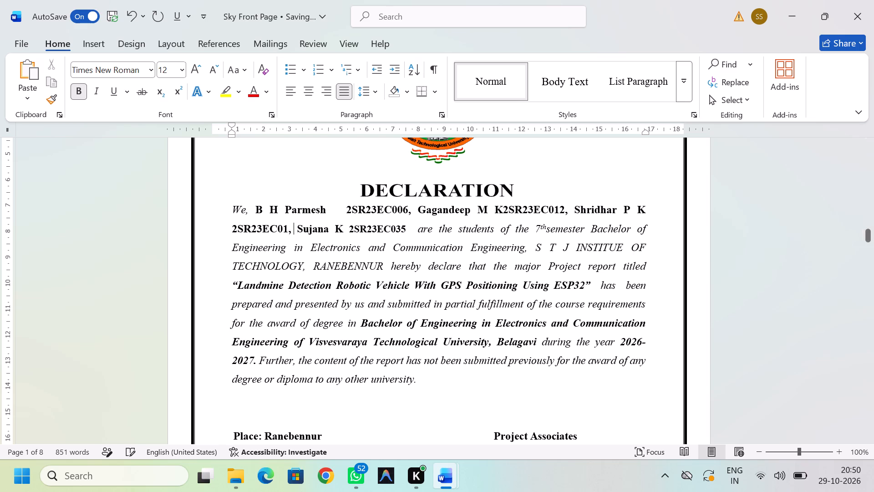
key(BackSpace)
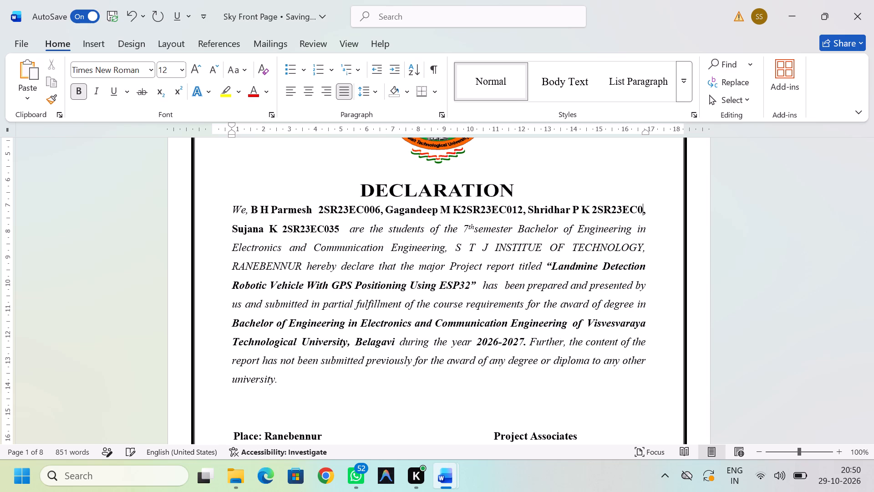
key(BackSpace)
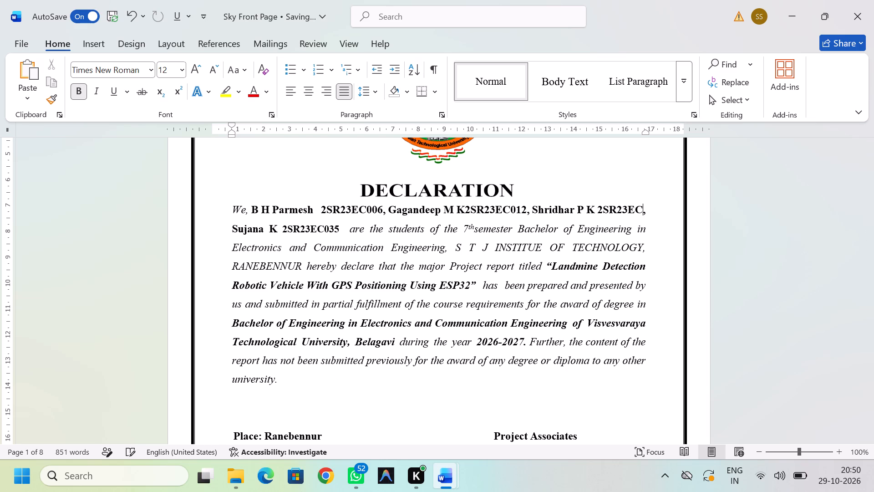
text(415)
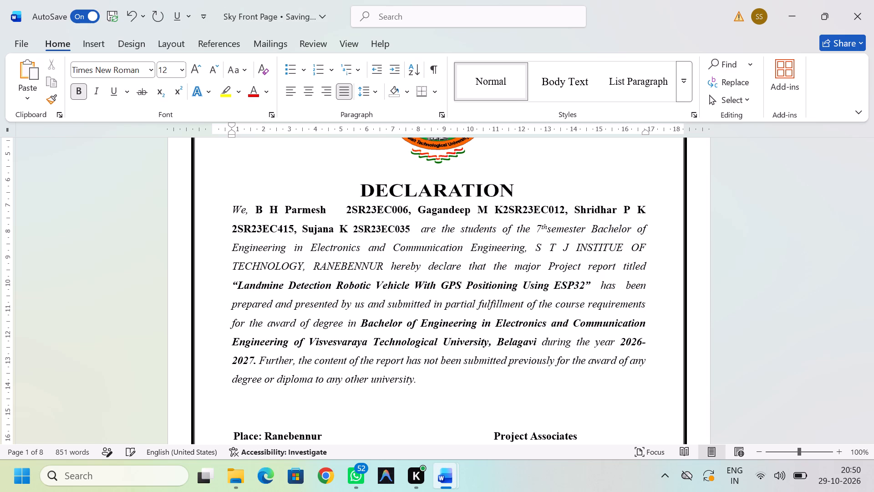
Replace the 3 in the third student's registration year with 4, add a space after it, and undo the last entry.
click(261, 231)
key(BackSpace)
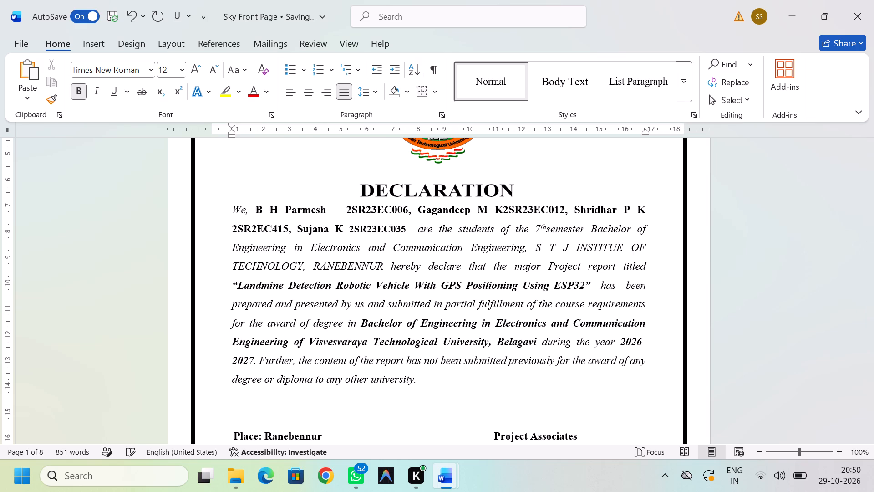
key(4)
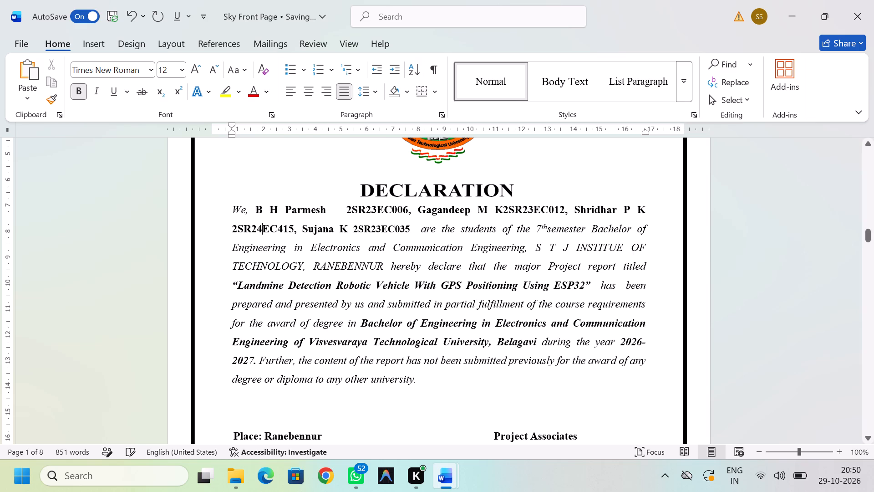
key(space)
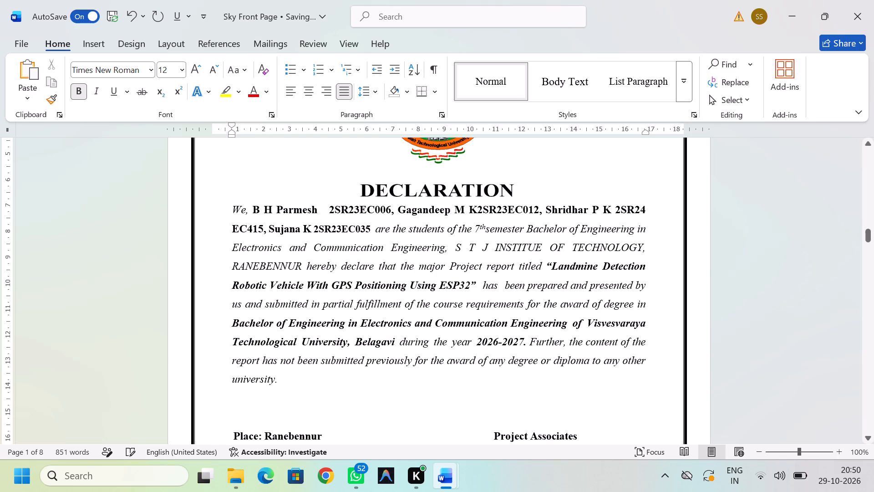
key(ctrl+z)
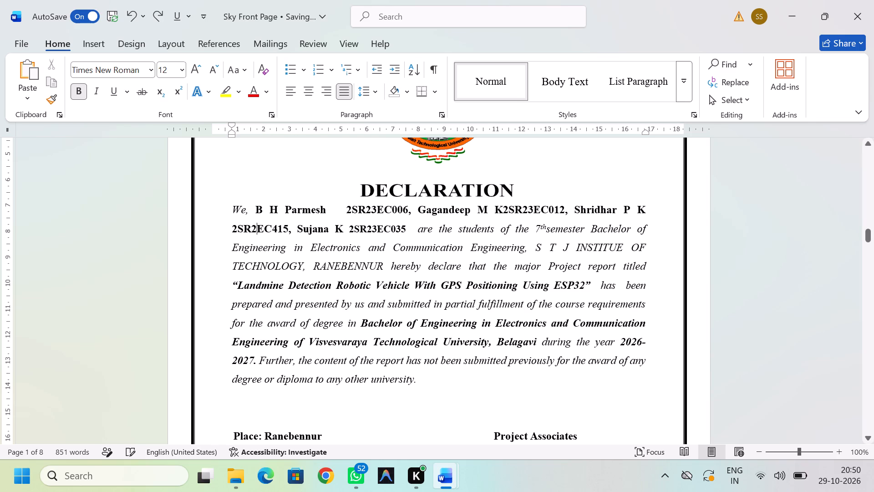
Insert two spaces between the second student's initials and registration number in the declaration paragraph.
click(503, 213)
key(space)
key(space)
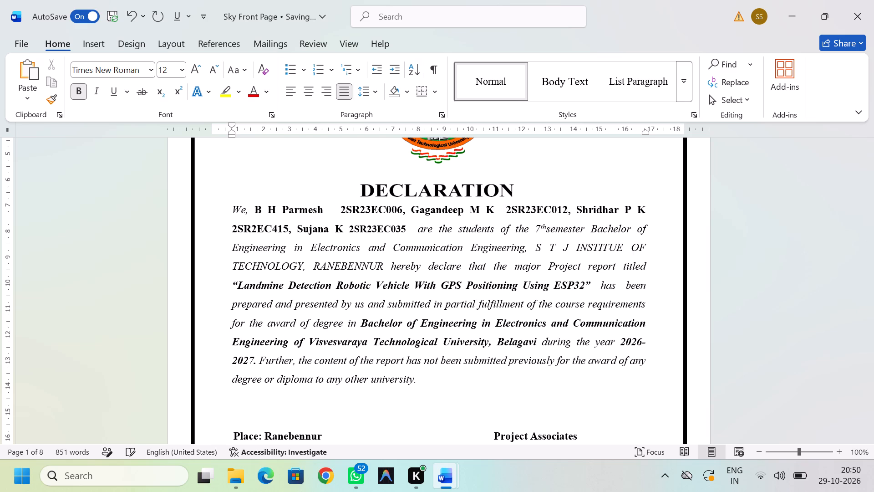
Change the year digits in the second student's registration number in the declaration paragraph to 24.
click(537, 207)
key(BackSpace)
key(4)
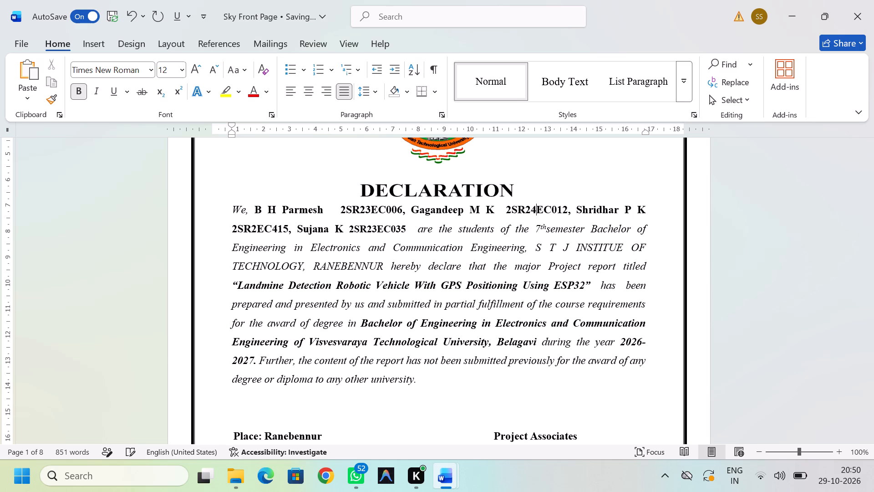
In the declaration paragraph, replace the last three digits of the second student's registration number with 406.
key(Right)
key(Right)
key(Right)
key(Right)
key(Right)
key(BackSpace)
key(BackSpace)
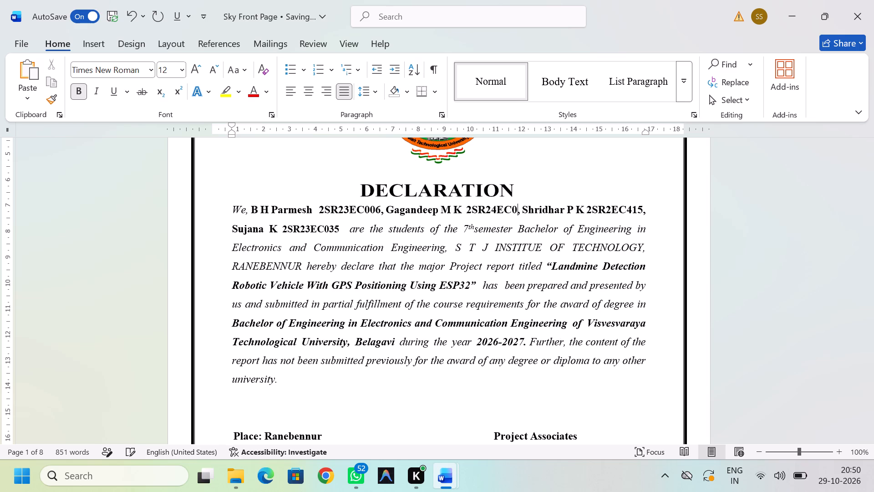
key(BackSpace)
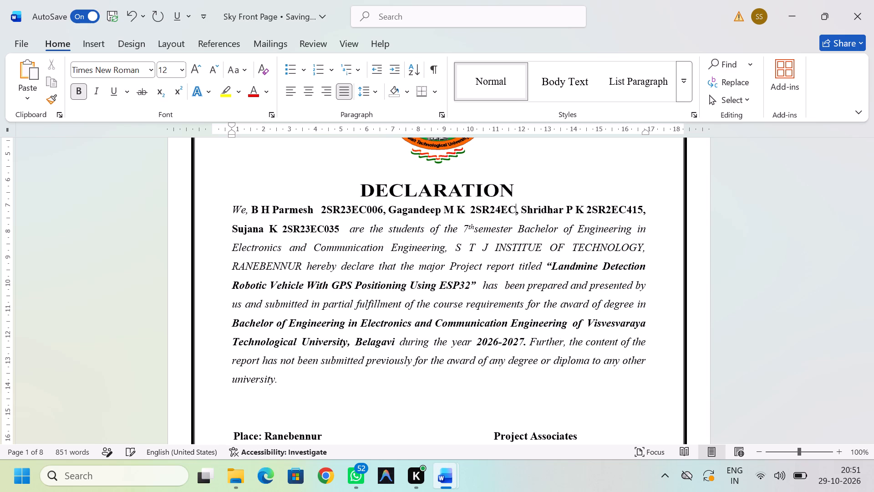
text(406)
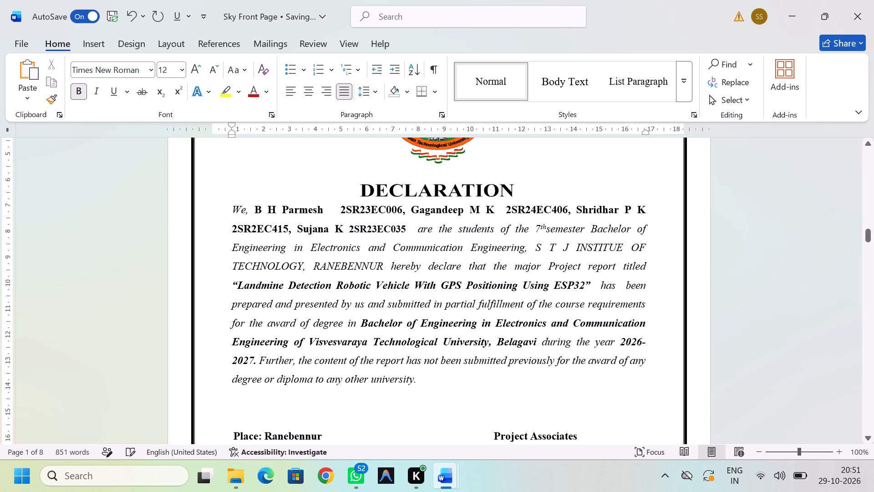
Delete the two extra spaces before the first student's registration number in the declaration paragraph.
click(340, 209)
key(BackSpace)
key(BackSpace)
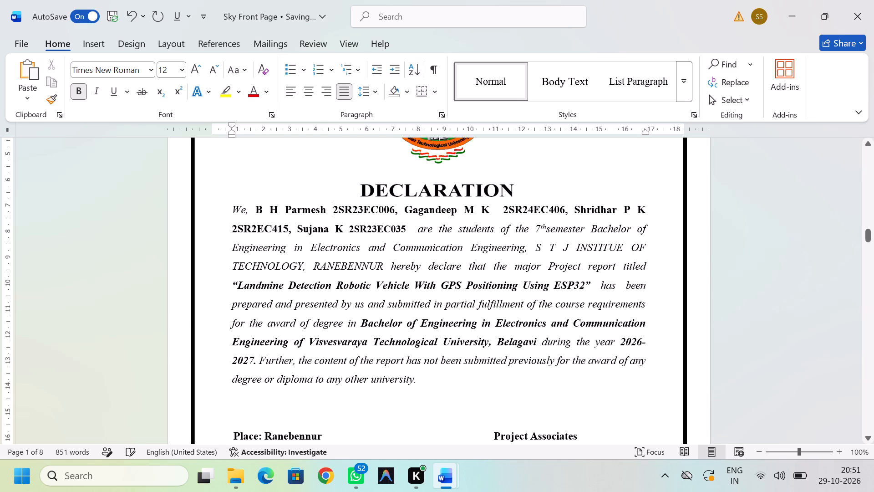
Replace the fourth student's name in the declaration paragraph with the fourth team member's name from the certificate.
click(343, 230)
key(BackSpace)
key(BackSpace)
key(BackSpace)
key(BackSpace)
key(BackSpace)
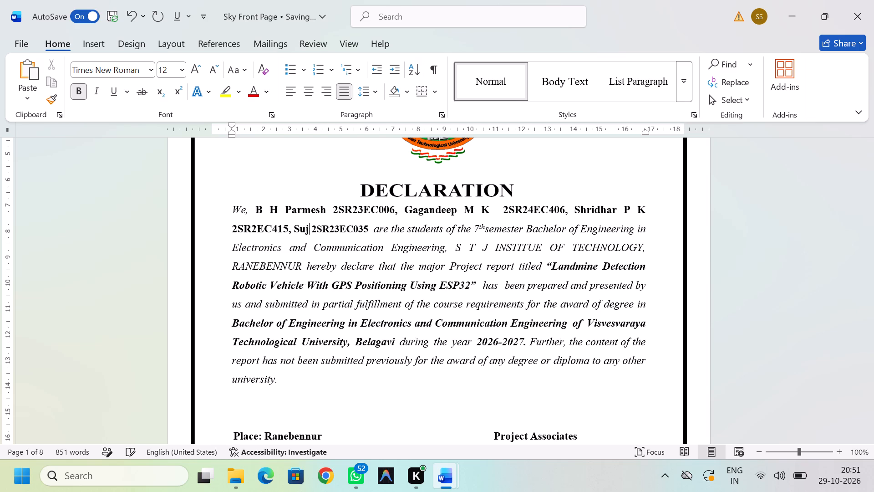
key(BackSpace)
key(BackSpace)
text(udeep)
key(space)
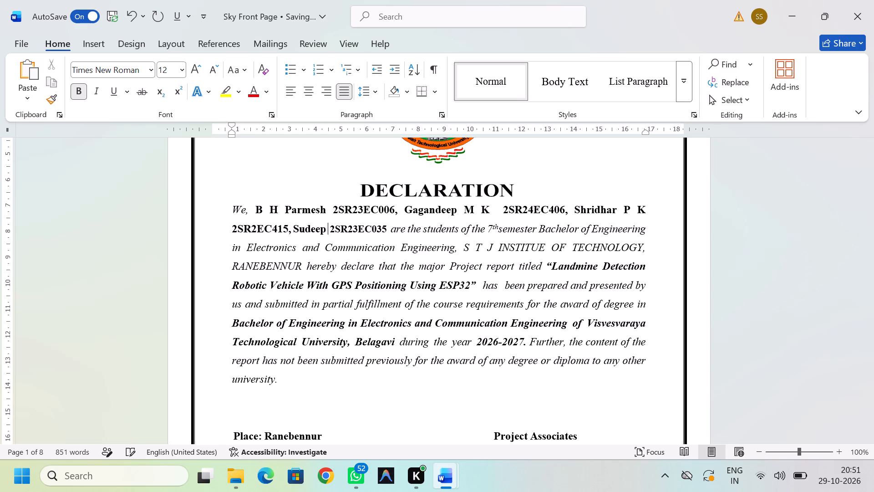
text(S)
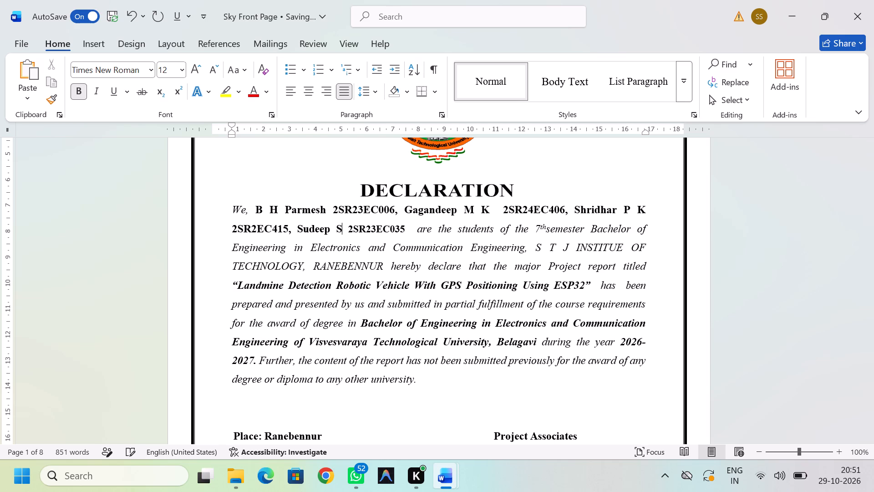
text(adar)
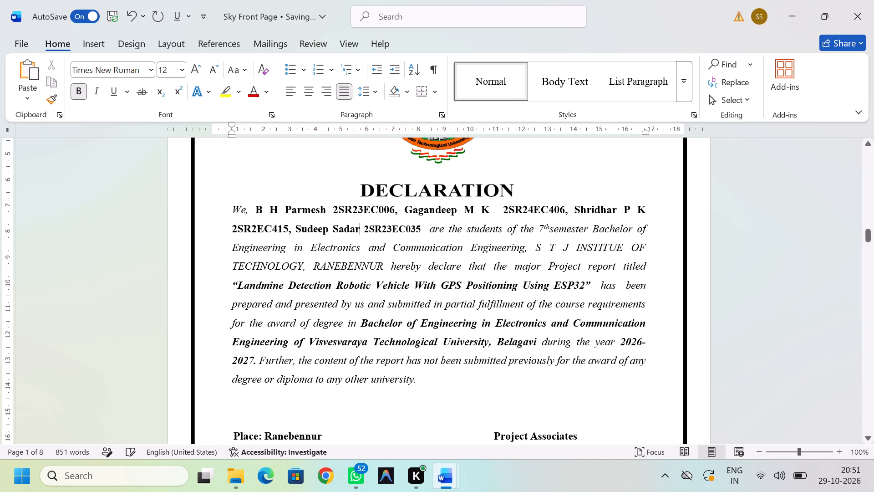
In the fourth student's registration number in the declaration, change the year digits to 24 and the last three digits to 417.
click(393, 228)
key(BackSpace)
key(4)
key(Right)
key(Right)
key(Right)
key(Right)
key(Right)
key(BackSpace)
key(BackSpace)
key(BackSpace)
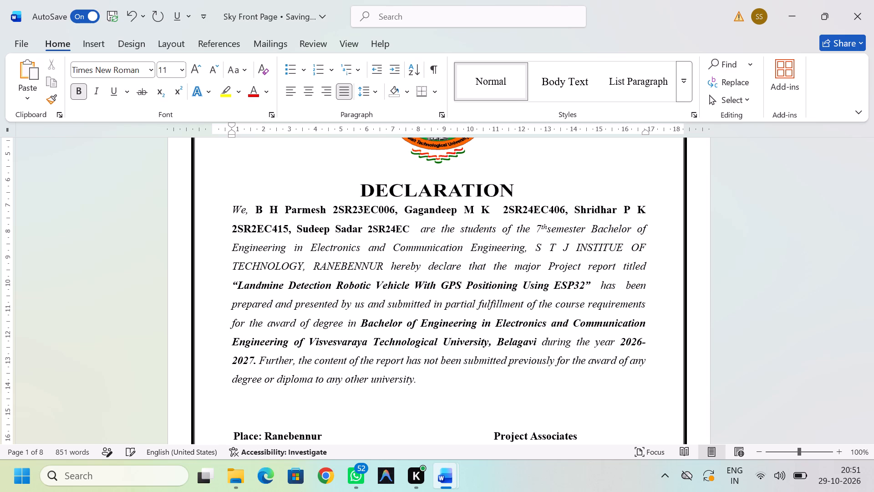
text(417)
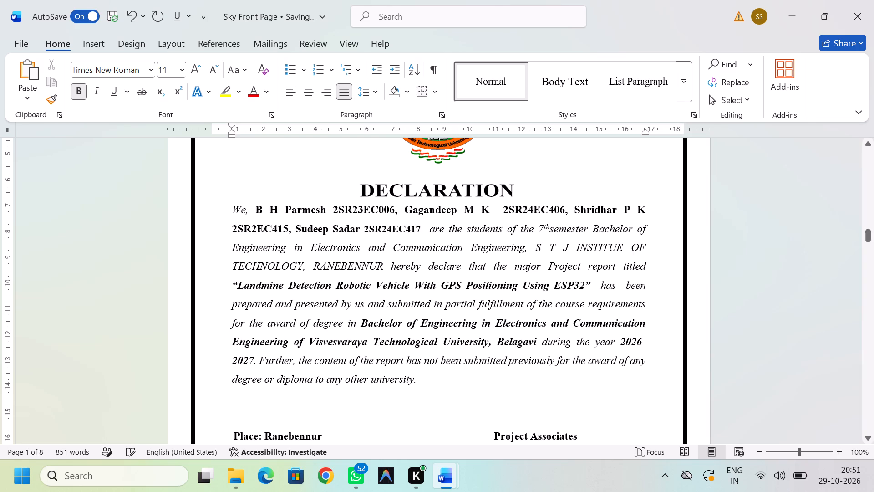
Remove the italic formatting from the entire declaration paragraph.
scroll(535, 246, down, 1)
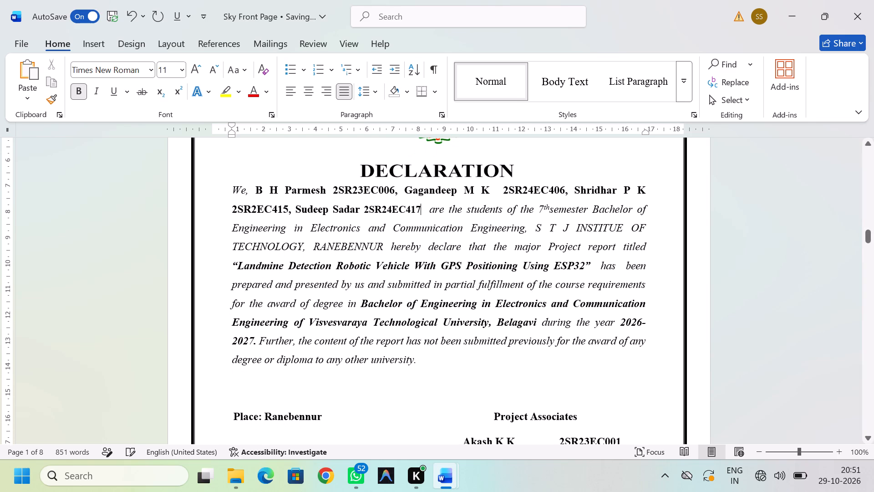
scroll(535, 246, down, 1)
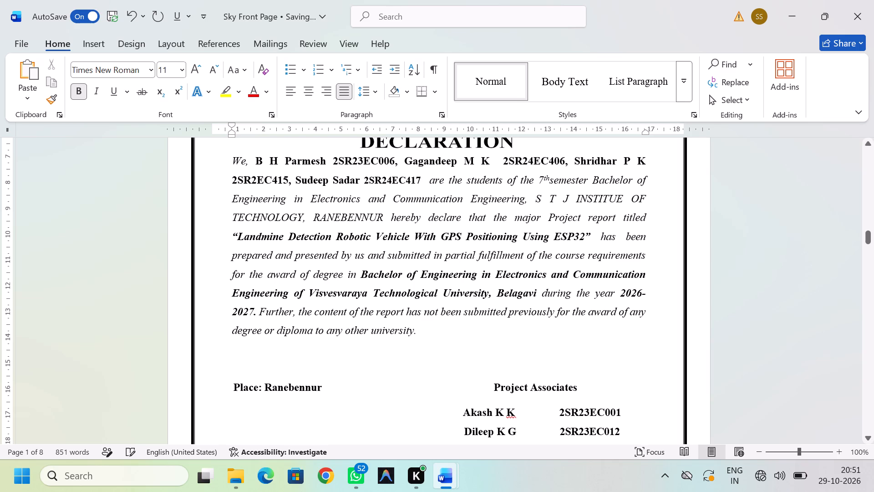
scroll(480, 183, up, 3)
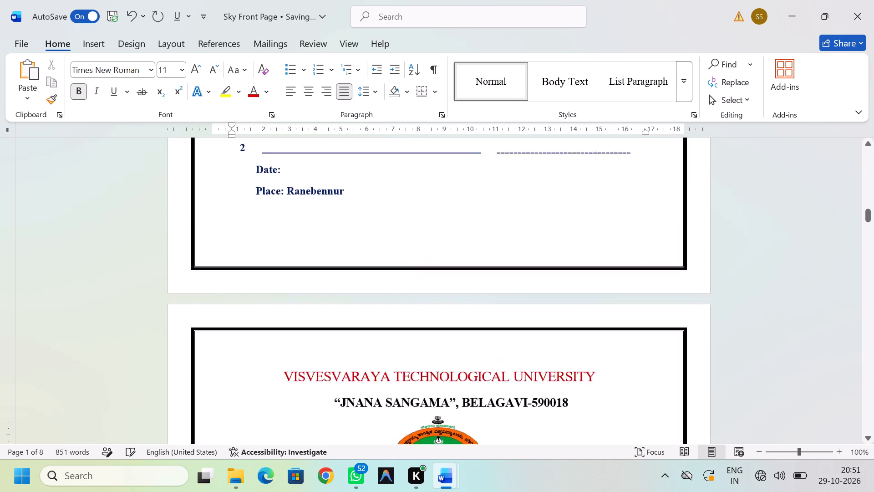
scroll(480, 183, up, 1)
scroll(480, 183, down, 1)
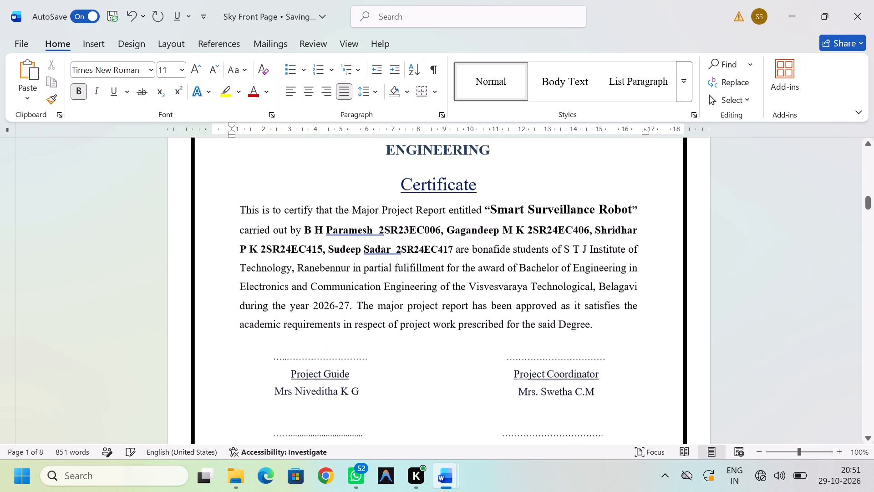
scroll(480, 183, down, 3)
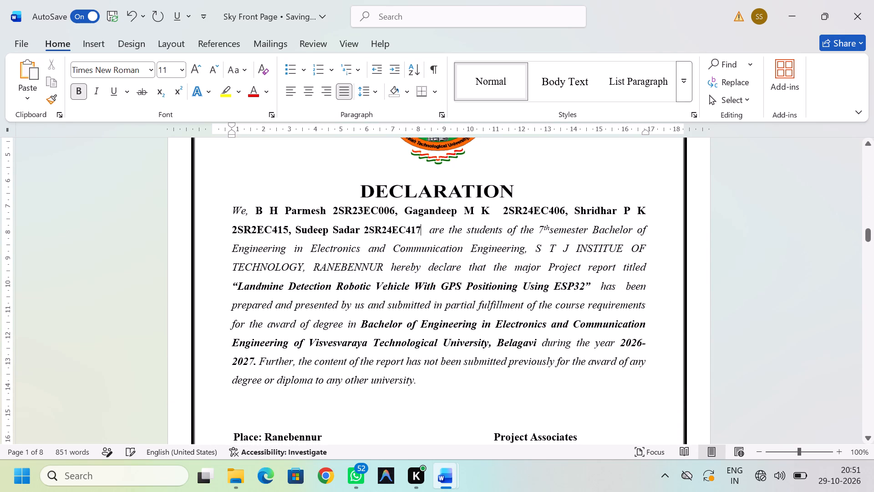
drag(233, 210, 473, 388)
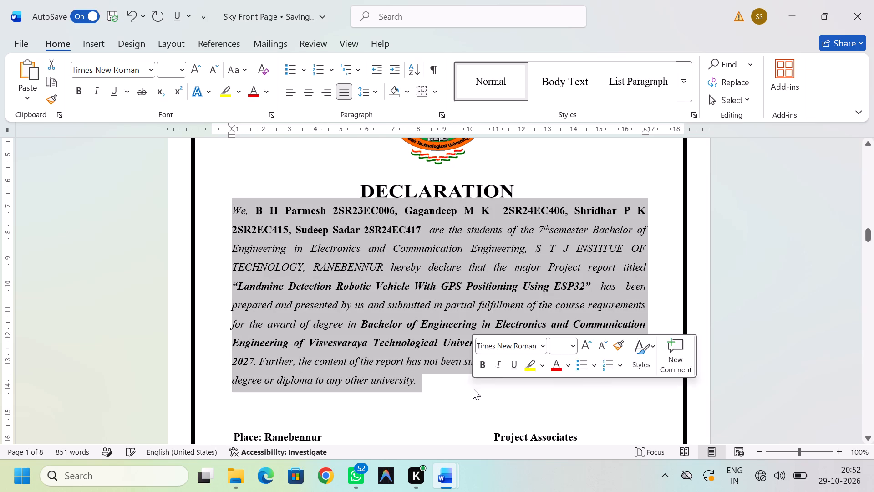
click(99, 91)
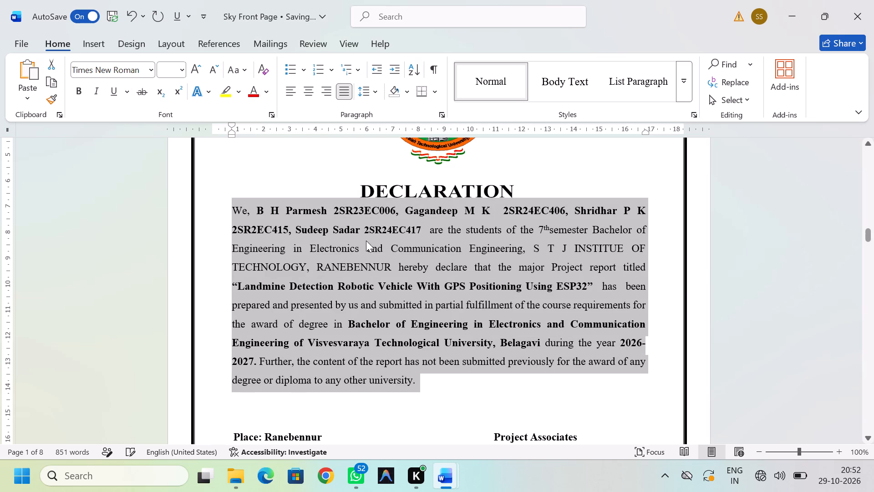
click(487, 384)
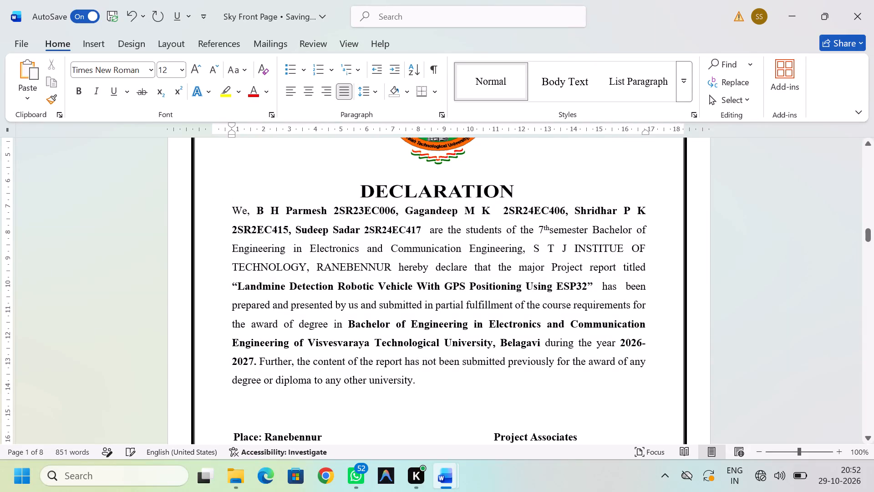
Replace the quoted project title in the declaration paragraph with the copied title Smart Surveillance Robot, keeping the quotation marks.
click(588, 285)
key(BackSpace)
key(BackSpace)
key(BackSpace)
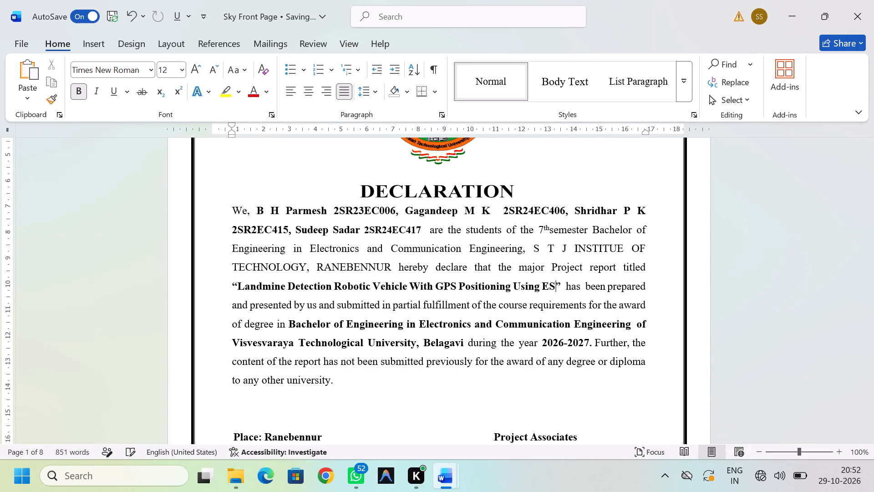
key(BackSpace)
key(BackSpace)
key(BackSpace)
key(BackSpace)
key(BackSpace)
key(BackSpace)
key(BackSpace)
key(BackSpace)
key(BackSpace)
key(BackSpace)
key(BackSpace)
key(BackSpace)
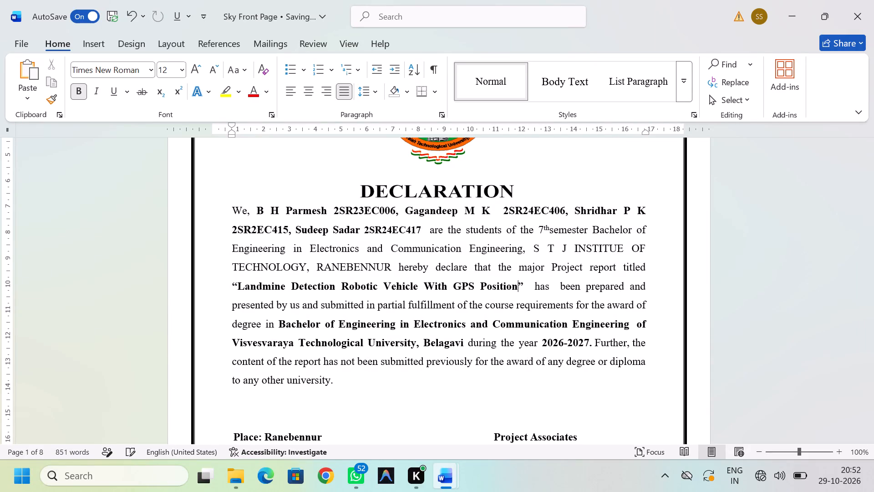
key(BackSpace)
key(BackSpace)
key(BackSpace)
key(BackSpace)
key(BackSpace)
key(BackSpace)
key(BackSpace)
key(BackSpace)
key(BackSpace)
key(BackSpace)
key(BackSpace)
key(BackSpace)
key(BackSpace)
key(BackSpace)
key(BackSpace)
key(BackSpace)
key(BackSpace)
key(BackSpace)
key(BackSpace)
key(BackSpace)
key(BackSpace)
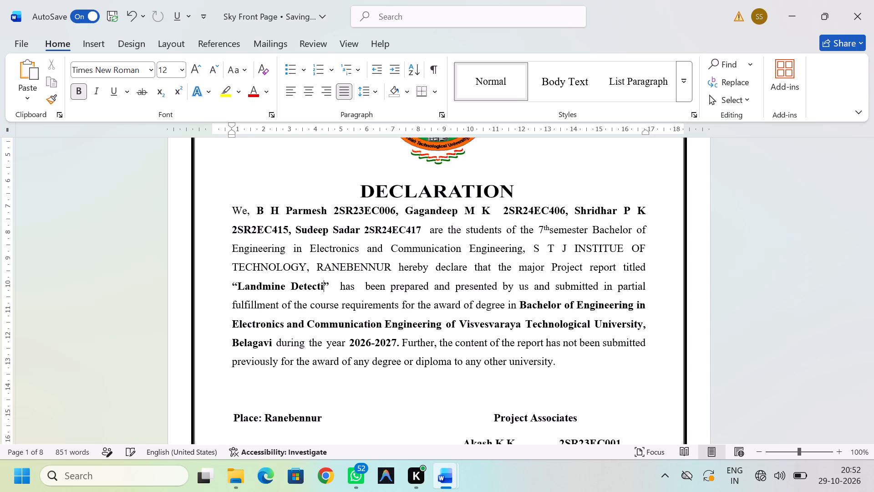
key(BackSpace)
key(BackSpace)
key(BackSpace)
key(BackSpace)
key(BackSpace)
key(BackSpace)
key(BackSpace)
key(BackSpace)
key(BackSpace)
key(BackSpace)
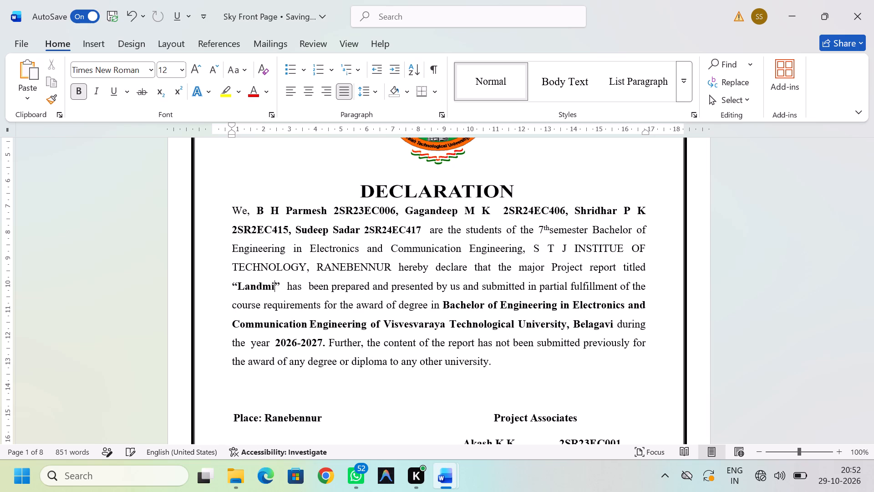
key(BackSpace)
key(BackSpace)
key(BackSpace)
key(BackSpace)
key(BackSpace)
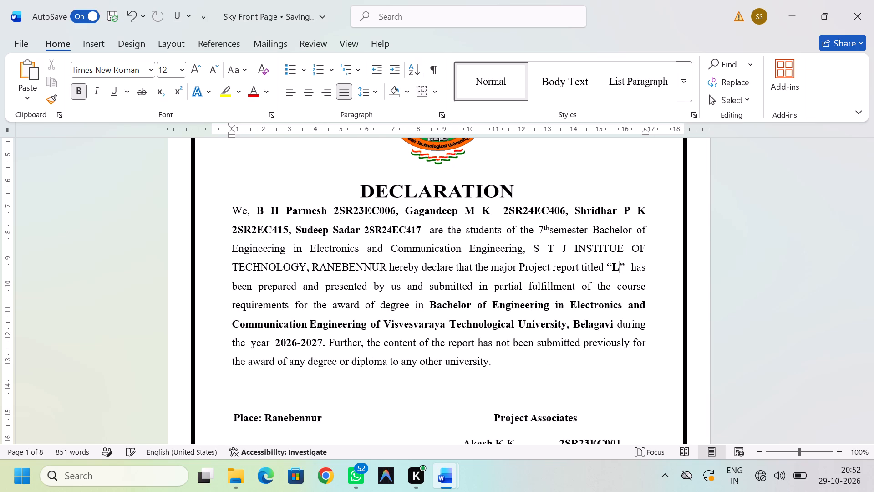
key(BackSpace)
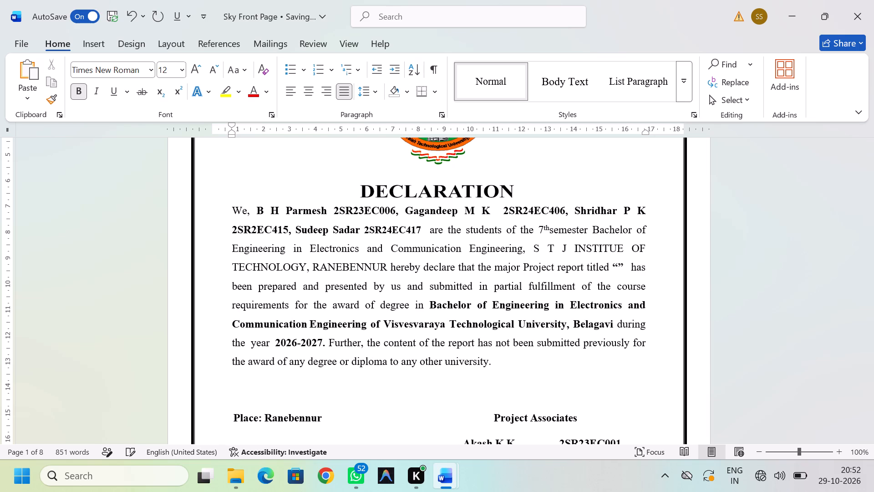
key(ctrl+v)
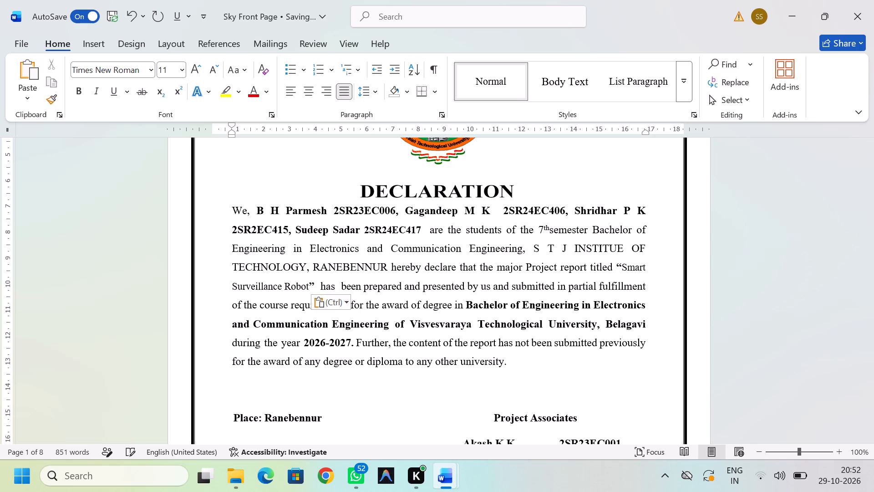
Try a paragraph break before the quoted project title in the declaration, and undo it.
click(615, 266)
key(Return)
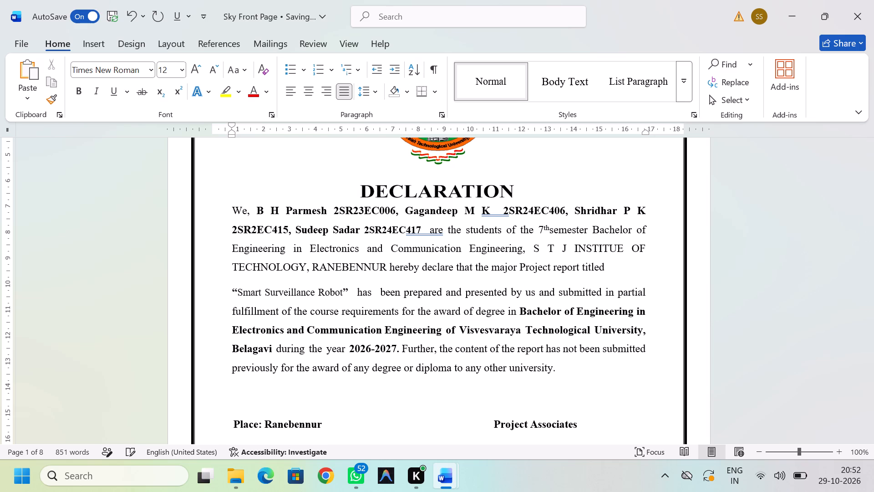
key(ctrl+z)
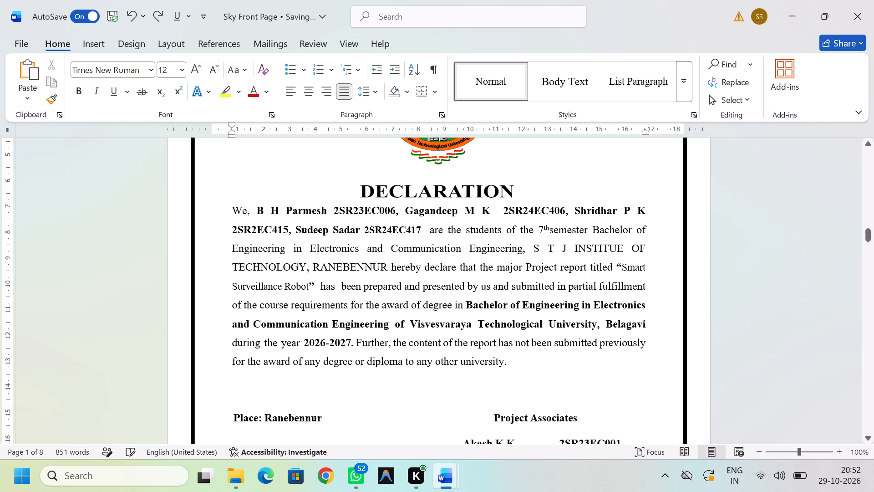
Set the declaration paragraph's line spacing to 1.5.
click(412, 73)
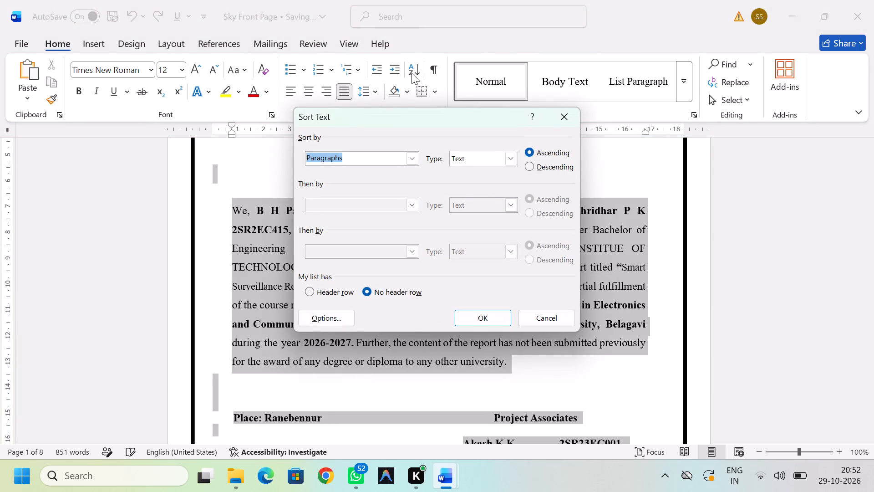
click(570, 114)
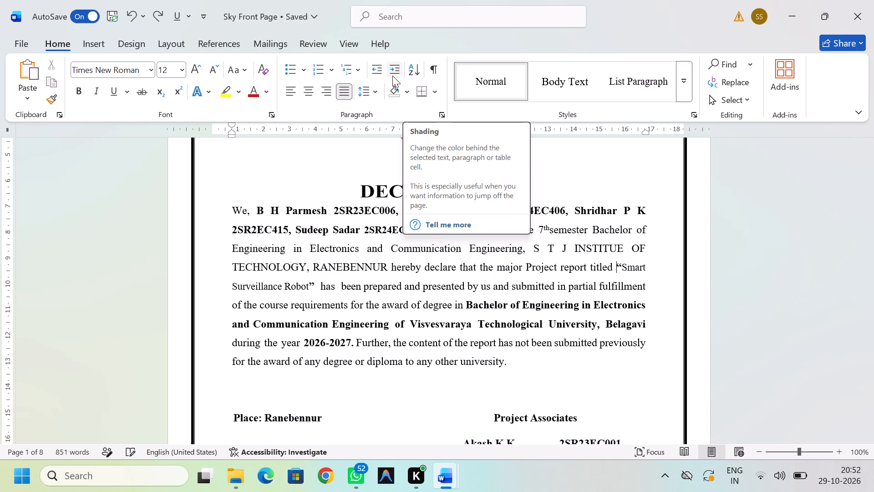
click(372, 96)
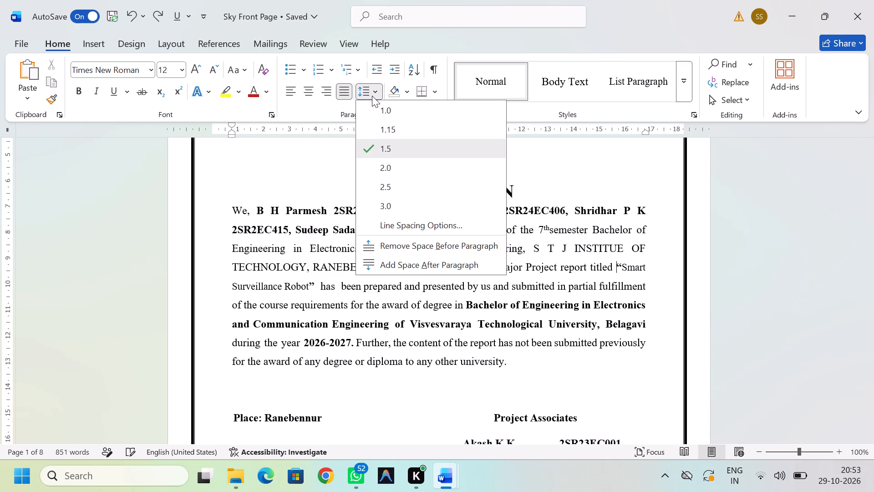
click(379, 149)
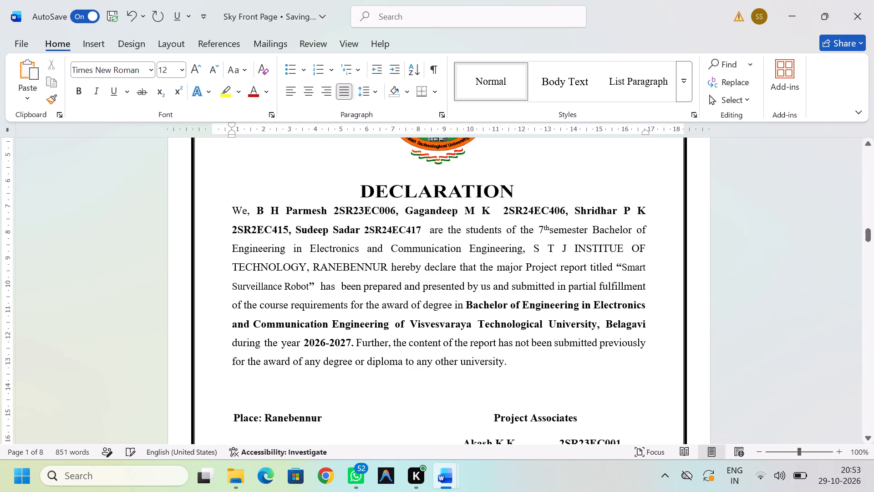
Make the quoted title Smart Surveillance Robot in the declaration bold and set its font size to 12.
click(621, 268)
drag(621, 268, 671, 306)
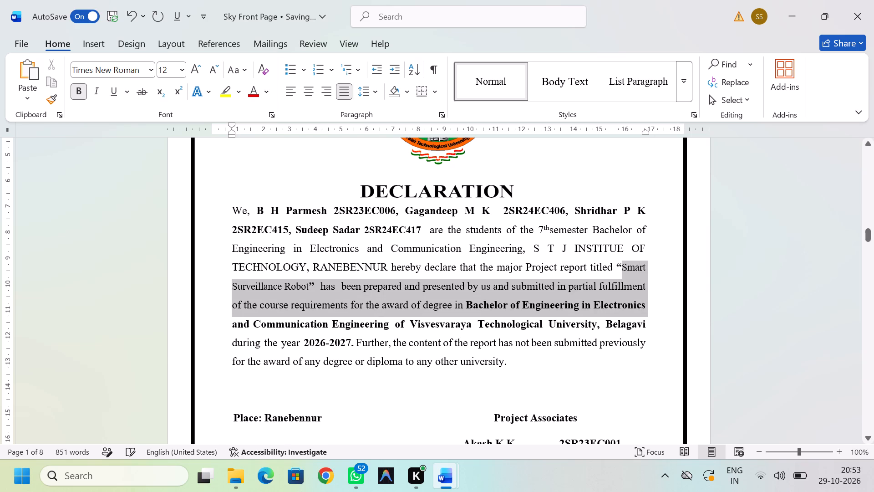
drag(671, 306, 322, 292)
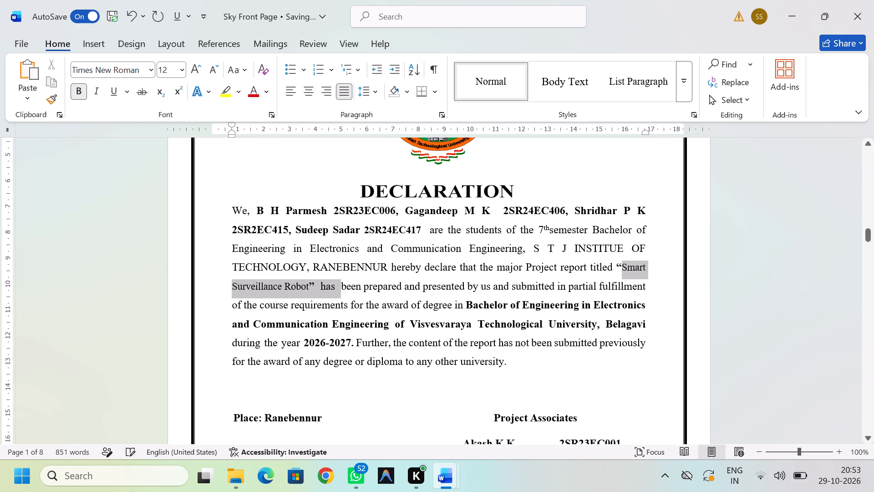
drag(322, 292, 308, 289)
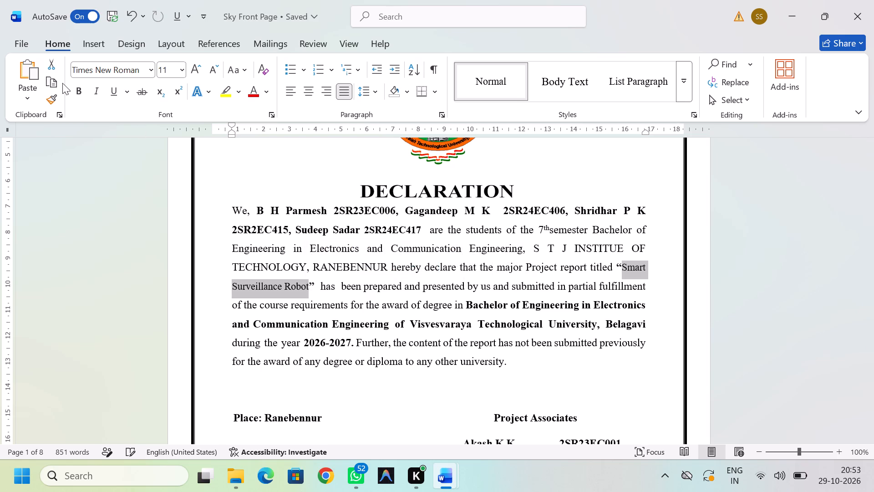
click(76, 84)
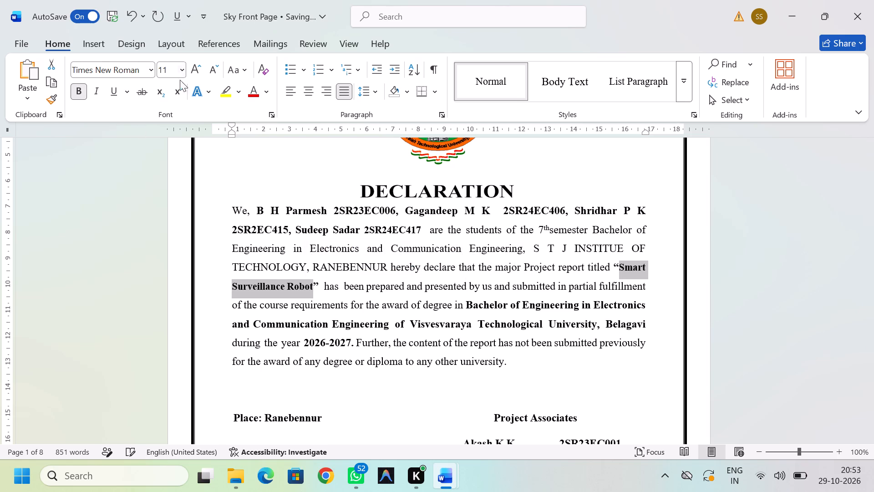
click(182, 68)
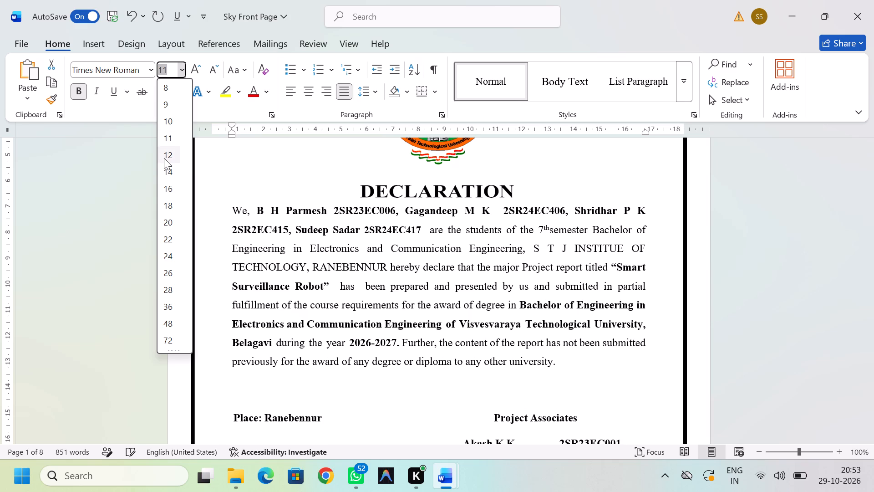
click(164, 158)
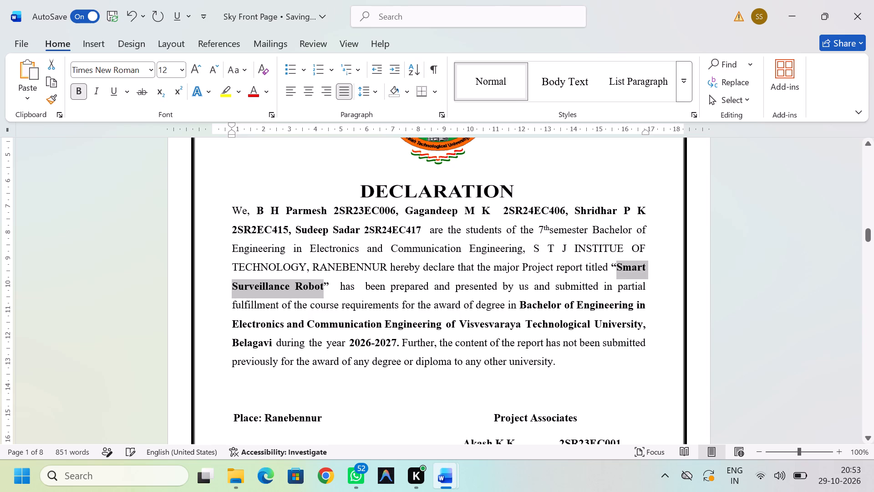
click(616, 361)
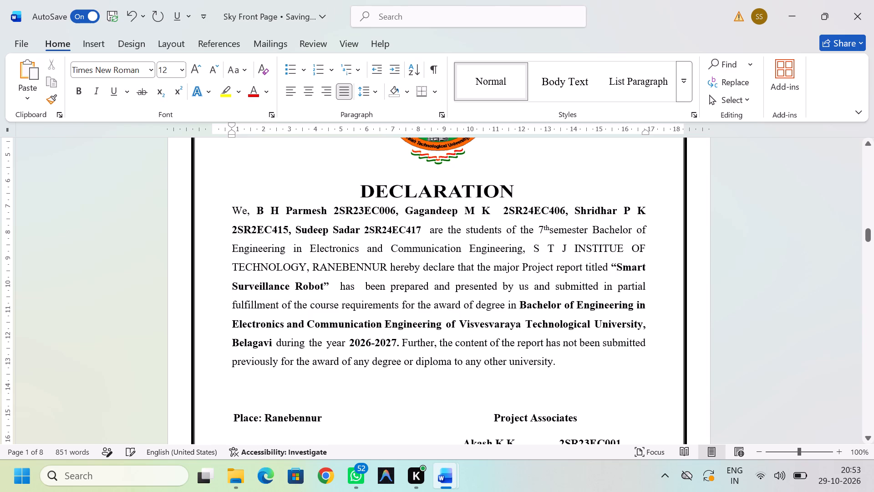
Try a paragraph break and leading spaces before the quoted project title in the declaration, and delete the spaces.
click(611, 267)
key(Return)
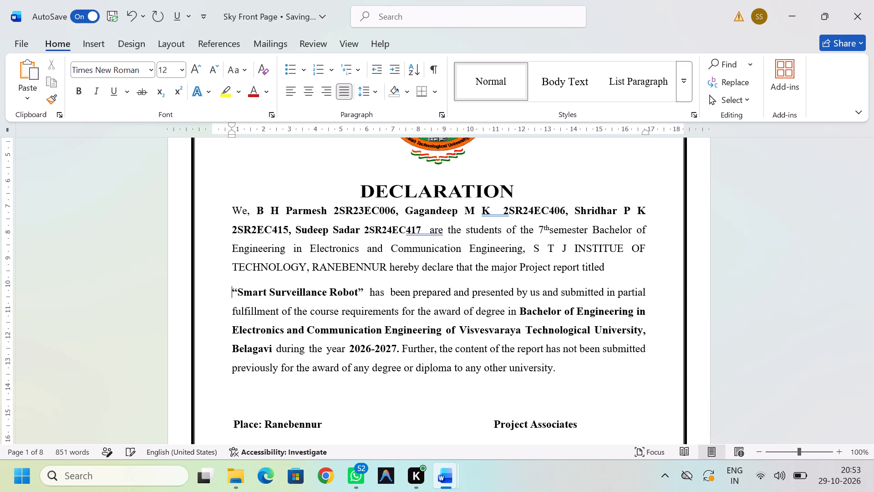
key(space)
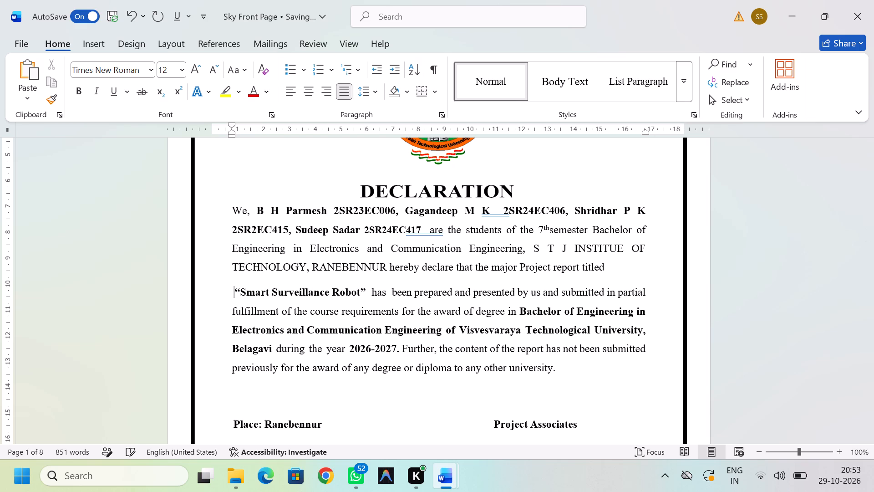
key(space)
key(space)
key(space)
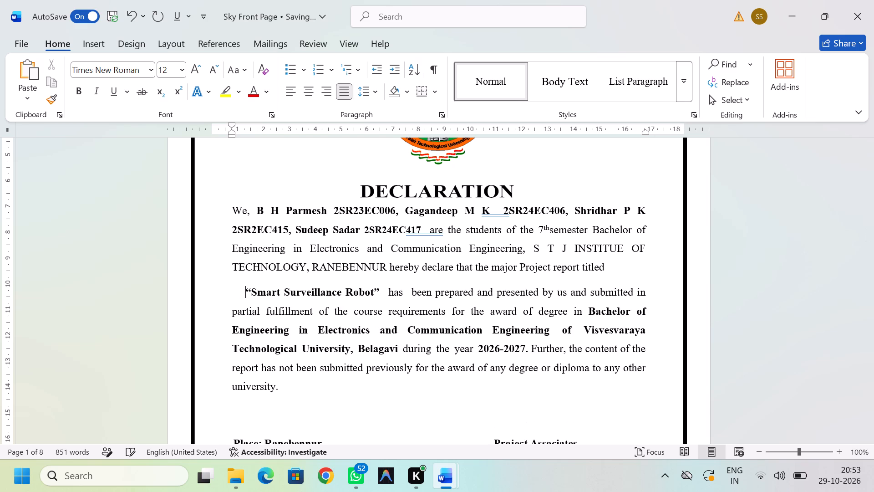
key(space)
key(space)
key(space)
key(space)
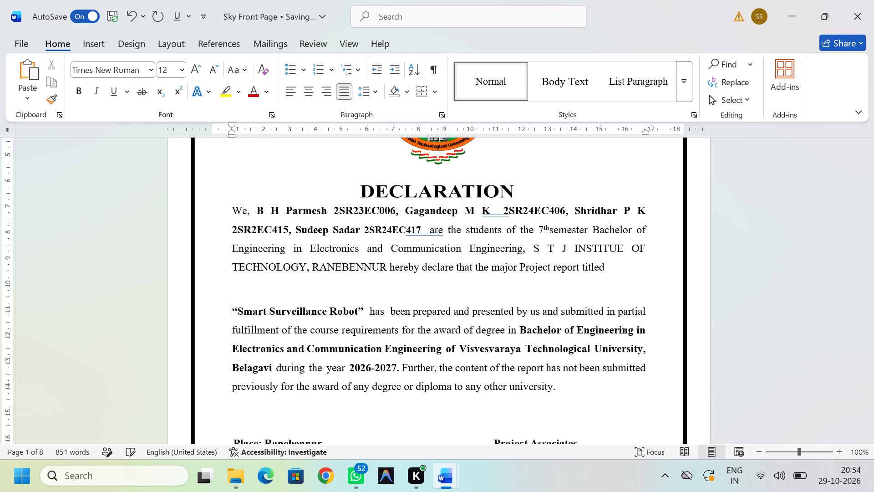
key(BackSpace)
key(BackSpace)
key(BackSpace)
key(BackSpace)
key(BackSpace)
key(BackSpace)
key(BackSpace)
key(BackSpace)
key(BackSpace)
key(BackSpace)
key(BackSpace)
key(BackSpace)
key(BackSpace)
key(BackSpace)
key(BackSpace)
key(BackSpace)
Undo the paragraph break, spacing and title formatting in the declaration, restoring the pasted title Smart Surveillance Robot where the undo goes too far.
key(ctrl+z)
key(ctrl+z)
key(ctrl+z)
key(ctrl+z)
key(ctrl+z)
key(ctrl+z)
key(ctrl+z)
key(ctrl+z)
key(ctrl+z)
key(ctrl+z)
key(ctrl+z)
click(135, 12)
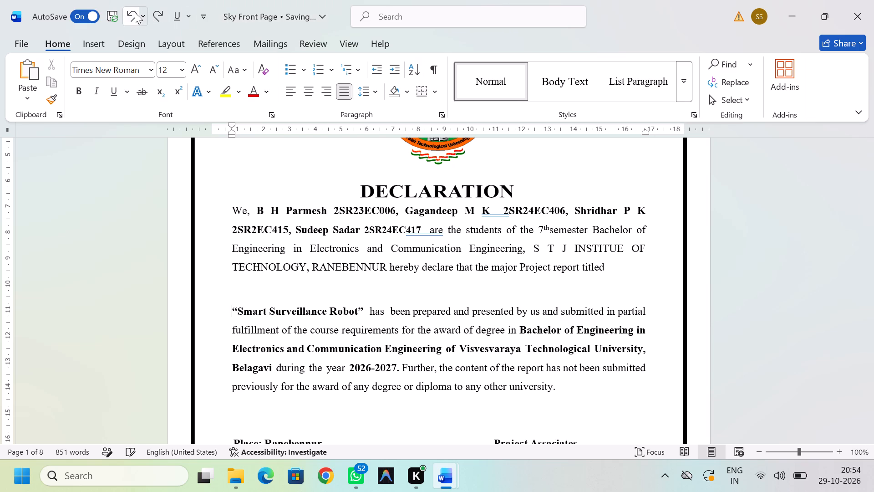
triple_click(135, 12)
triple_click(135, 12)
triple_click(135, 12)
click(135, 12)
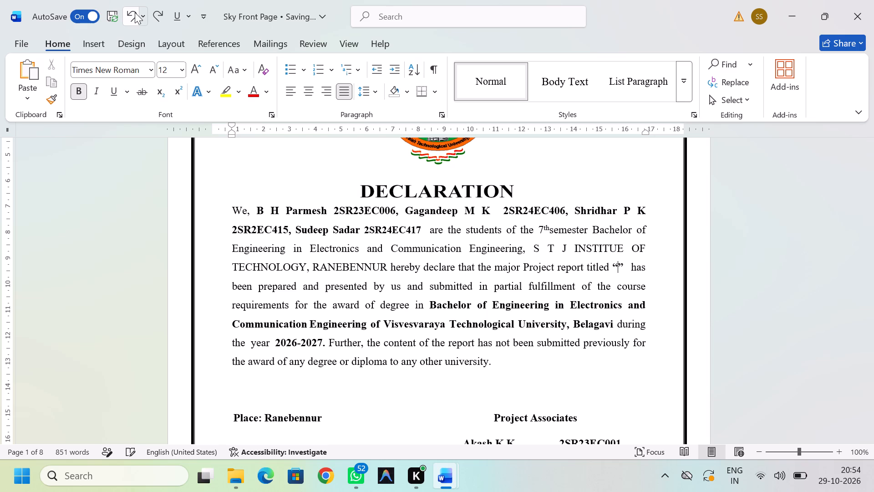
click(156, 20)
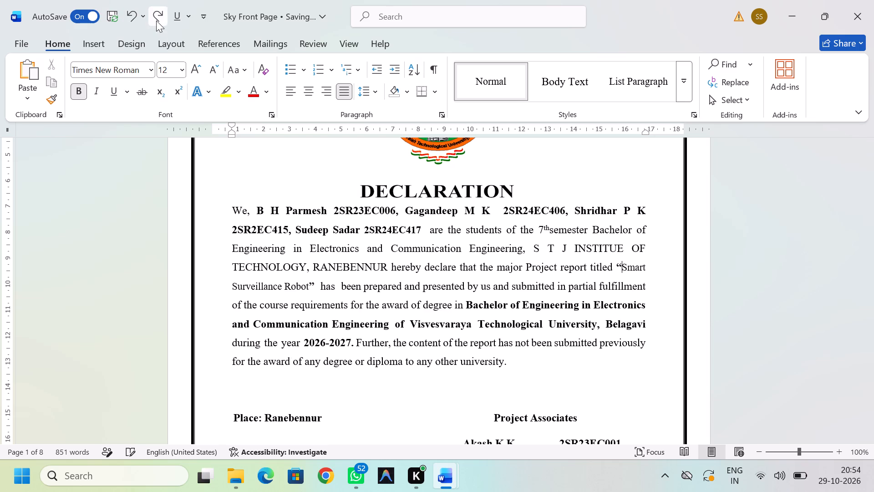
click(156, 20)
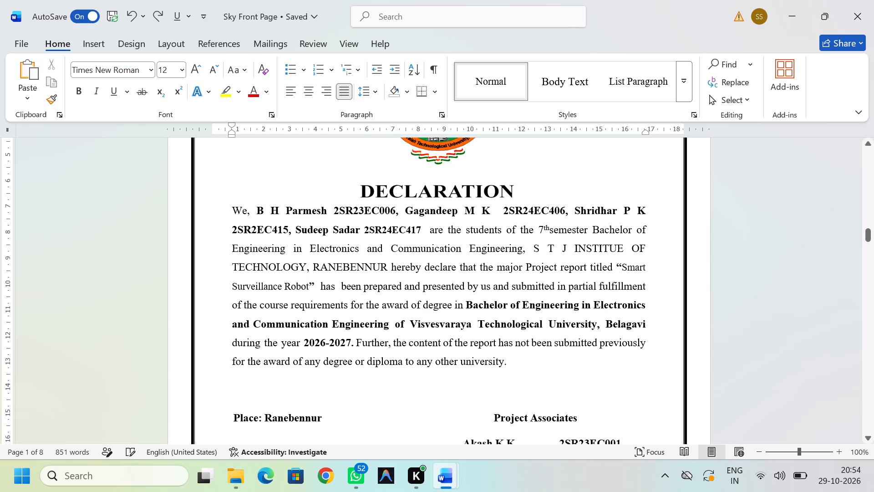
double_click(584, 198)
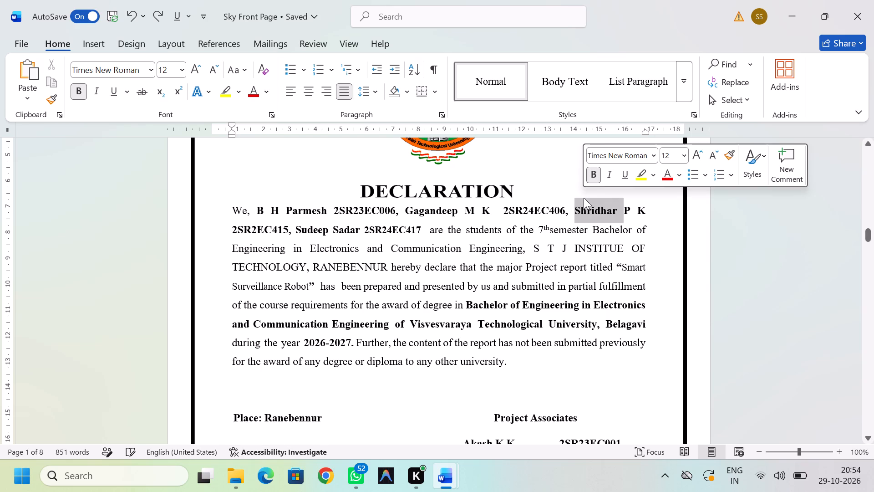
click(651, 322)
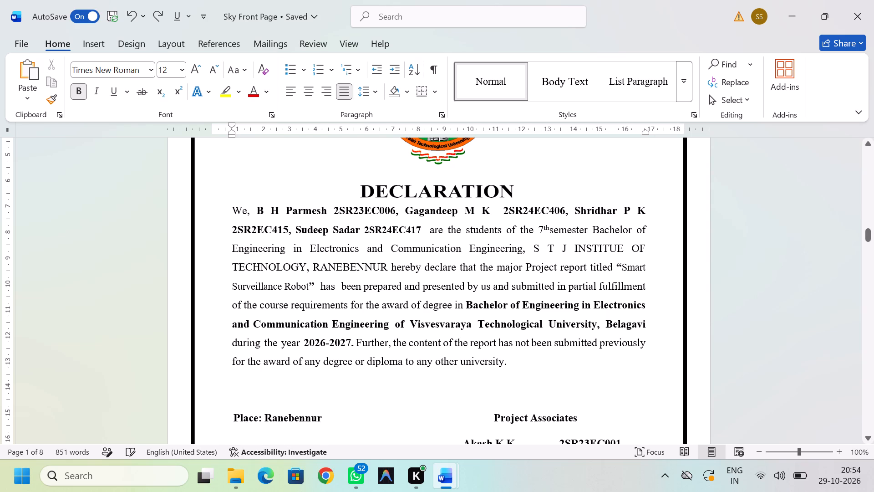
Make the quoted project title Smart Surveillance Robot in the declaration bold and set its font size to 12.
drag(308, 285, 250, 258)
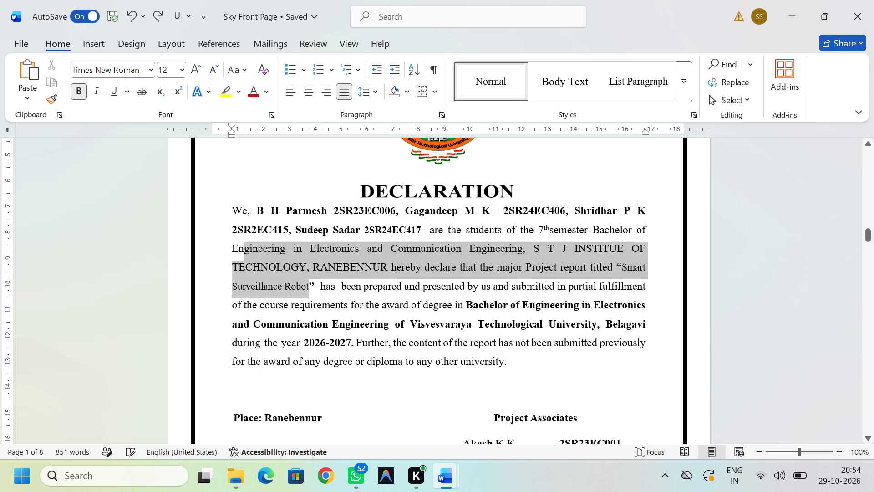
drag(250, 258, 601, 268)
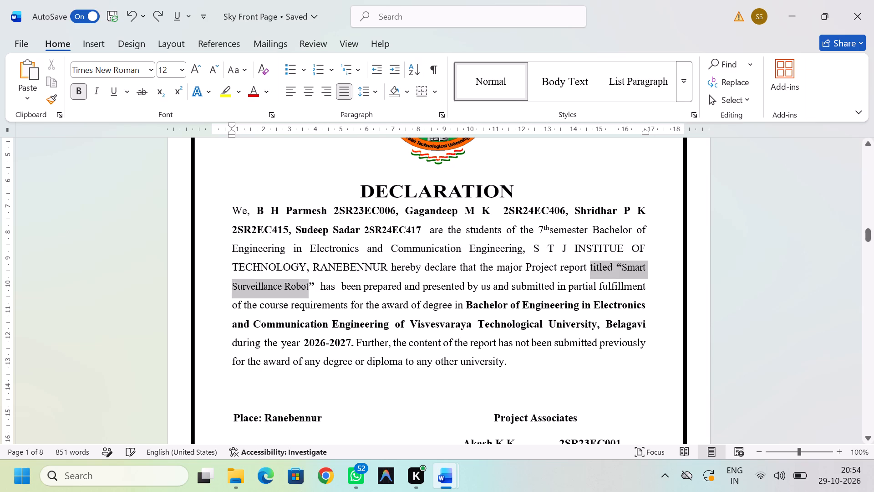
drag(601, 268, 622, 266)
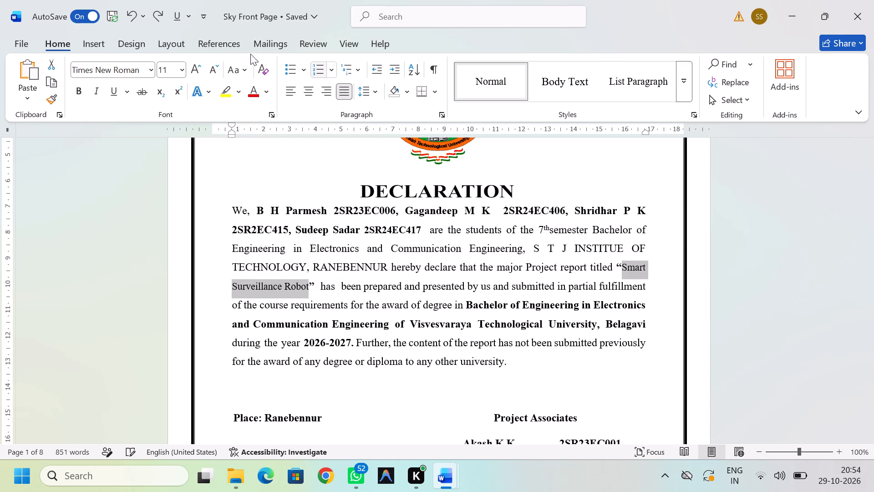
click(77, 96)
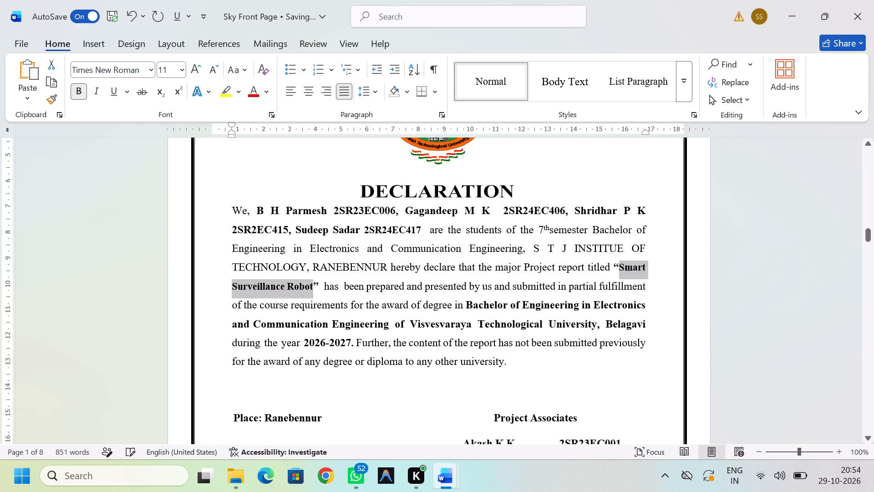
click(180, 66)
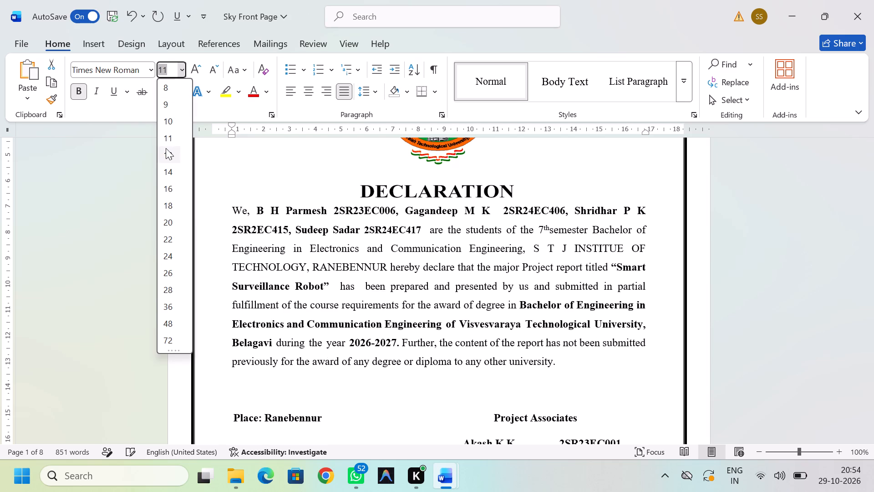
click(166, 152)
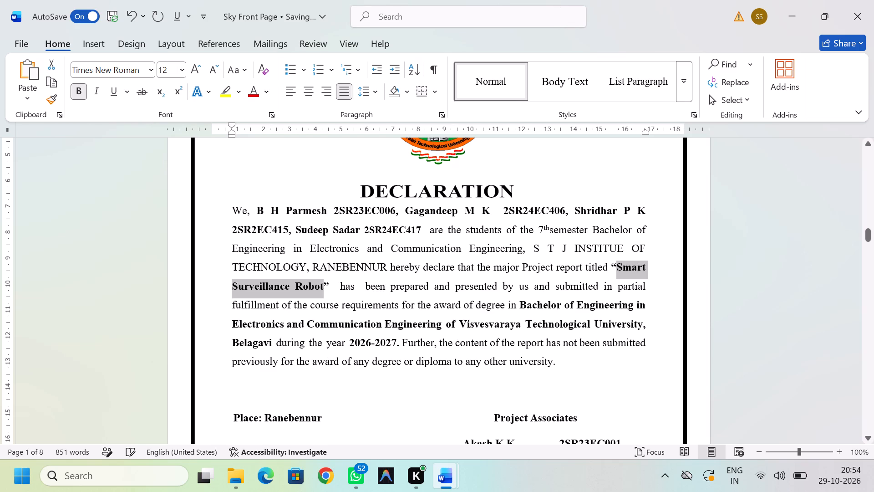
click(374, 417)
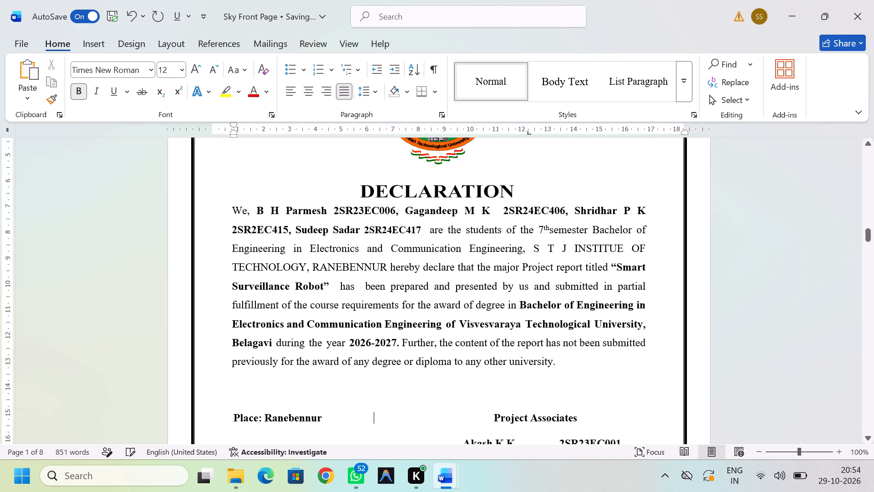
scroll(374, 417, down, 1)
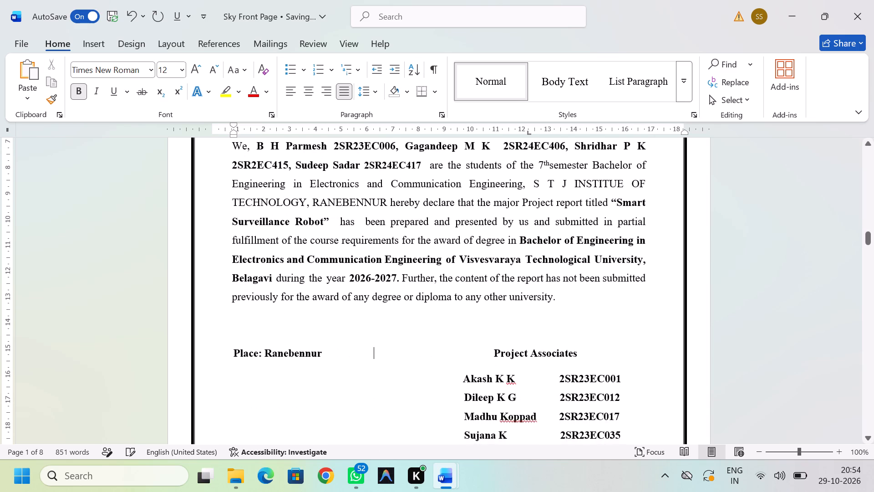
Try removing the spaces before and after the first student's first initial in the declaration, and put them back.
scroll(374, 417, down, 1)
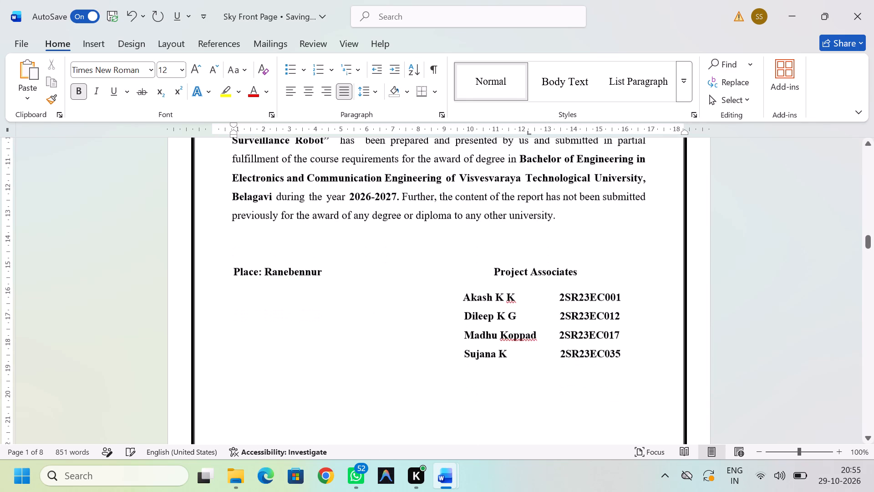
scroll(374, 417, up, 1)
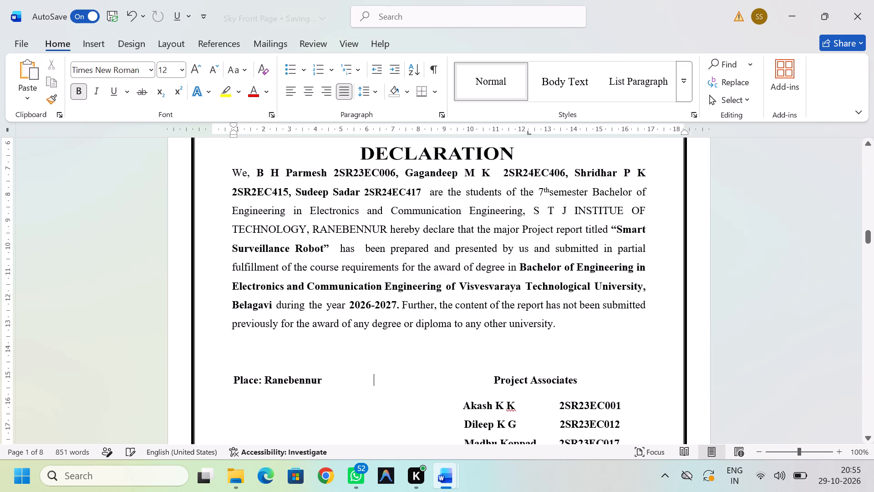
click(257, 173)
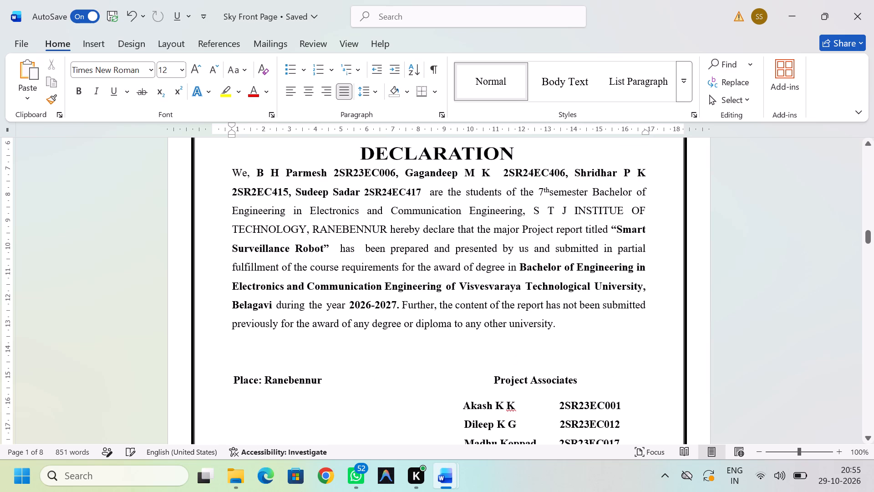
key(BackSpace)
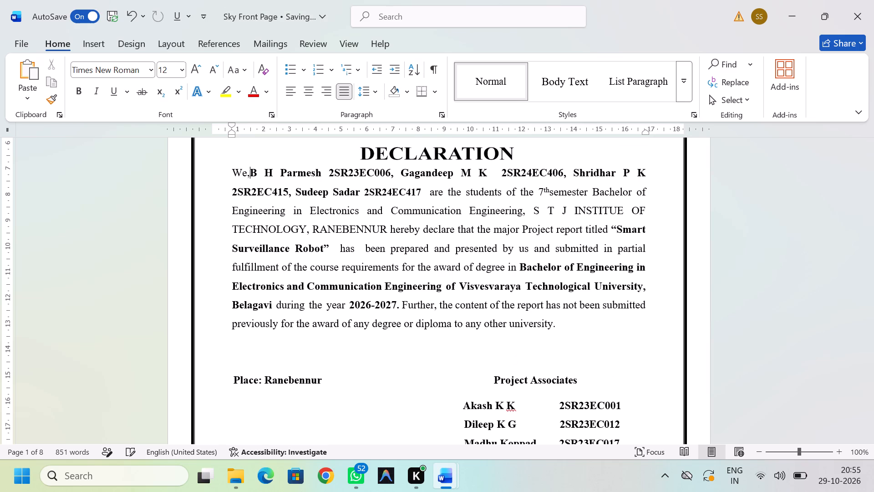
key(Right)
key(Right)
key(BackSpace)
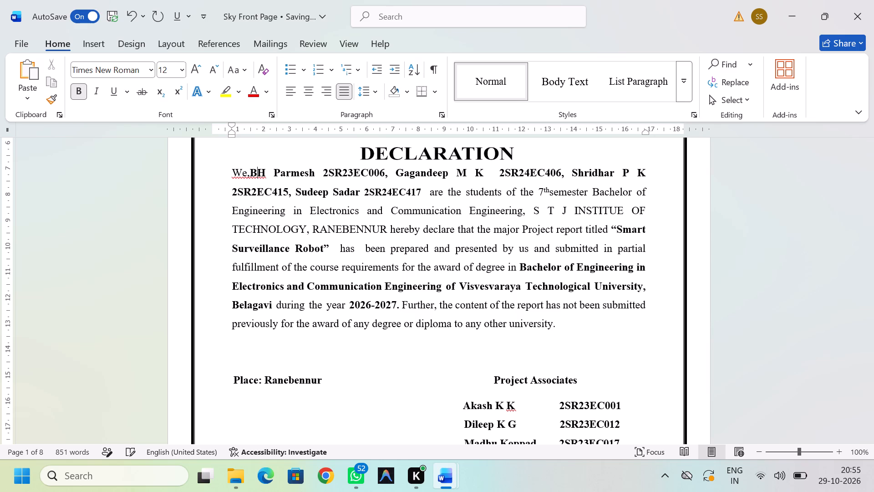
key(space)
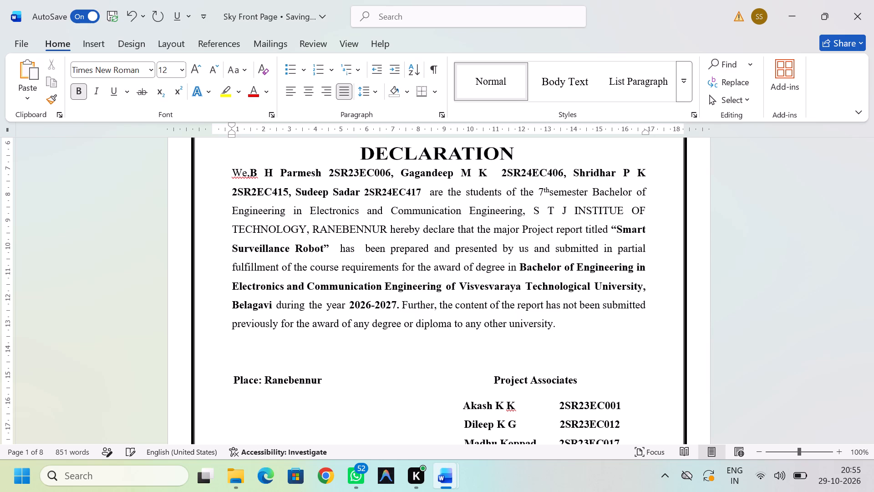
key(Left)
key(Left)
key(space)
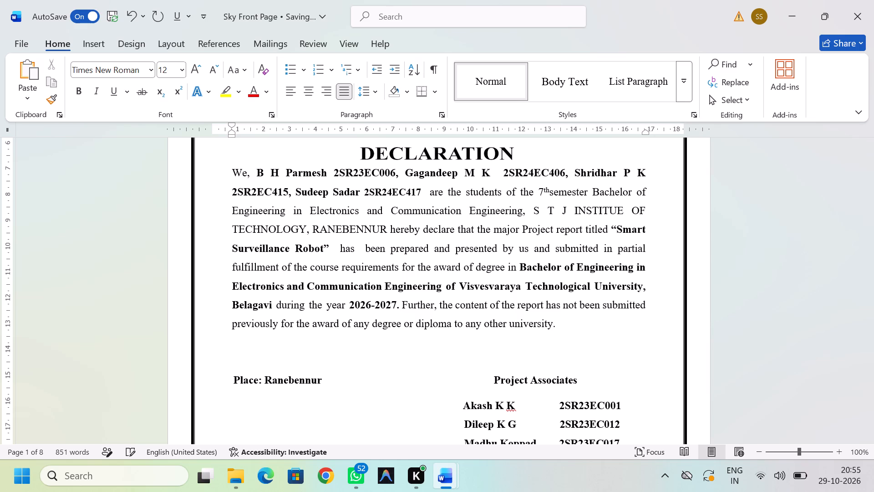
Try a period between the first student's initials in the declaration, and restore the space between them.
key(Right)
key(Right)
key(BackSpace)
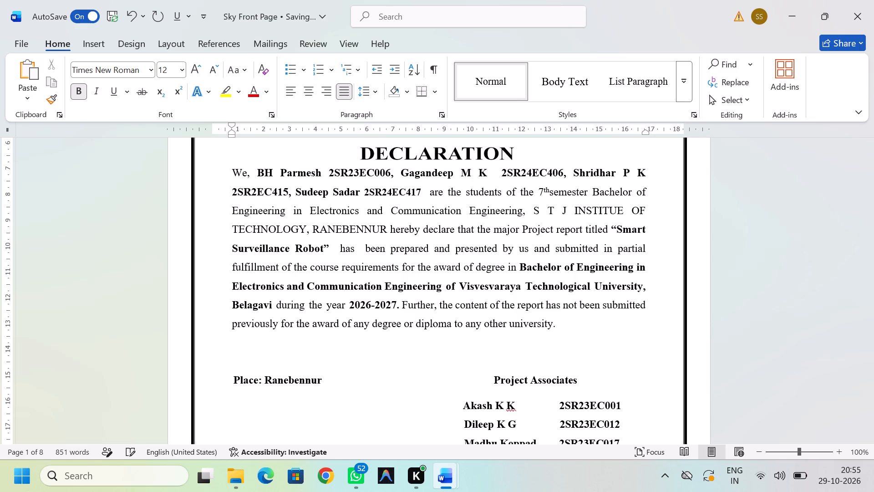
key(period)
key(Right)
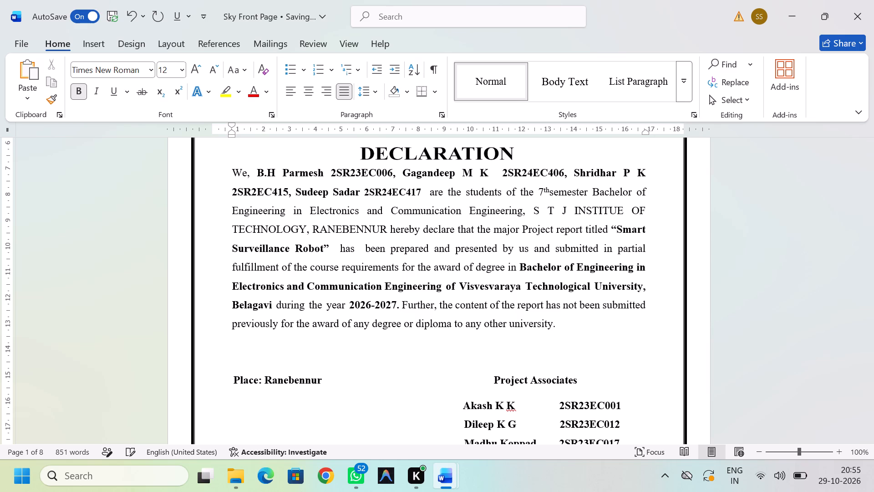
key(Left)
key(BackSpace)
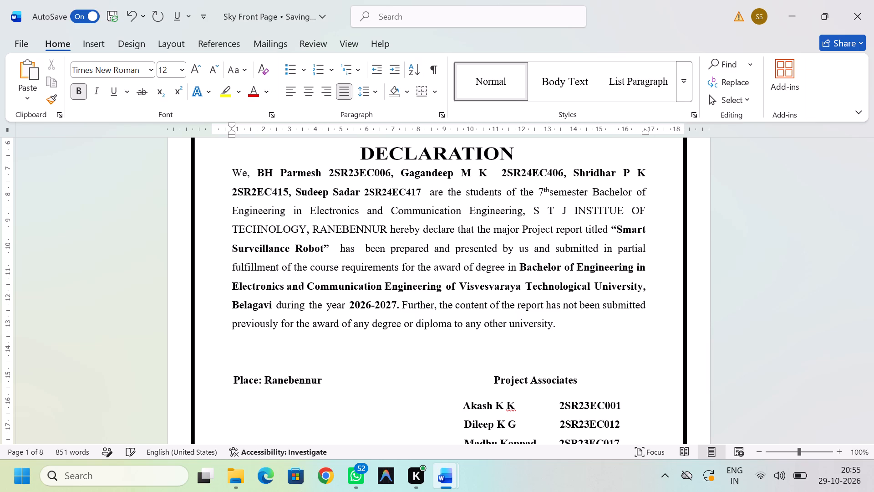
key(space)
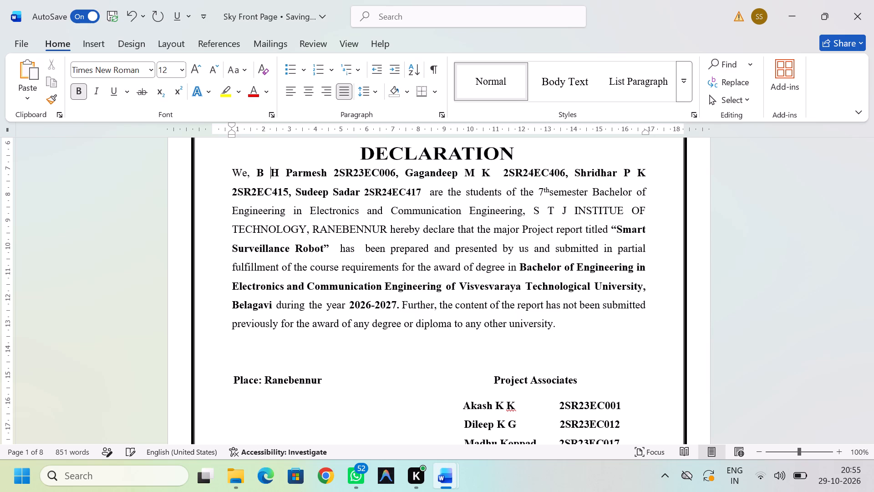
Write the first student's initials in the declaration as B.H, keeping one space before the rest of the name.
key(BackSpace)
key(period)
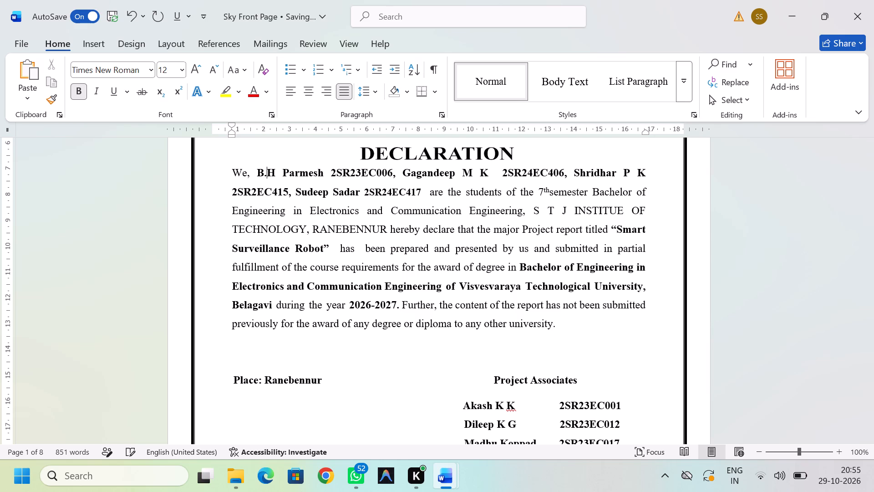
key(Right)
key(Right)
key(BackSpace)
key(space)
Write the second student's initials as M.K and the third student's as P.K in the declaration paragraph.
click(479, 171)
key(BackSpace)
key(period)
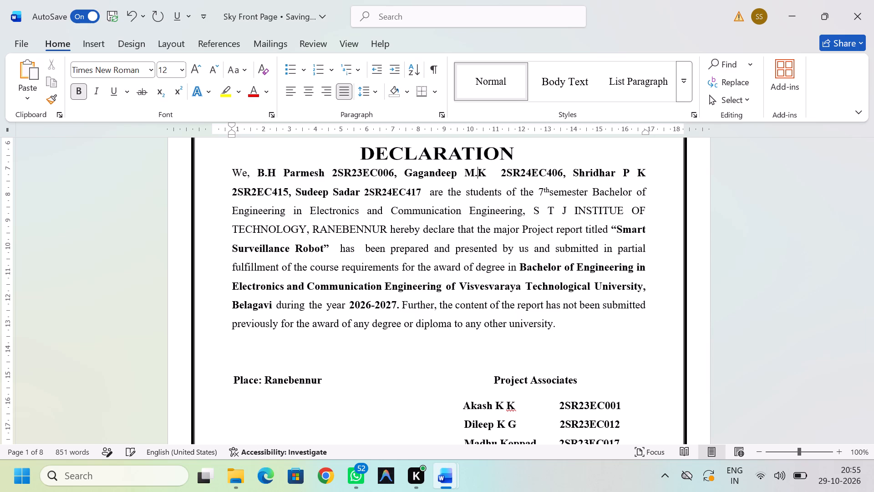
click(635, 171)
key(BackSpace)
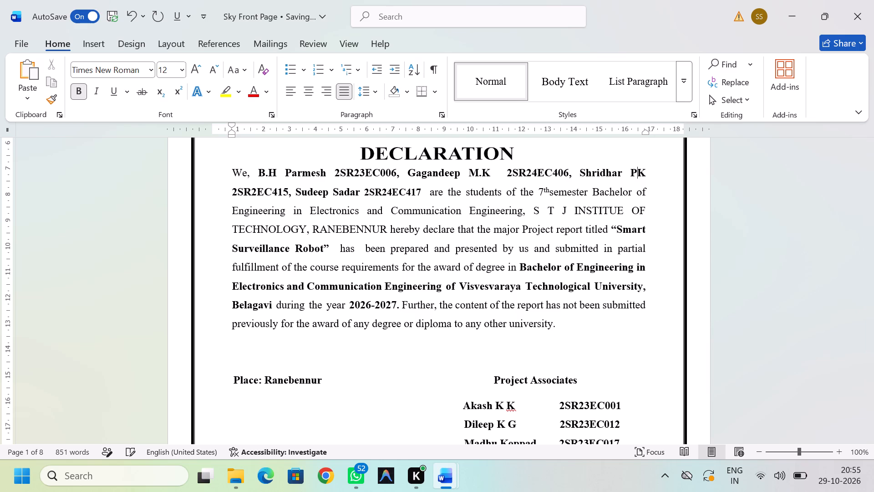
key(Left)
key(BackSpace)
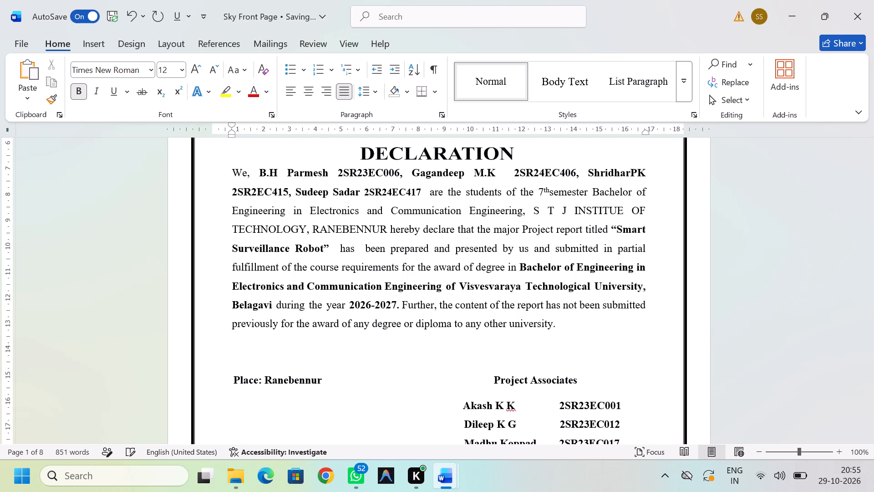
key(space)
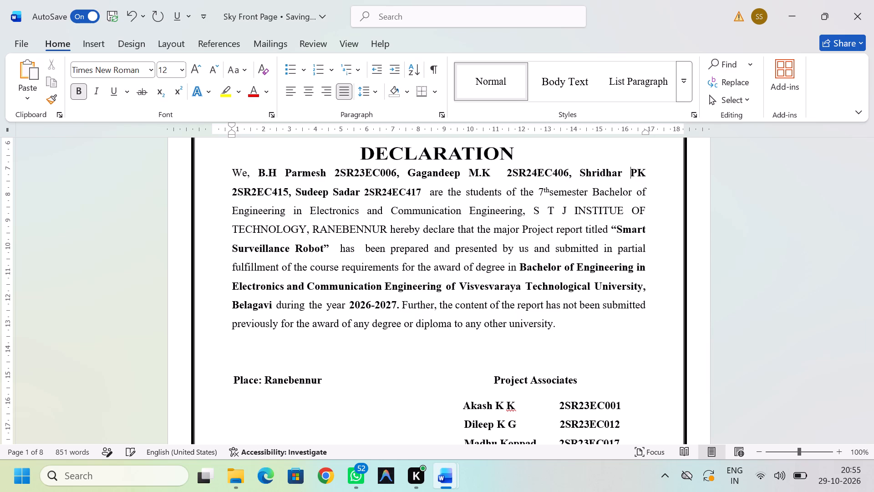
key(Right)
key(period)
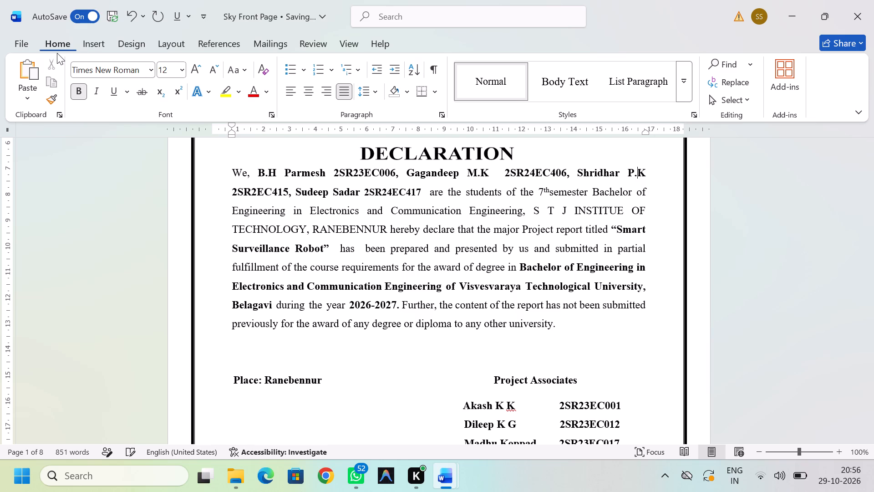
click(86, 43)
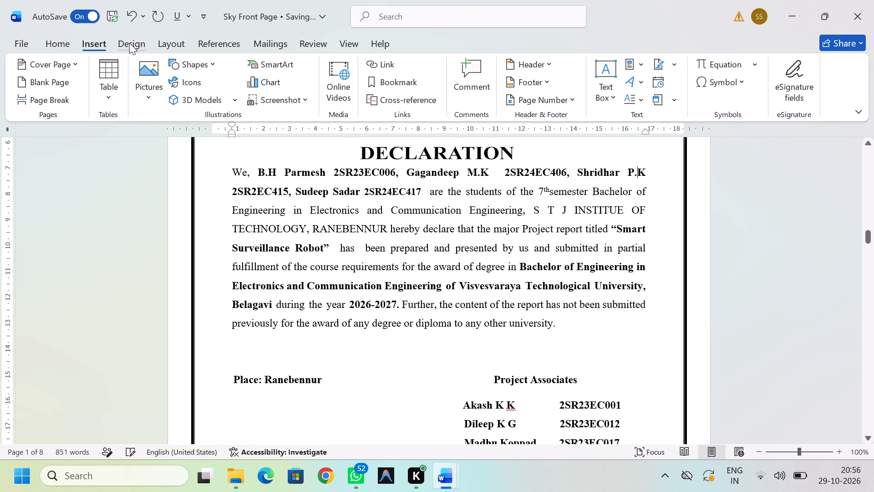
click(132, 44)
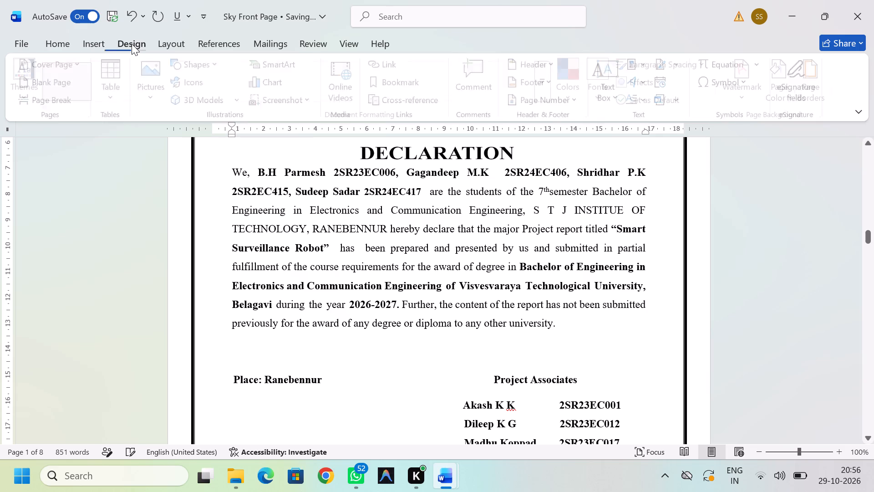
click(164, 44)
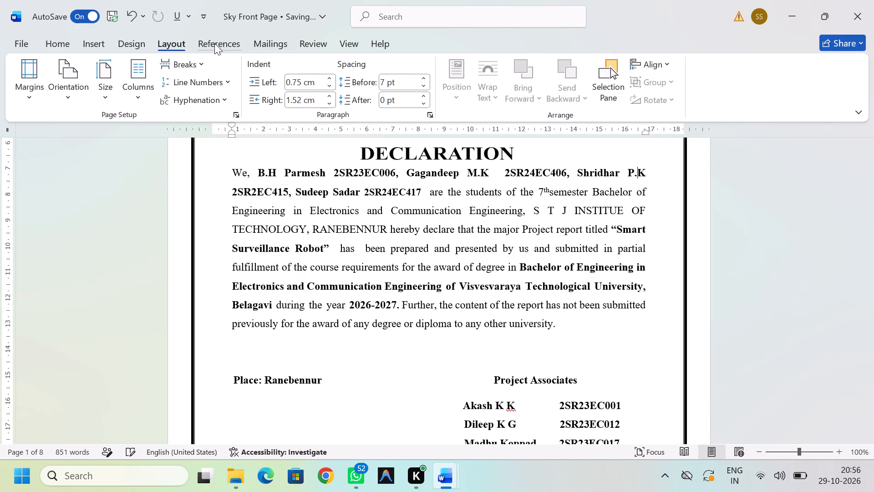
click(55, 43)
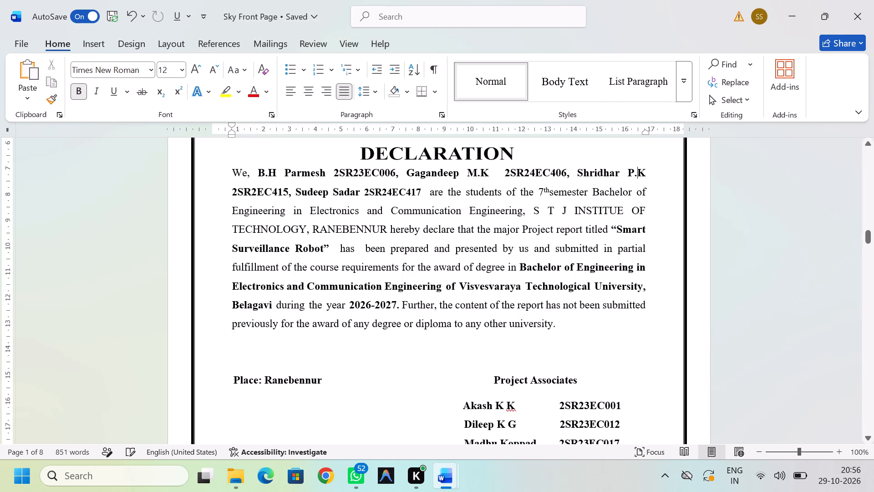
Review how the student names and registration numbers are written on the certificate page.
scroll(234, 138, up, 1)
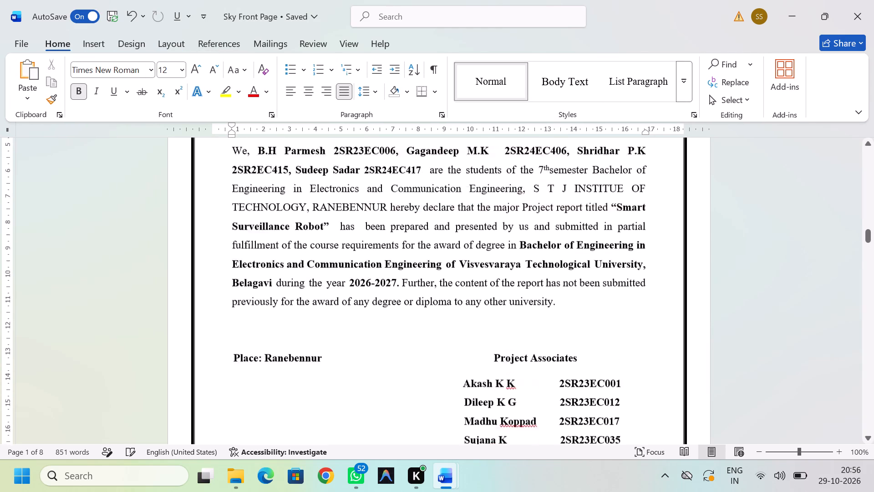
scroll(234, 138, up, 2)
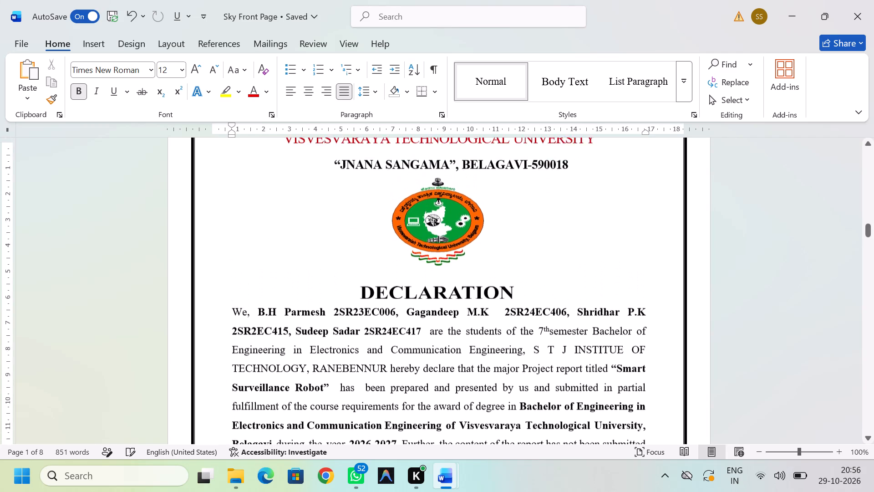
scroll(234, 138, up, 5)
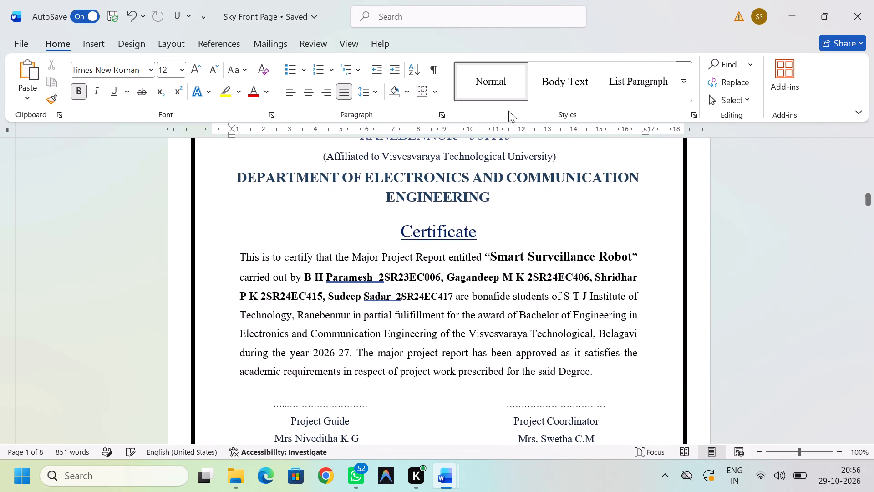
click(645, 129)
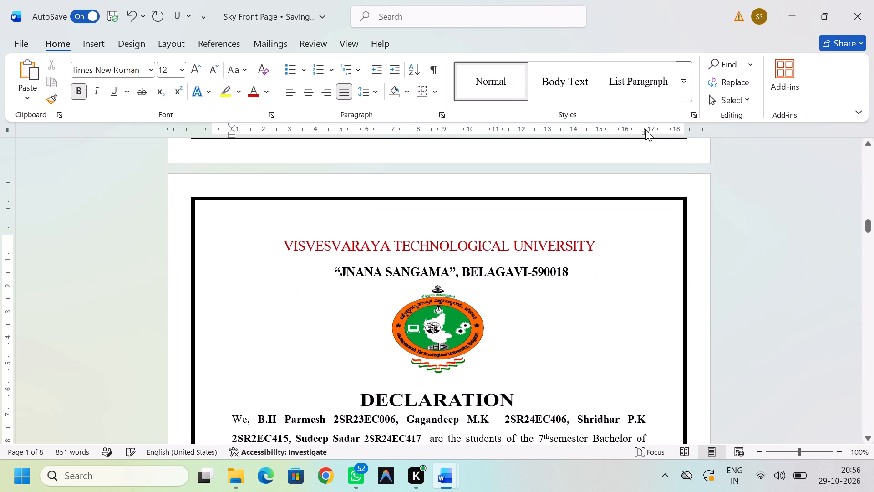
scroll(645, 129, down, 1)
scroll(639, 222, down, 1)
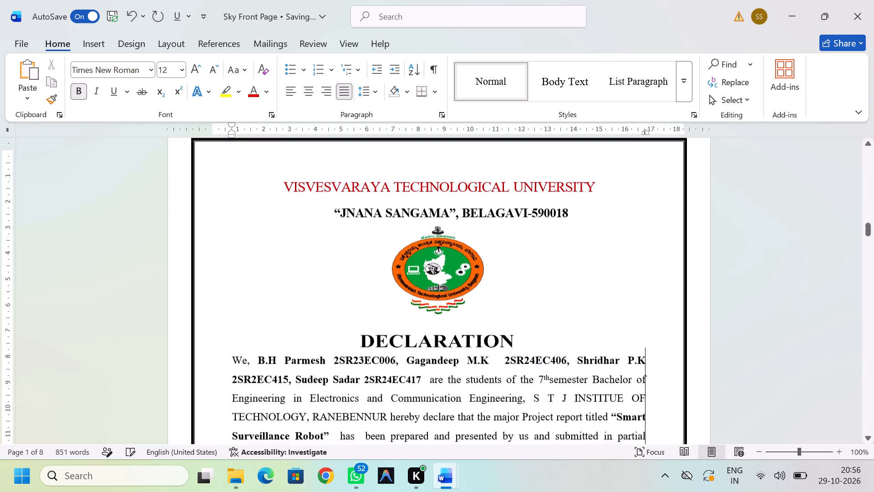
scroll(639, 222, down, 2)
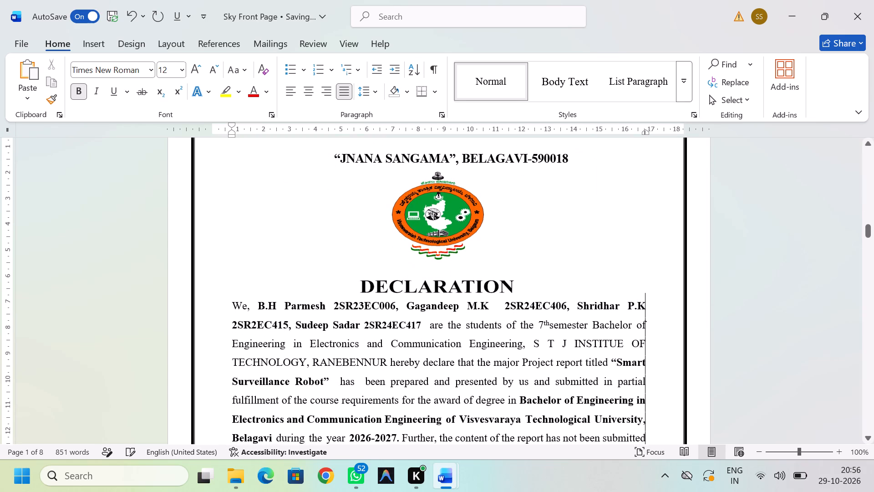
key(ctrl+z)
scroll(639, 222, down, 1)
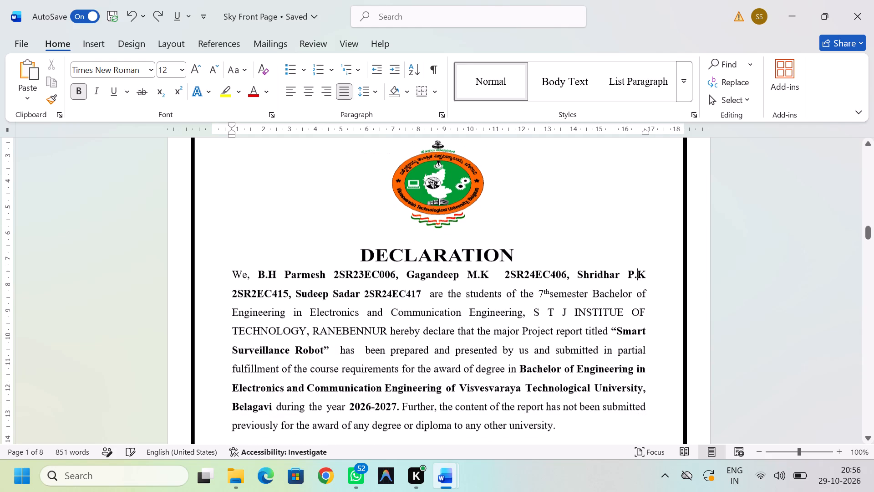
Change the last digit of the first registration number under Project Associates on the declaration page to 6.
scroll(639, 222, down, 3)
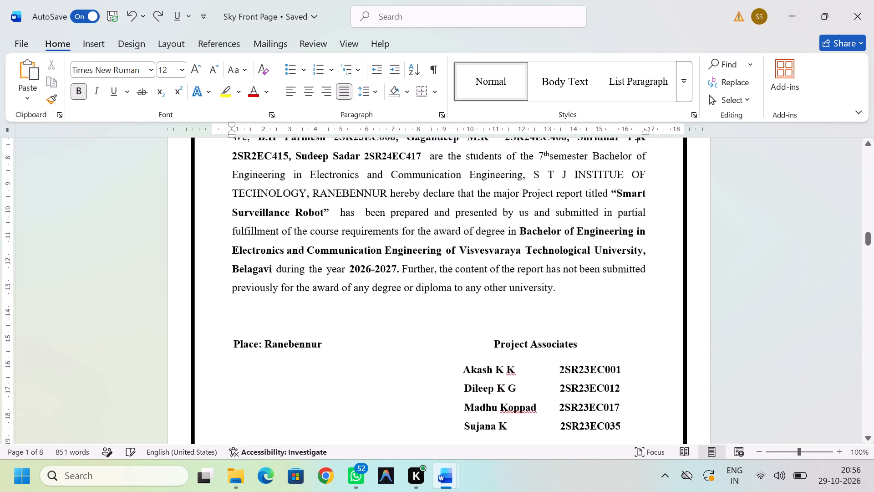
scroll(639, 222, down, 1)
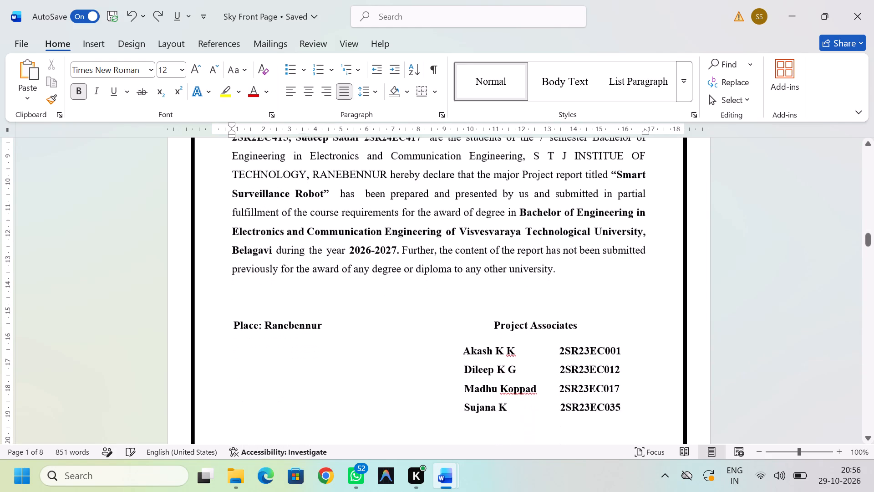
scroll(639, 222, down, 2)
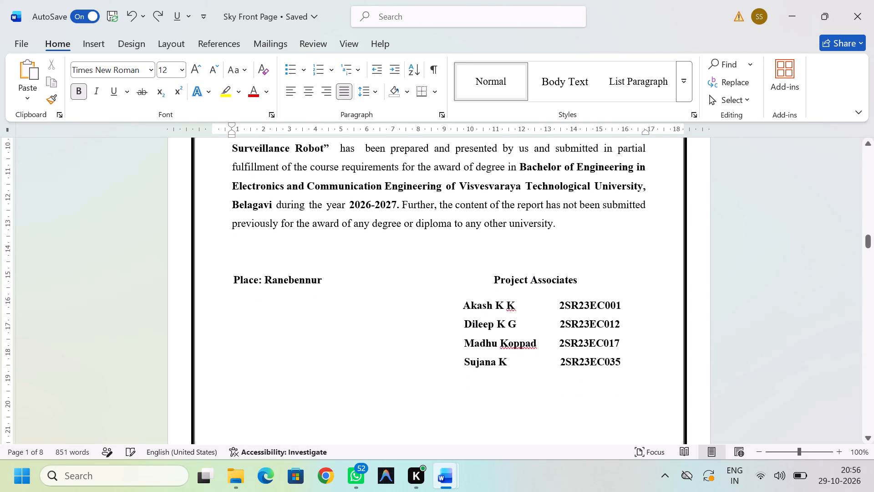
scroll(639, 222, down, 2)
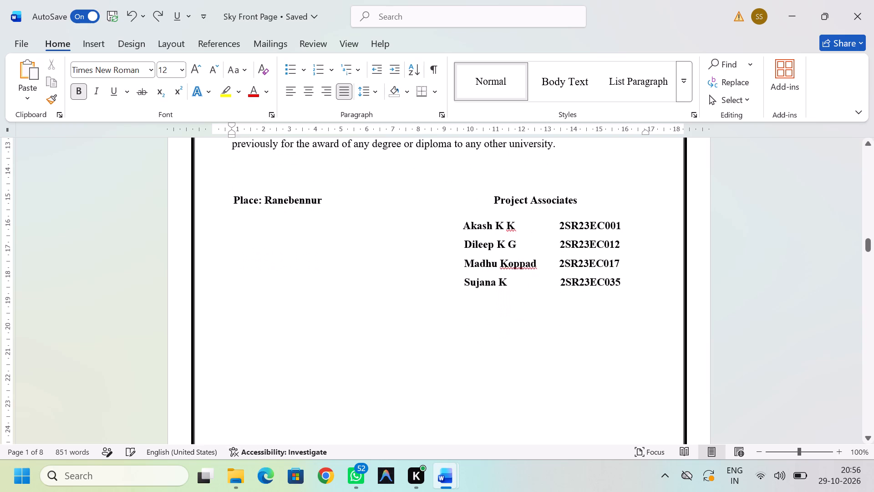
scroll(639, 222, down, 2)
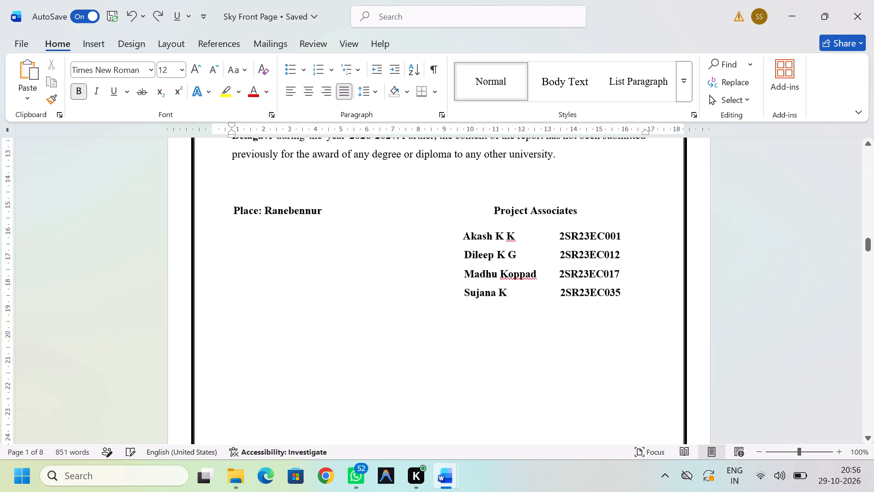
scroll(639, 222, down, 2)
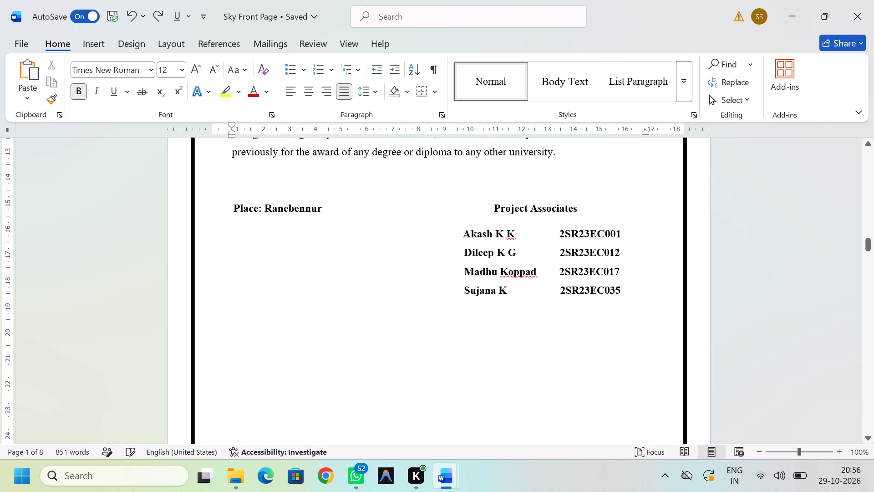
scroll(624, 224, up, 1)
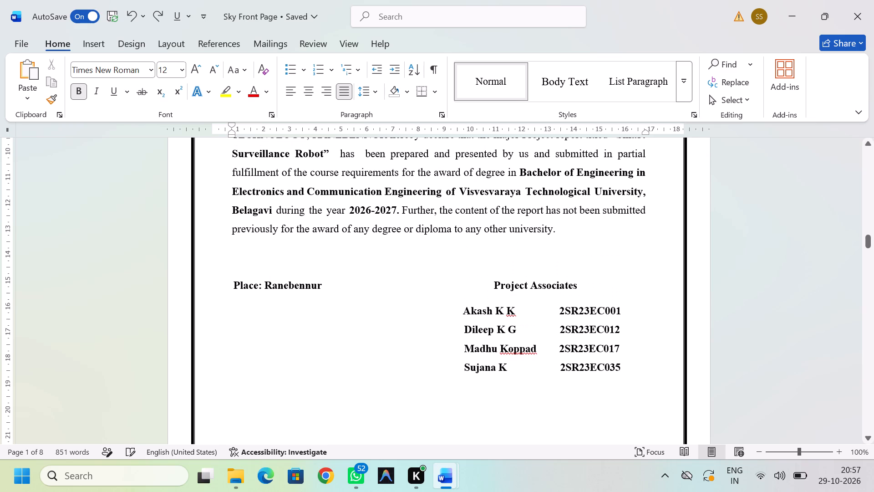
scroll(624, 224, down, 1)
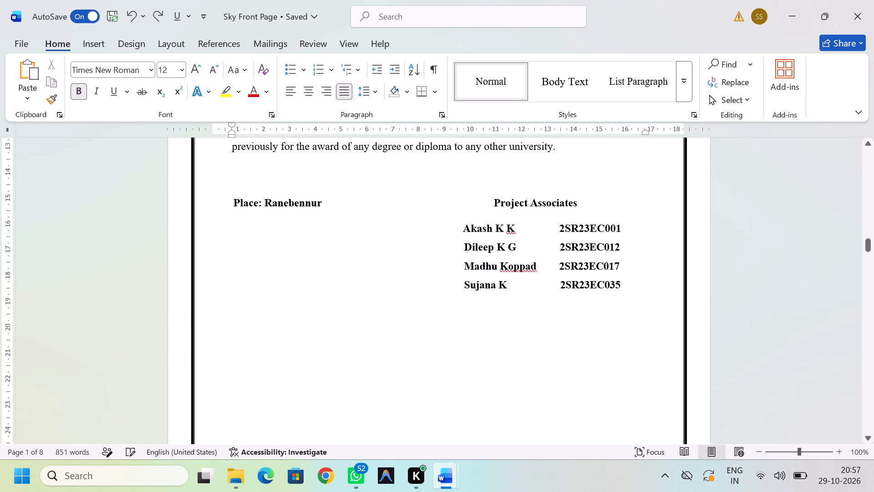
click(622, 226)
key(BackSpace)
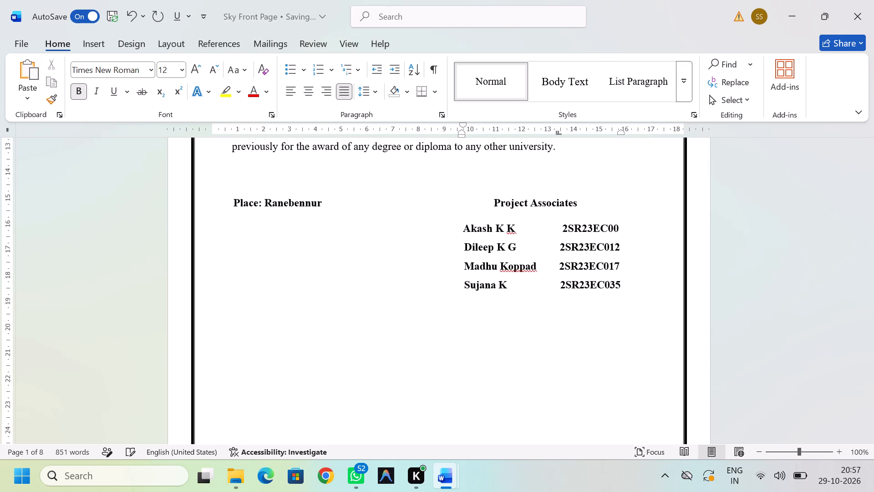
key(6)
Delete the old student name from the first row under Project Associates, keeping the registration number.
key(Left)
key(Left)
key(Left)
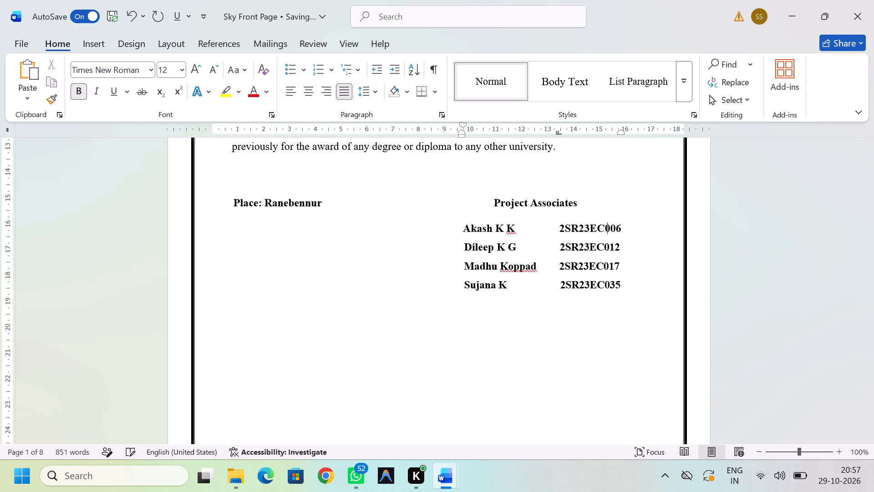
key(Left)
key(Left)
key(Left)
key(Left)
key(Left)
key(Left)
key(Left)
key(Left)
key(Left)
key(Left)
key(Left)
key(Right)
key(Right)
key(Right)
key(Right)
key(Left)
key(Left)
key(Left)
key(Left)
key(Left)
key(Left)
key(Left)
key(Left)
key(Left)
key(Left)
key(Left)
key(BackSpace)
key(BackSpace)
key(BackSpace)
key(BackSpace)
key(BackSpace)
key(BackSpace)
key(BackSpace)
key(BackSpace)
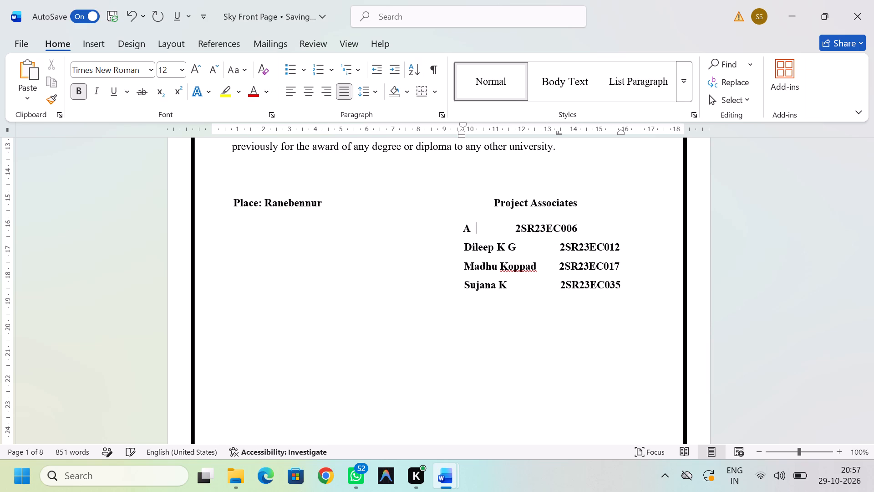
key(BackSpace)
key(BackSpace)
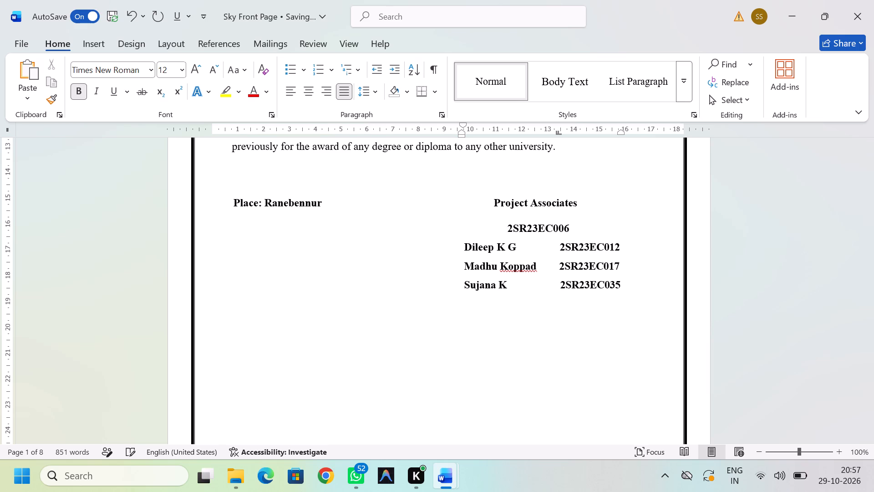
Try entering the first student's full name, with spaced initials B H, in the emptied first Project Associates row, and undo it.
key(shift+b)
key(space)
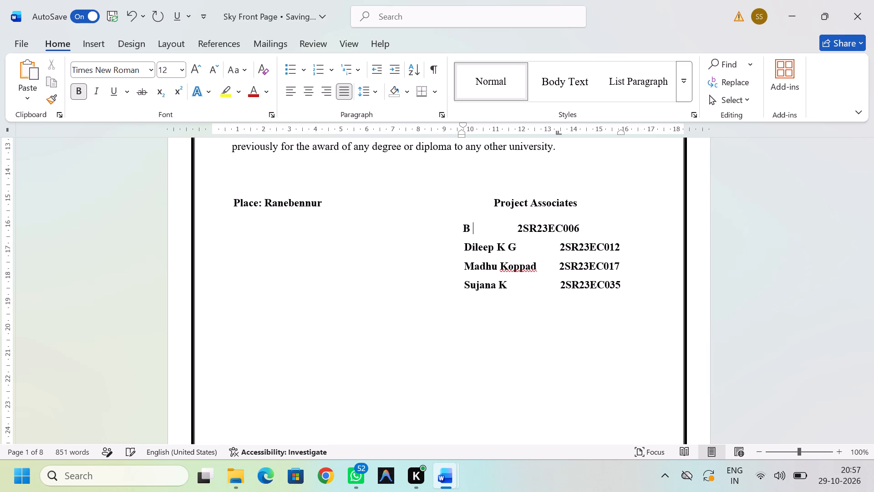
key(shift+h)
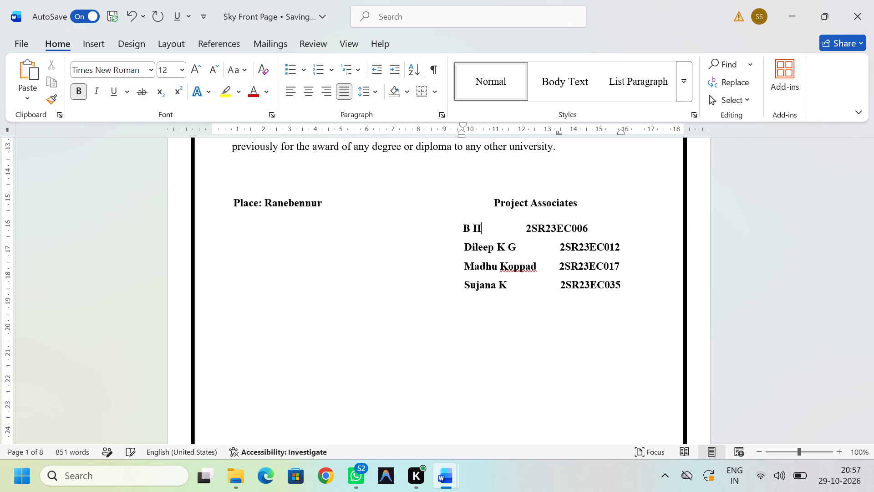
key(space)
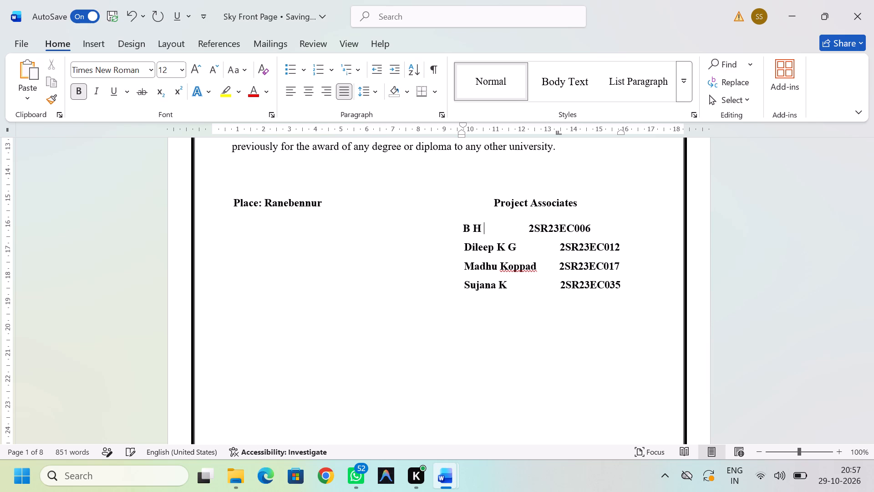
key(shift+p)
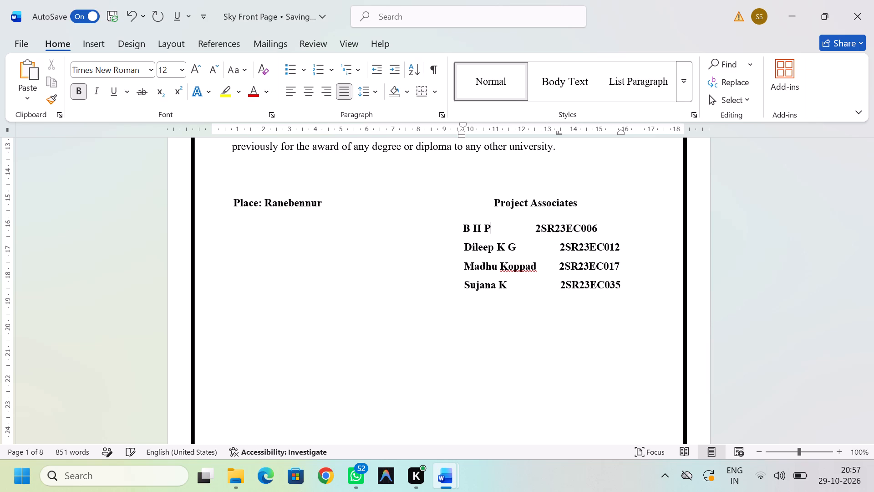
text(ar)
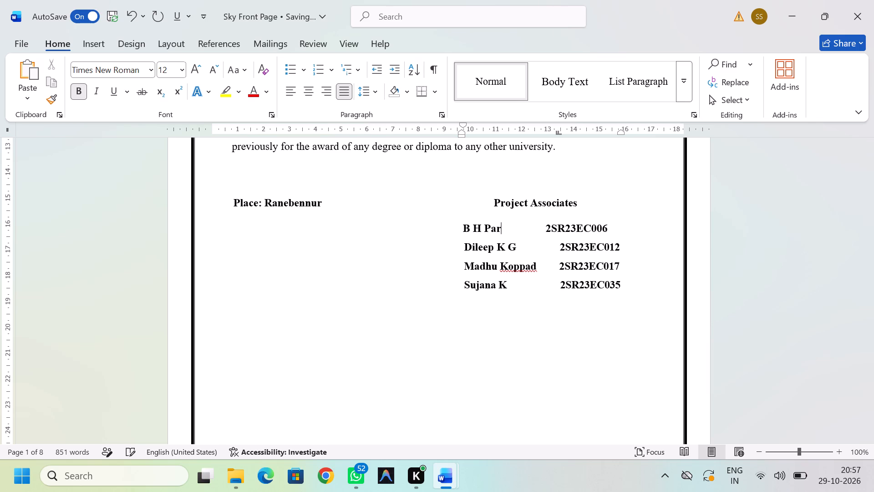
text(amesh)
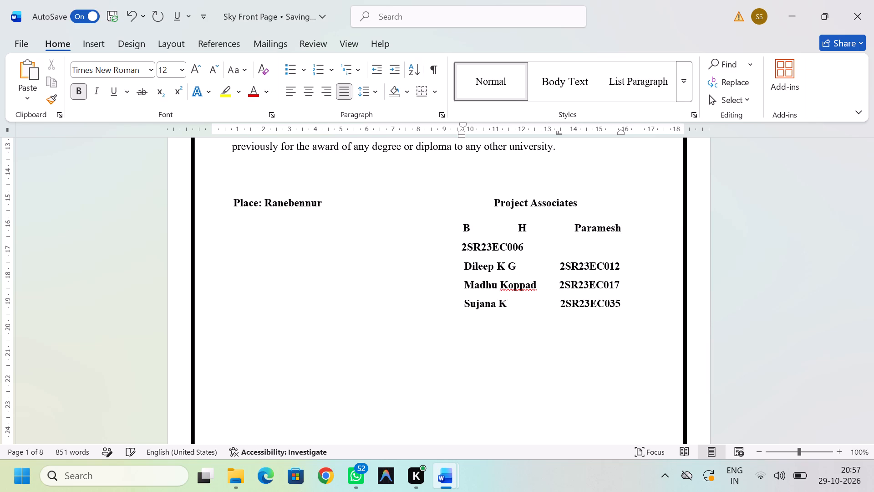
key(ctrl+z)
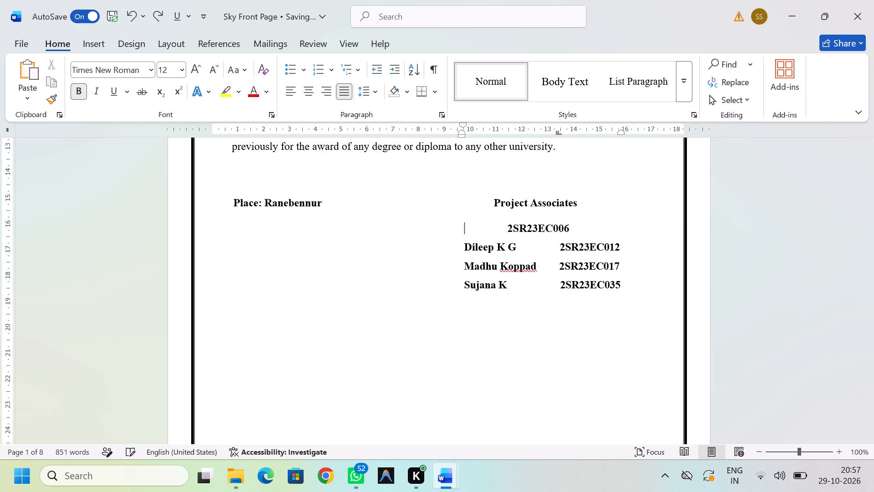
Enter the first student's name again in that row, starting with the spaced initials B H and leaving off the final h.
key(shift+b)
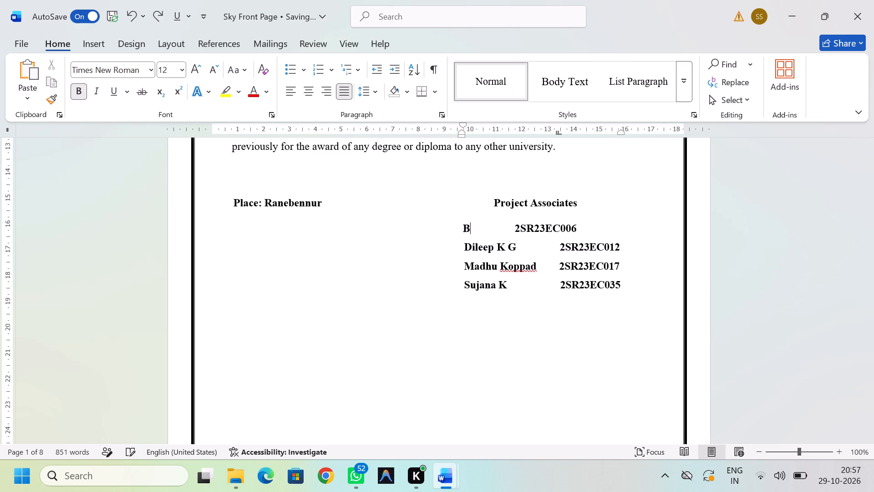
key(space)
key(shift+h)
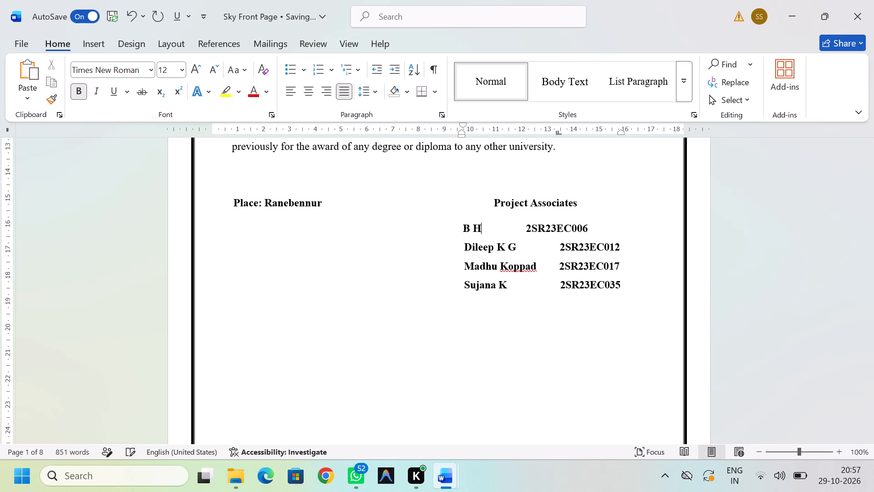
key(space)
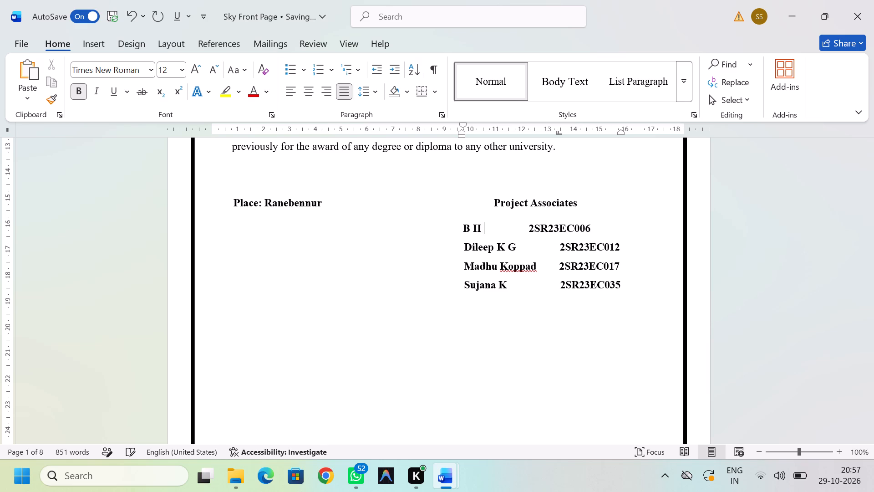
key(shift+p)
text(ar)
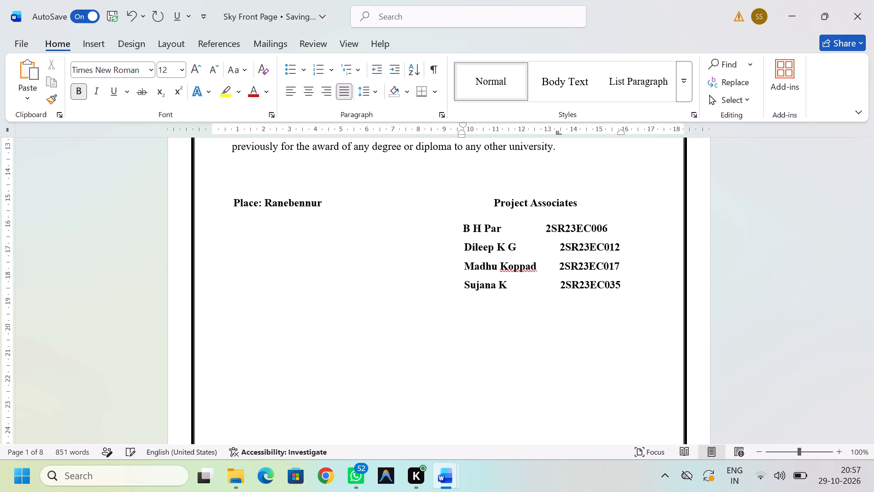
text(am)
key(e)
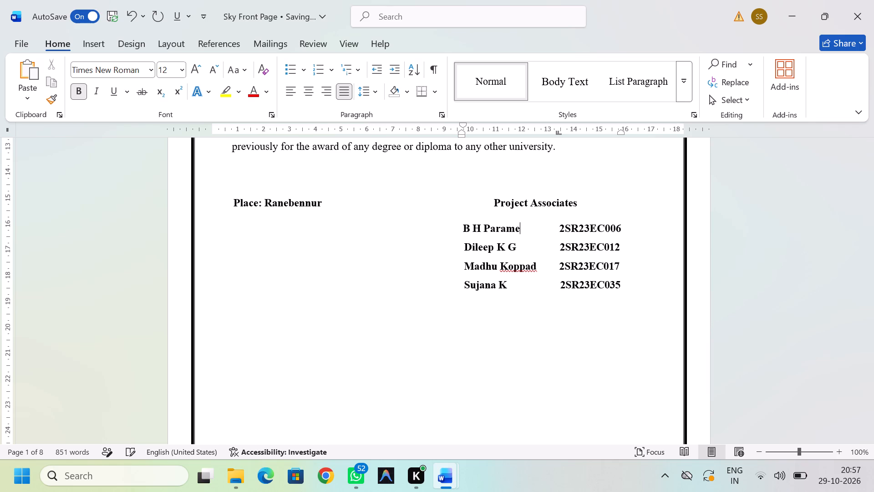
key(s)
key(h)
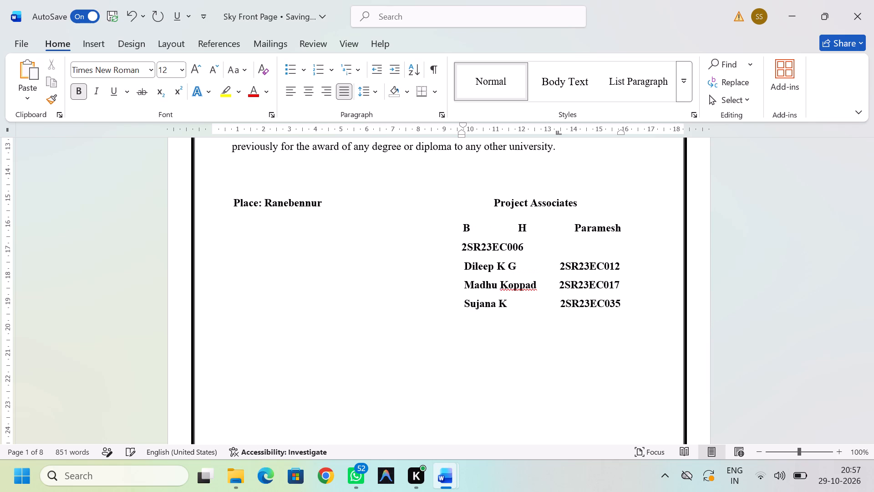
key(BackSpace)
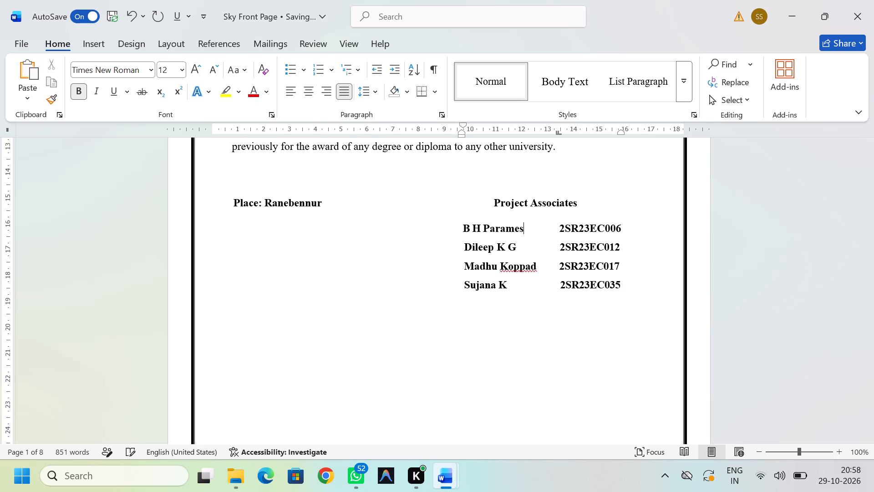
Remove the indent from the first row under Project Associates and use leading spaces to bring the name back towards the heading.
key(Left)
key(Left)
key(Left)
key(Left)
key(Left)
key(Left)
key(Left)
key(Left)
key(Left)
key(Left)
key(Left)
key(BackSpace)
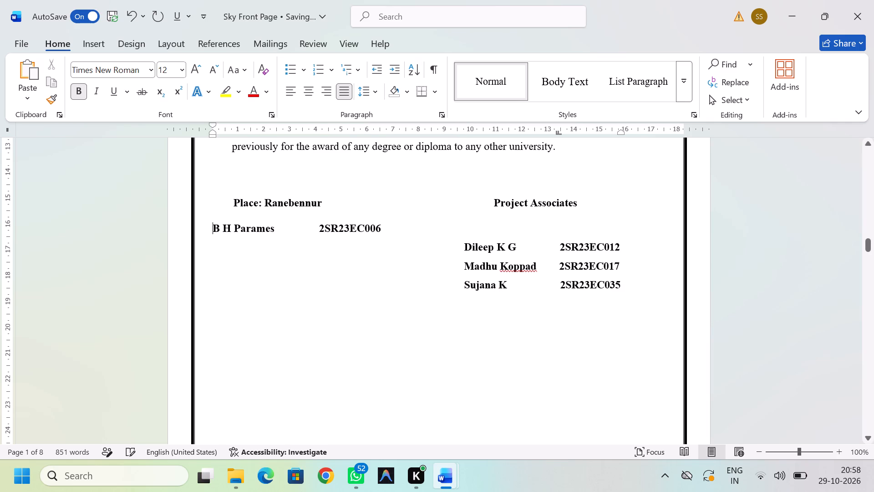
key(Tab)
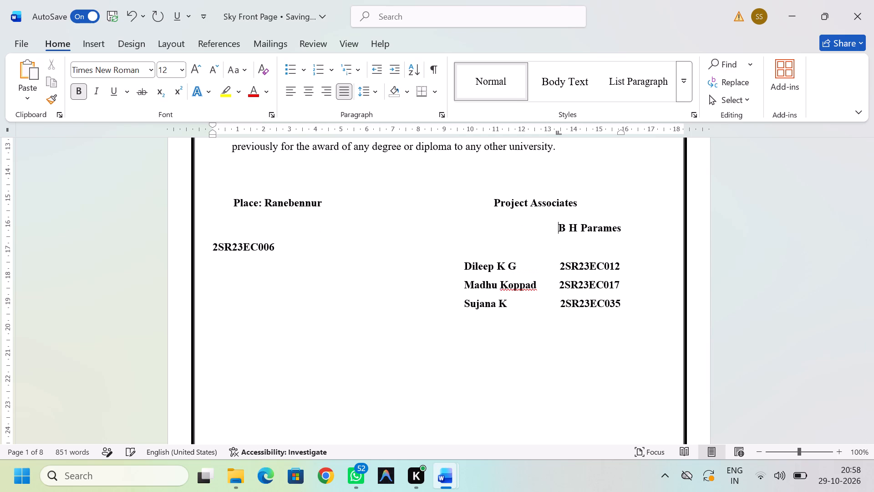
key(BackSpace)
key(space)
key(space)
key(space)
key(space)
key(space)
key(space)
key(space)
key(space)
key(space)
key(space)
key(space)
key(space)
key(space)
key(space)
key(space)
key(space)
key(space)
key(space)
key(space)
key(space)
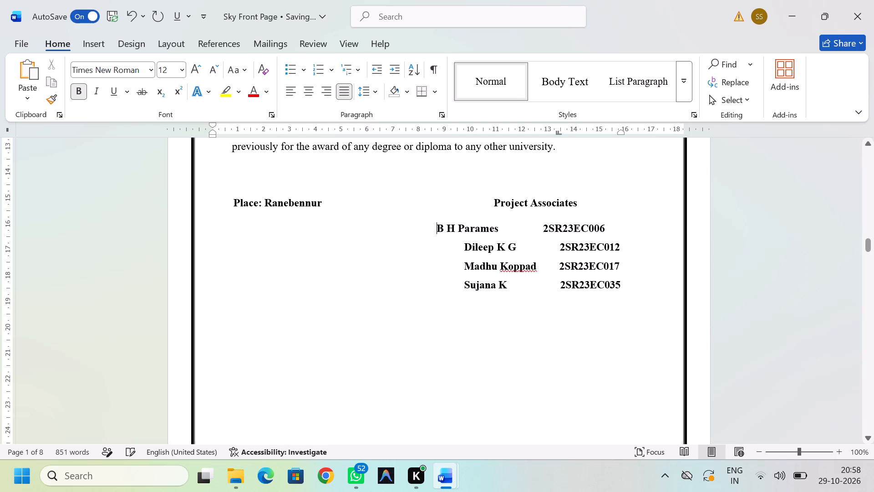
Add the missing final h to the first student's name under Project Associates.
click(499, 228)
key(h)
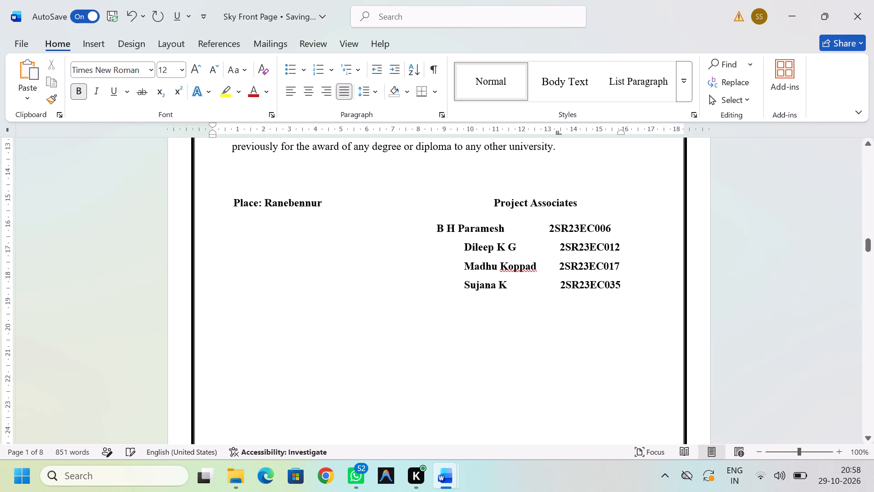
Add leading spaces before the first student's name until its registration number lines up with the numbers in the rows below.
click(434, 228)
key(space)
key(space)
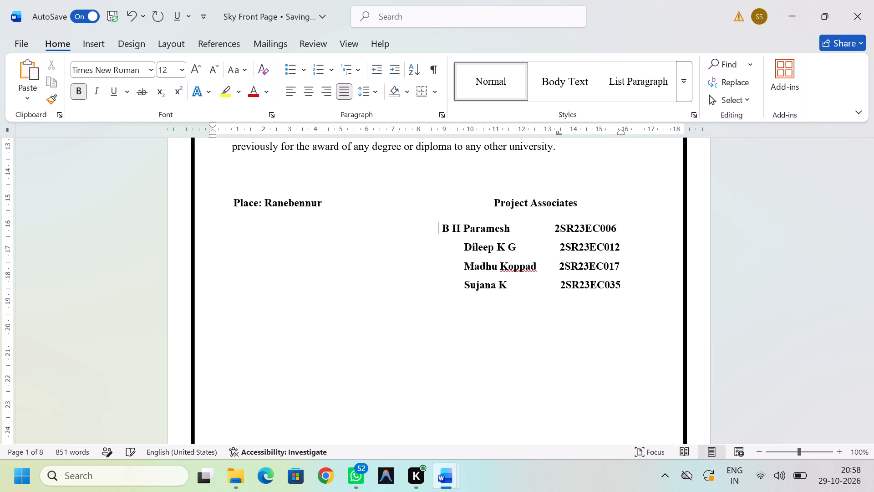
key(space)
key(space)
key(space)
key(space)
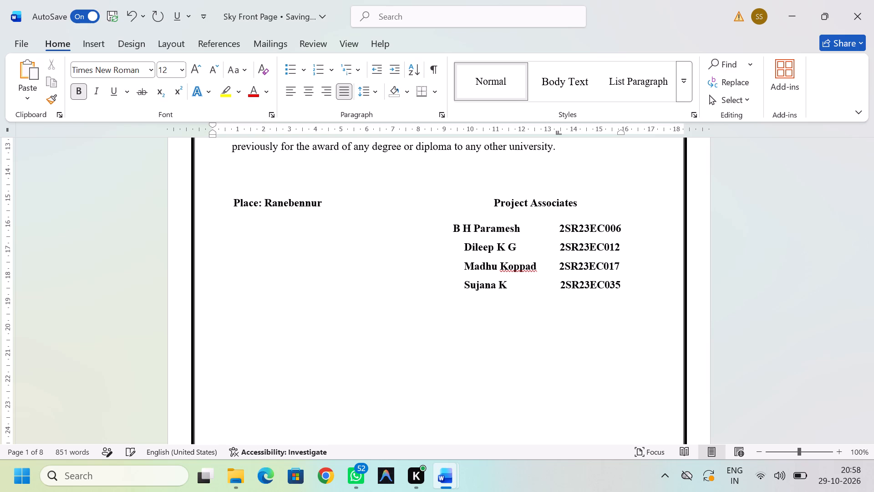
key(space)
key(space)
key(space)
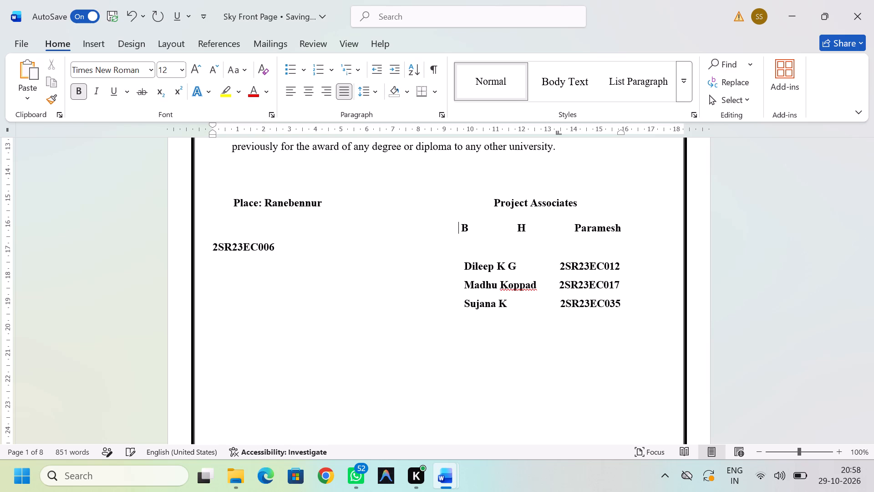
key(BackSpace)
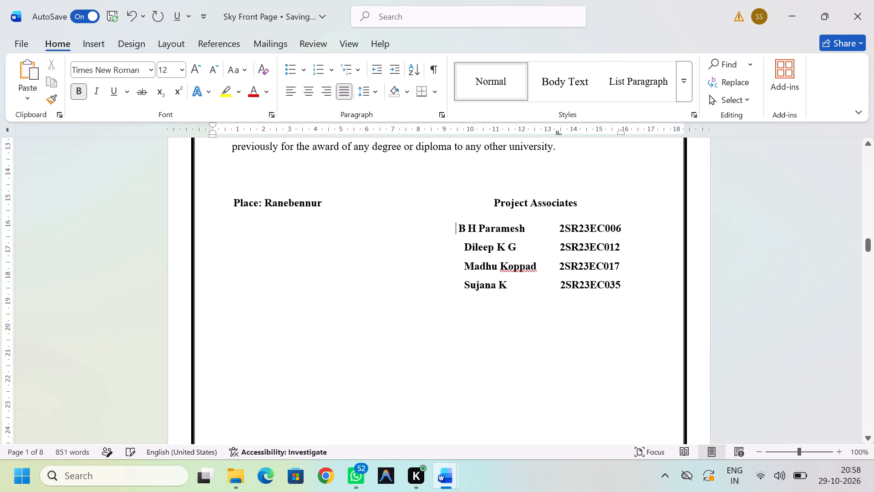
Replace the second Project Associates name and its indent with the correct student's name ending in spaced initials M K, keeping the registration number.
click(514, 247)
key(BackSpace)
key(BackSpace)
key(BackSpace)
key(BackSpace)
key(BackSpace)
key(BackSpace)
key(BackSpace)
key(BackSpace)
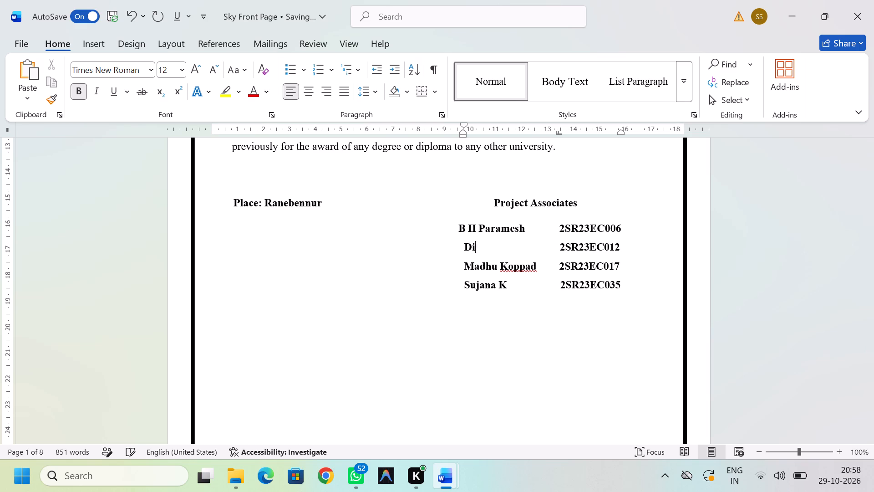
key(BackSpace)
key(BackSpace)
key(BackSpace)
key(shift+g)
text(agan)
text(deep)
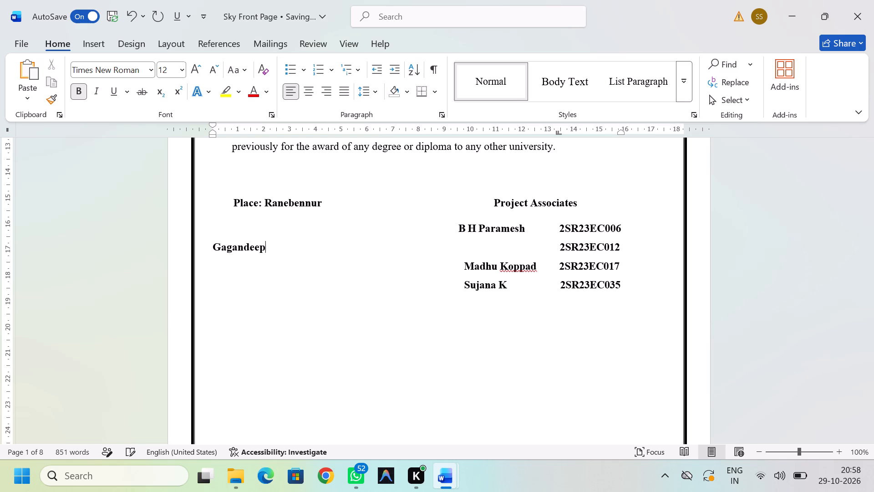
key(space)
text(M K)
Add leading spaces before the second student's name so it lines up with the first student's name under Project Associates.
click(213, 248)
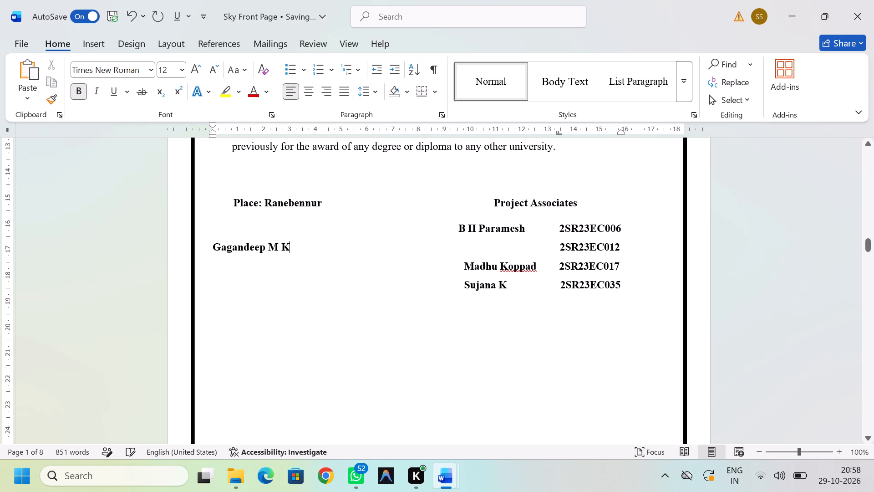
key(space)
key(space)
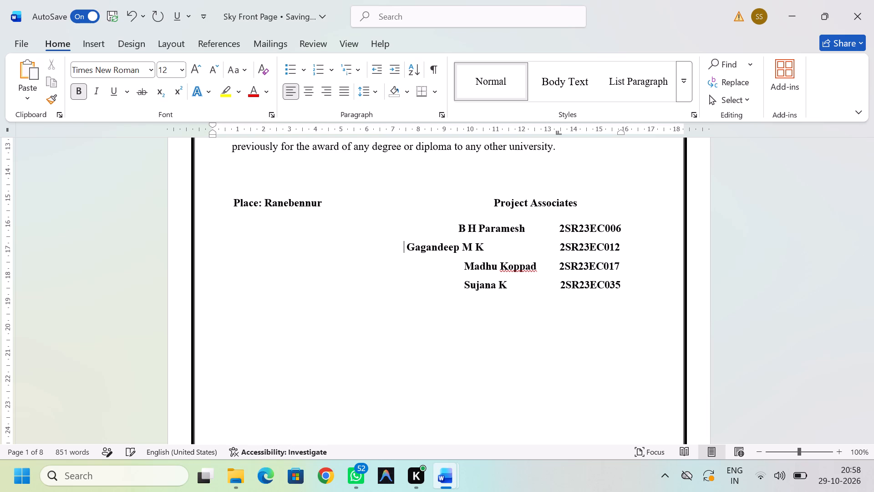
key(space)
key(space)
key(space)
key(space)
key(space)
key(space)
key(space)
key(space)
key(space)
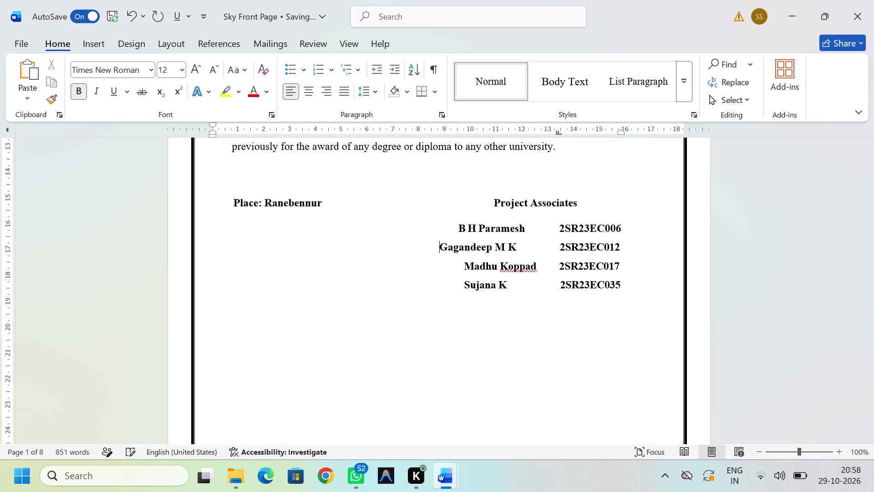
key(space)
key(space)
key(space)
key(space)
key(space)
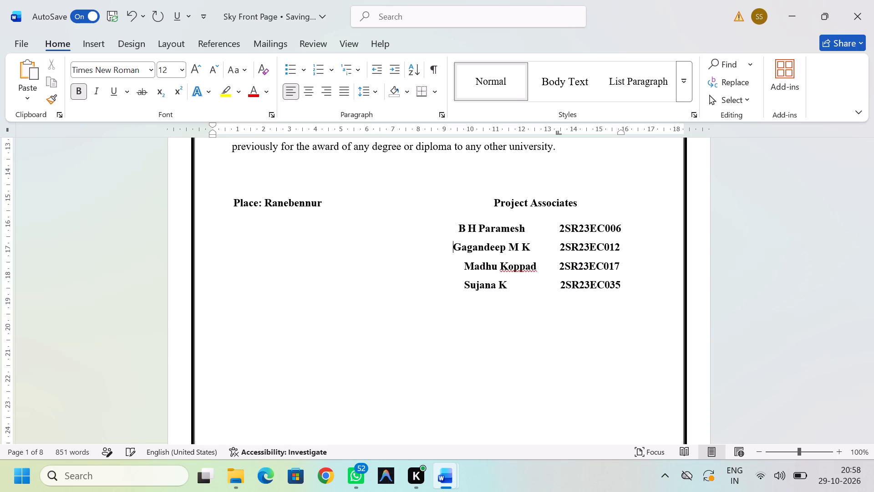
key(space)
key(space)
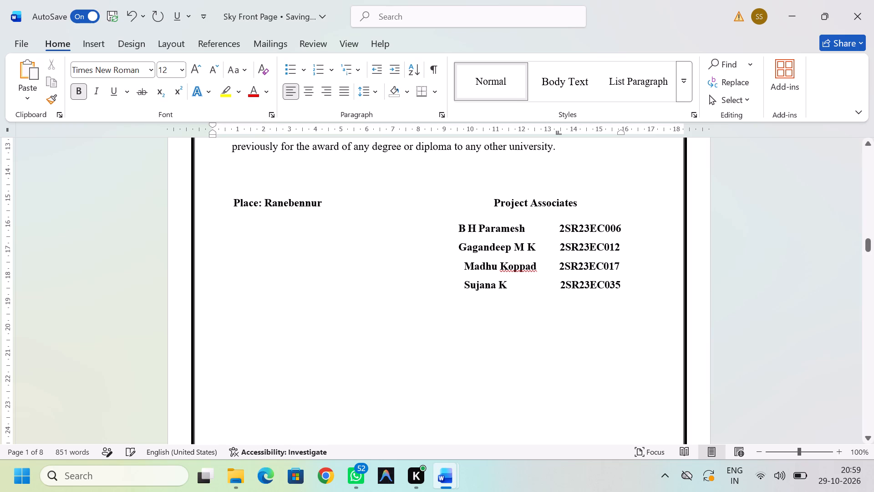
Replace the third Project Associates name and its indent with the correct student's name ending in spaced initials P K, keeping the registration number.
click(539, 269)
key(BackSpace)
key(BackSpace)
key(BackSpace)
key(BackSpace)
key(BackSpace)
key(BackSpace)
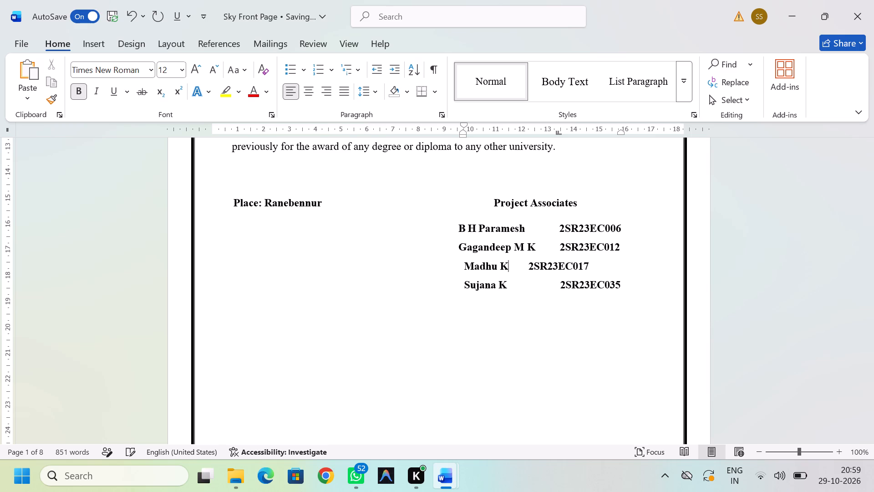
key(BackSpace)
key(BackSpace)
key(BackSpace)
key(BackSpace)
key(BackSpace)
key(BackSpace)
key(BackSpace)
key(BackSpace)
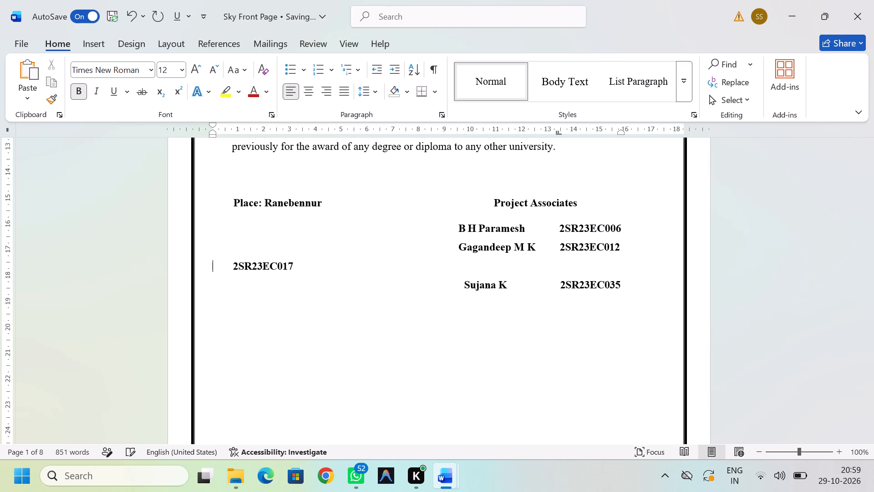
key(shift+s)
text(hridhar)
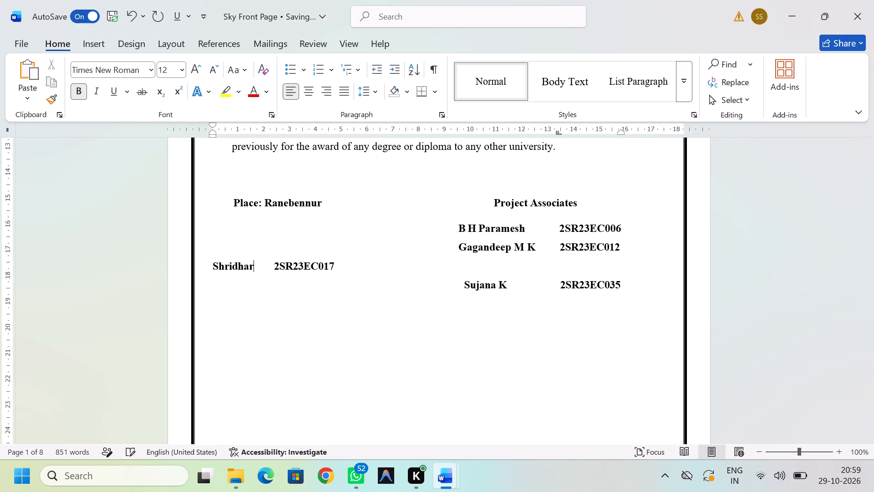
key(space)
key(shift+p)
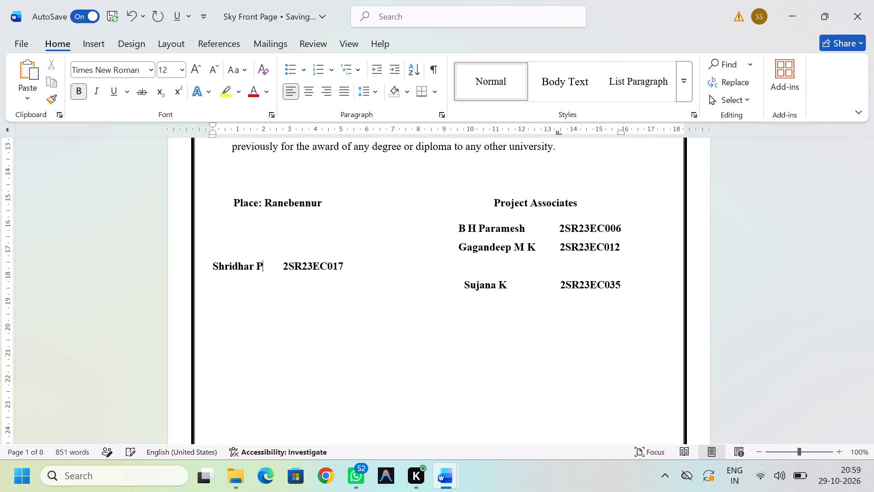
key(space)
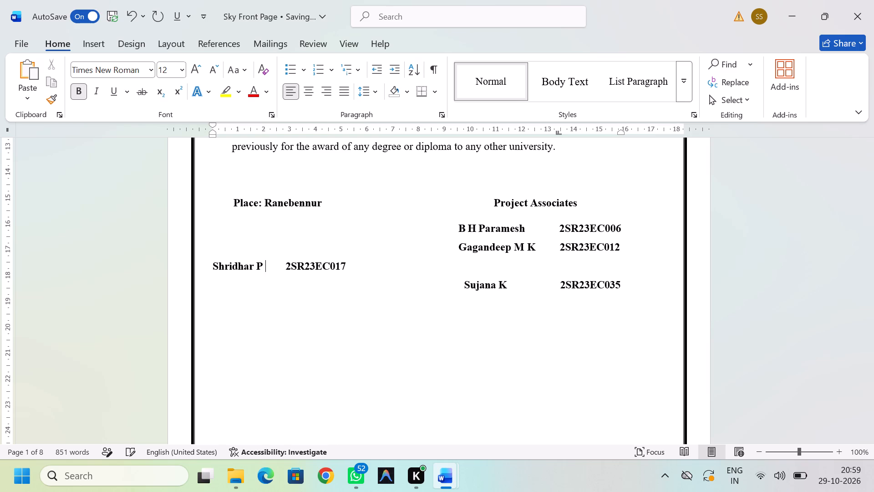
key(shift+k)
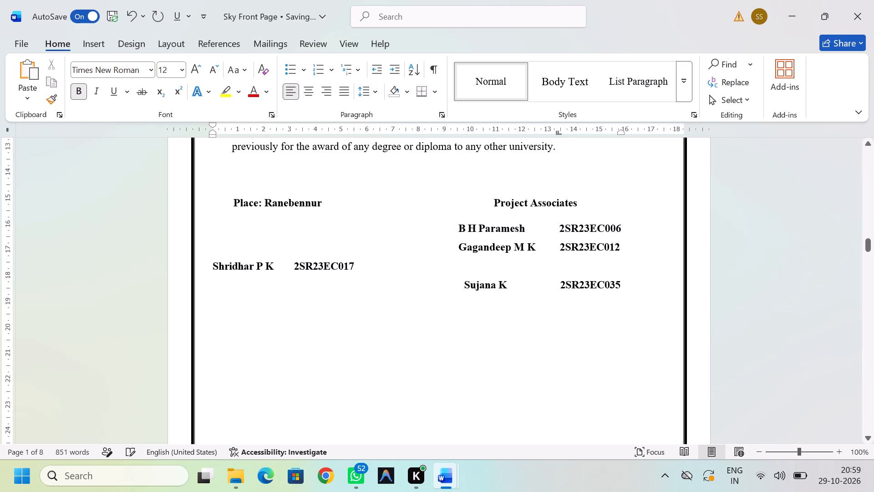
Add leading spaces before the third student's name to bring it into line with the two names above.
click(212, 265)
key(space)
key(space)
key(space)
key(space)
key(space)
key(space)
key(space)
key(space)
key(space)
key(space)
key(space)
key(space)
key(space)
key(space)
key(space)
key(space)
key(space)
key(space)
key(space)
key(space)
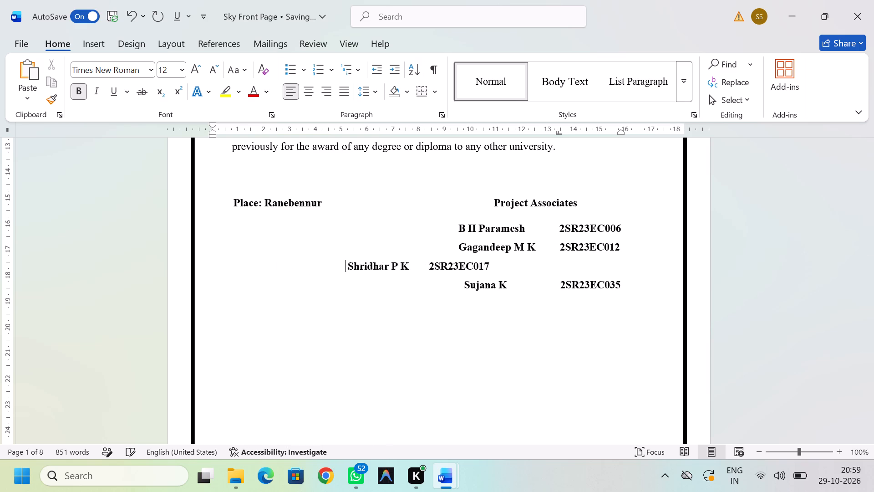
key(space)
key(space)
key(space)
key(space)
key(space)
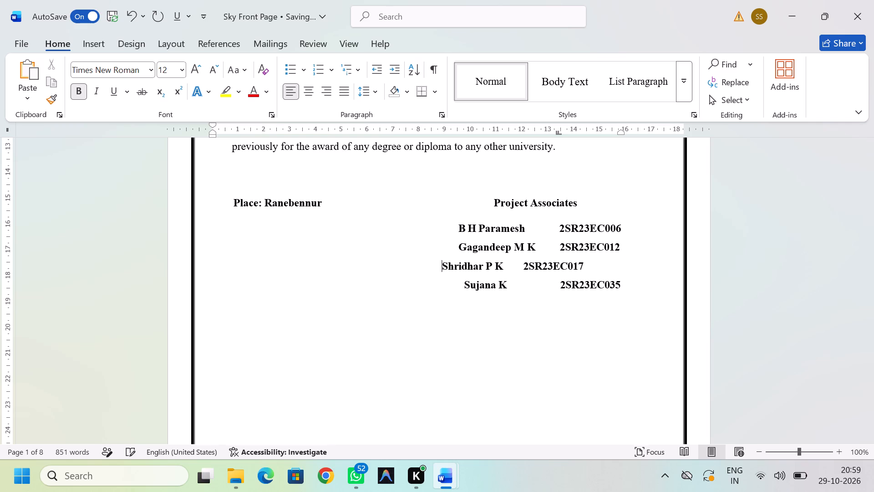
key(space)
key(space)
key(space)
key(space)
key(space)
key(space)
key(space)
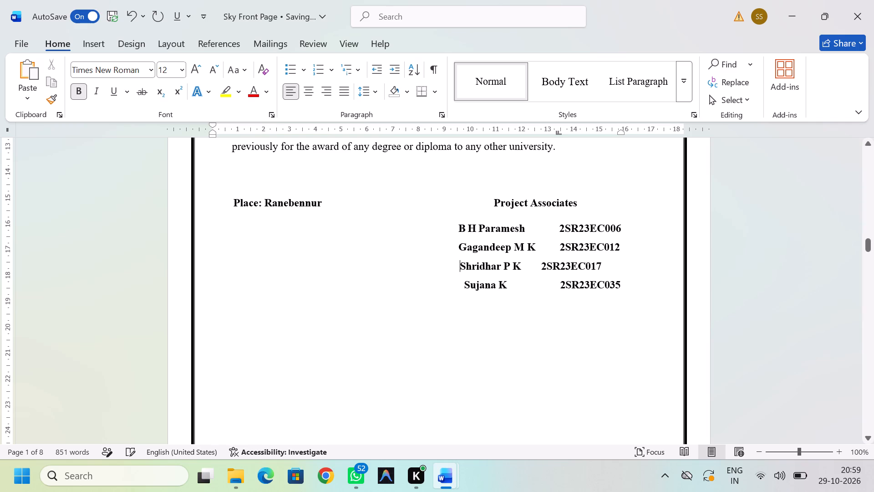
Add spaces before the third row's registration number so it lines up with the registration number column.
click(541, 266)
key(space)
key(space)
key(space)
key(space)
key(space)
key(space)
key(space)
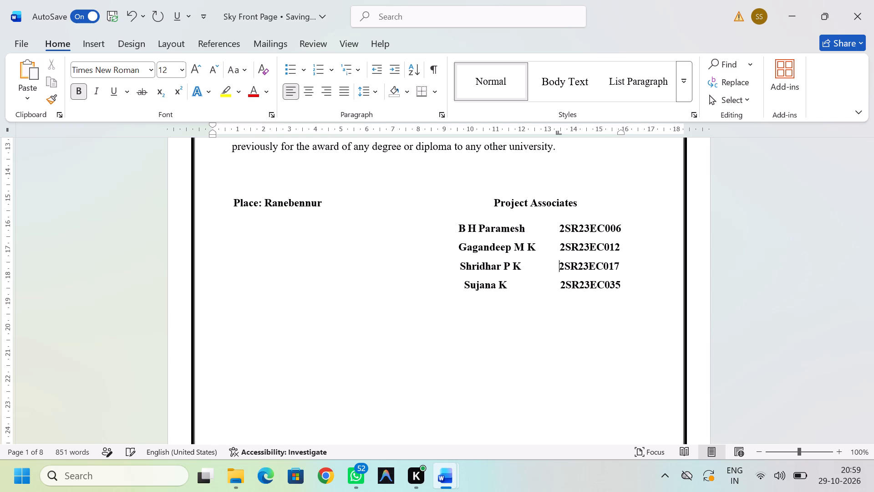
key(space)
key(BackSpace)
Replace the fourth Project Associates name with the correct student's full name, indented with spaces to line up under the third name.
click(508, 285)
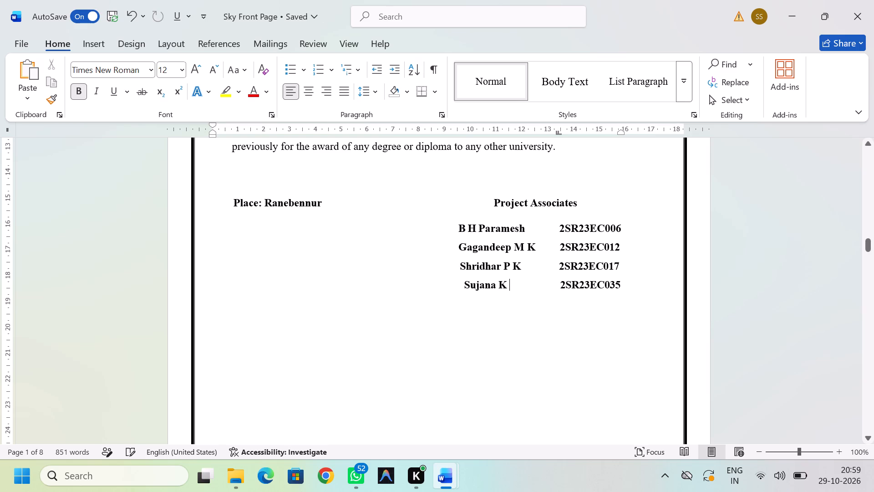
key(BackSpace)
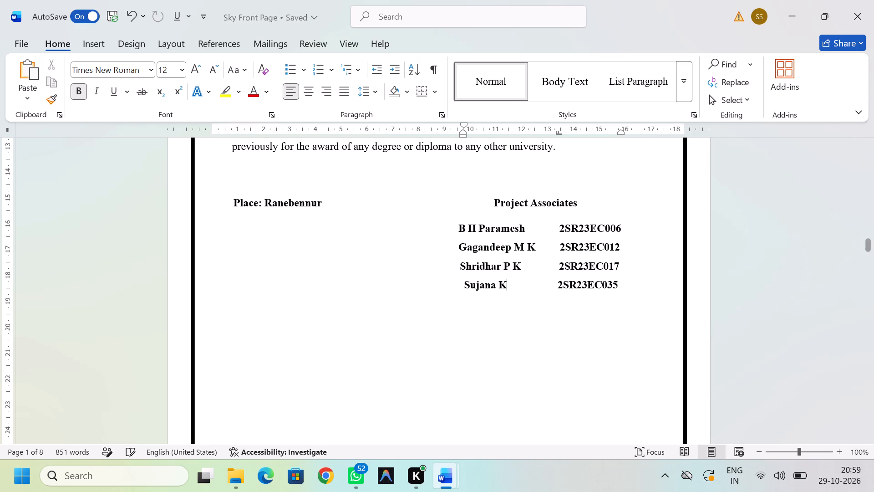
key(BackSpace)
key(BackSpace)
key(BackSpace)
key(BackSpace)
key(BackSpace)
key(BackSpace)
key(BackSpace)
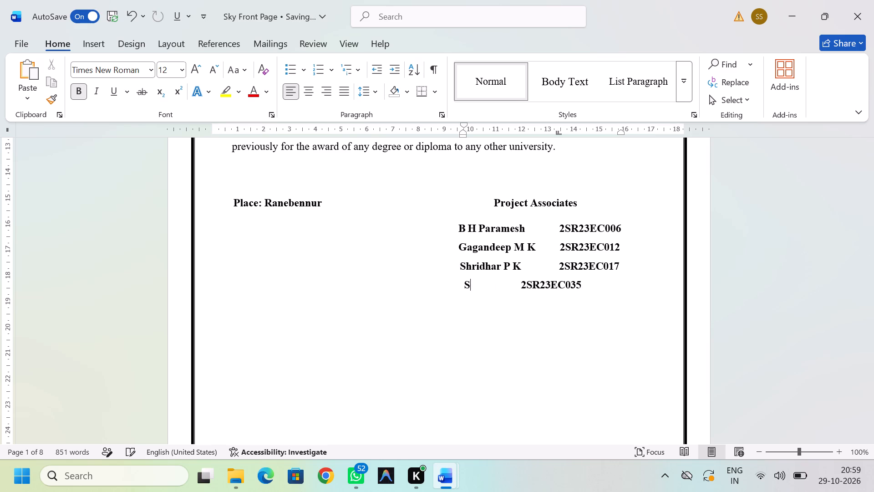
key(BackSpace)
key(BackSpace)
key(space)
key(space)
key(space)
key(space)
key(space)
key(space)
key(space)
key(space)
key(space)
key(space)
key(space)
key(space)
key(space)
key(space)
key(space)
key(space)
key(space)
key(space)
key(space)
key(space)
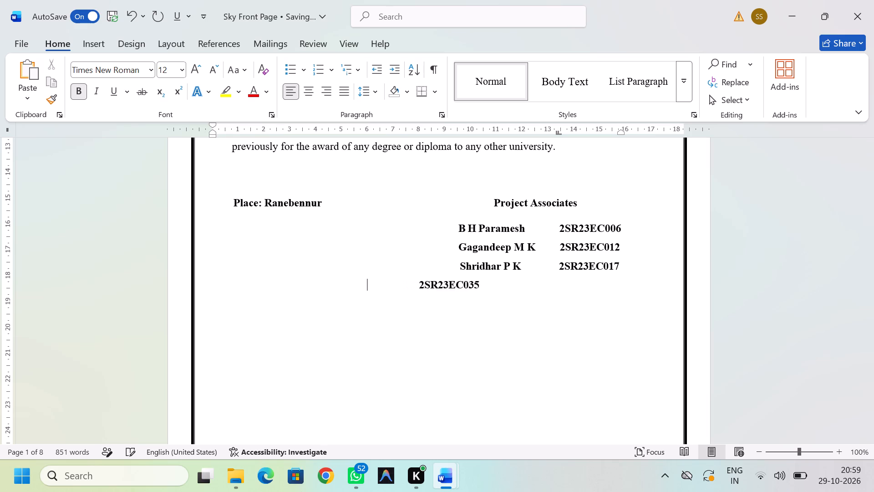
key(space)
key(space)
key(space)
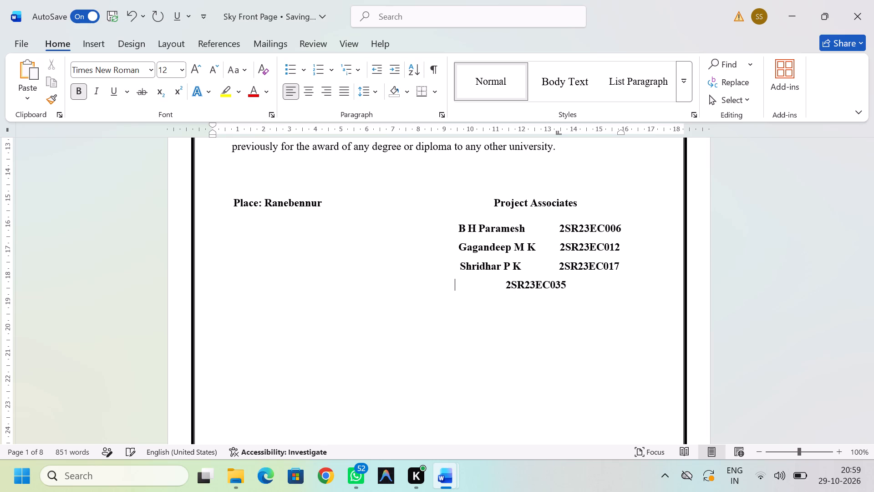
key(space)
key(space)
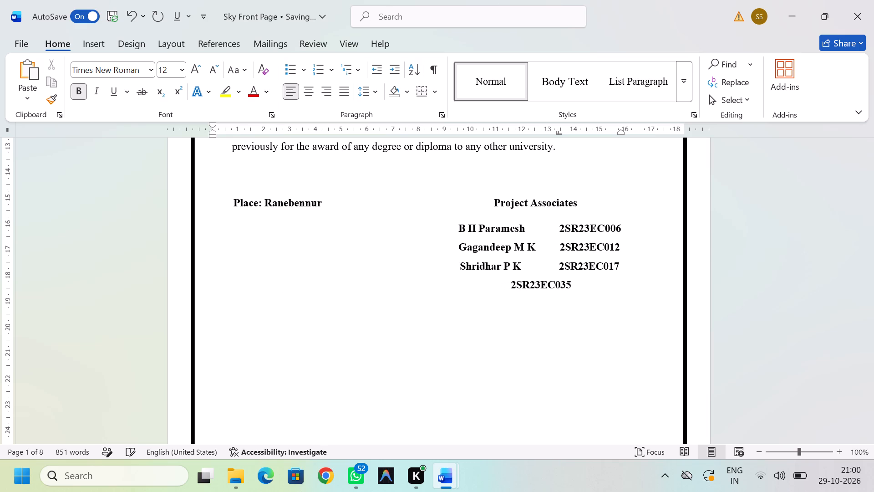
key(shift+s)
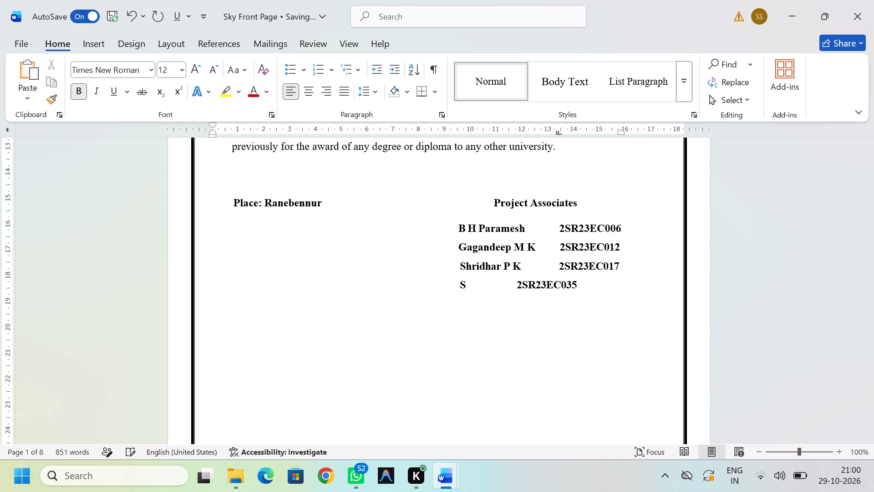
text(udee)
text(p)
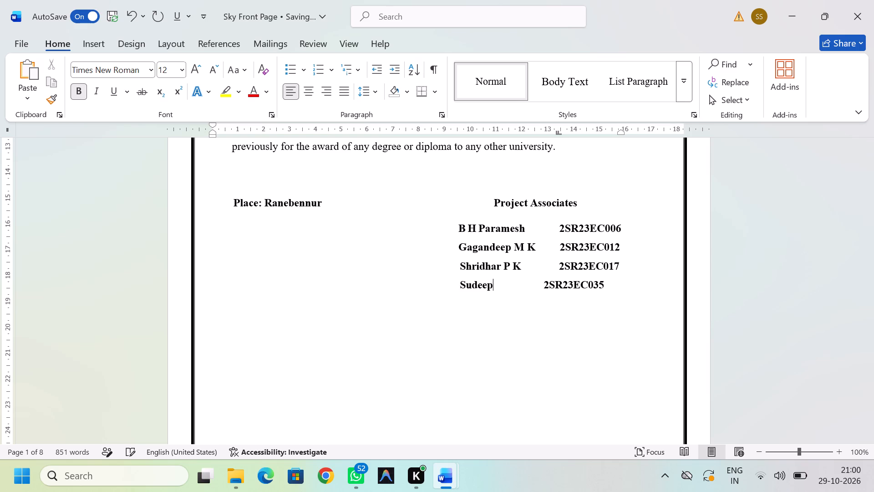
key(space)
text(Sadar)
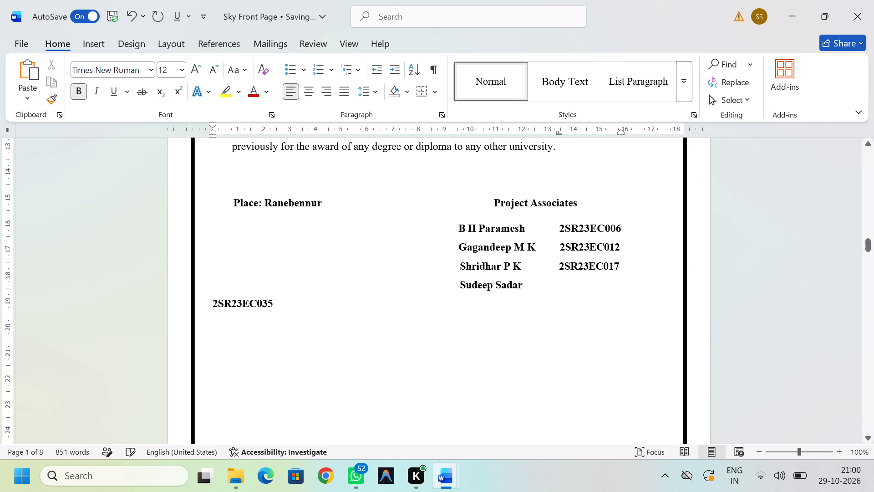
Remove one leading space before the fourth and third students' names under Project Associates to refine their alignment.
click(457, 281)
key(Right)
key(BackSpace)
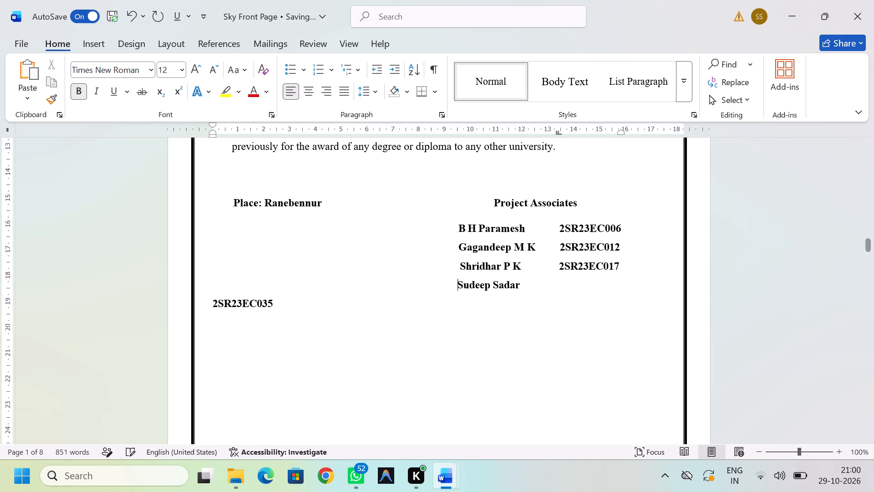
key(Up)
key(Right)
key(BackSpace)
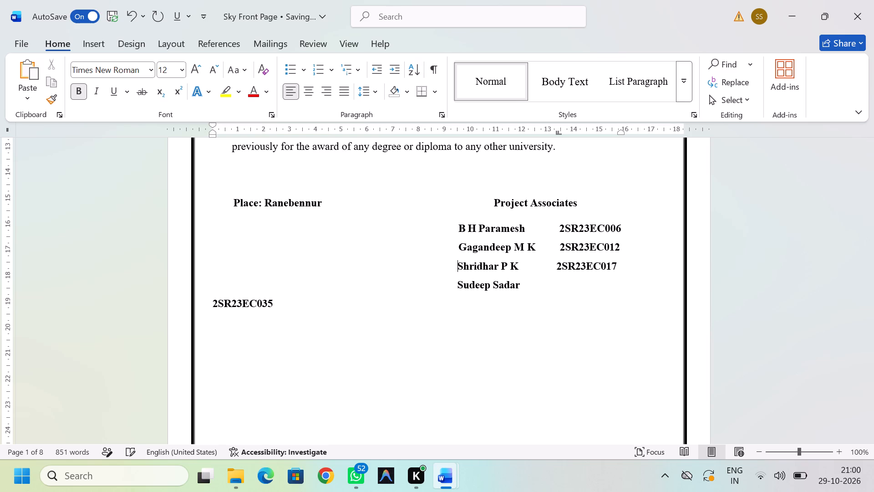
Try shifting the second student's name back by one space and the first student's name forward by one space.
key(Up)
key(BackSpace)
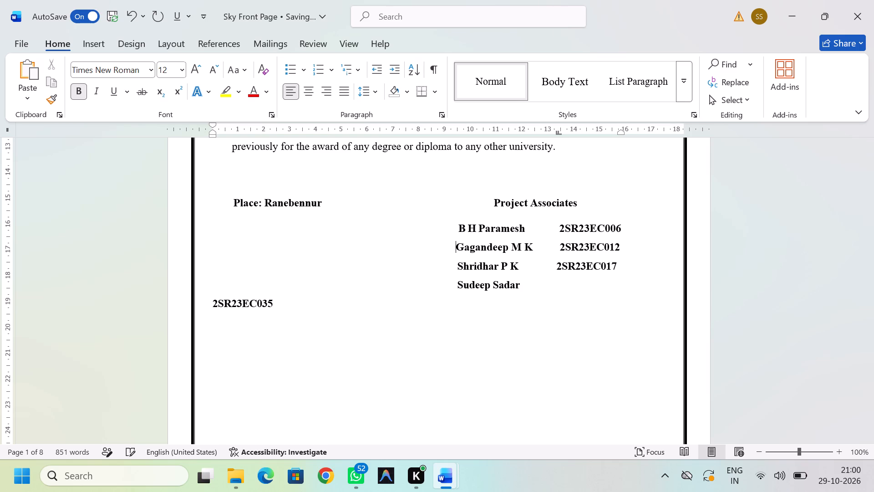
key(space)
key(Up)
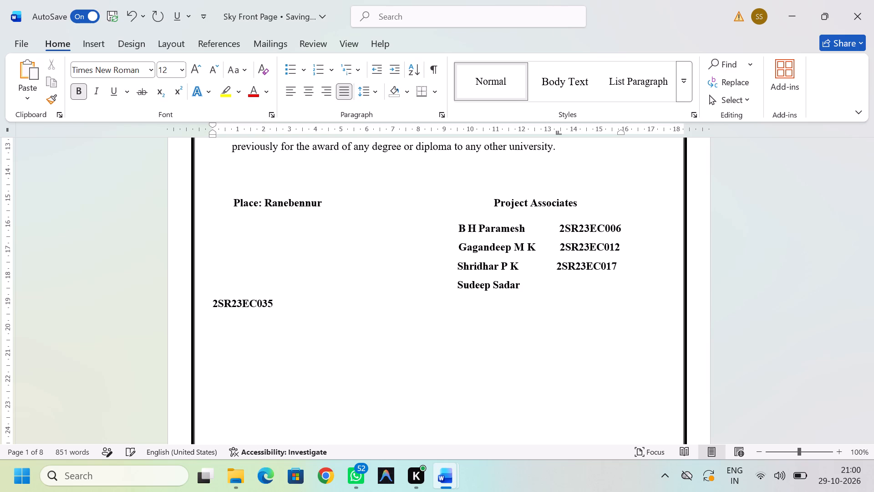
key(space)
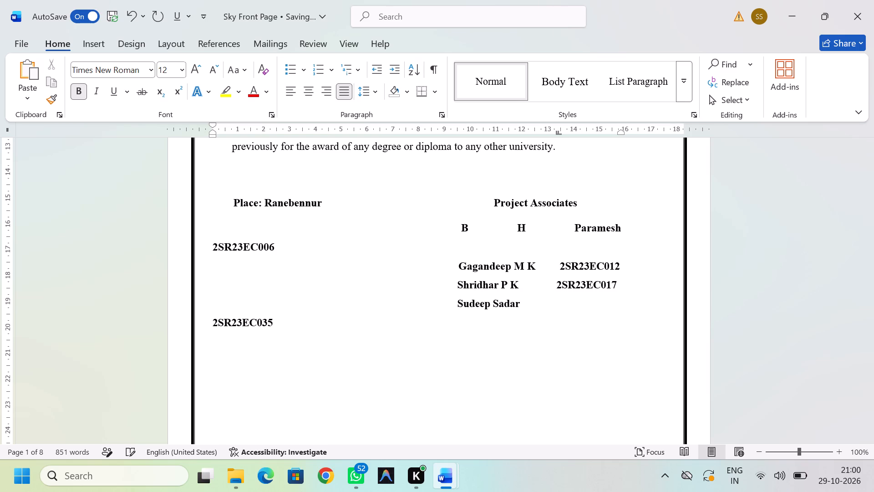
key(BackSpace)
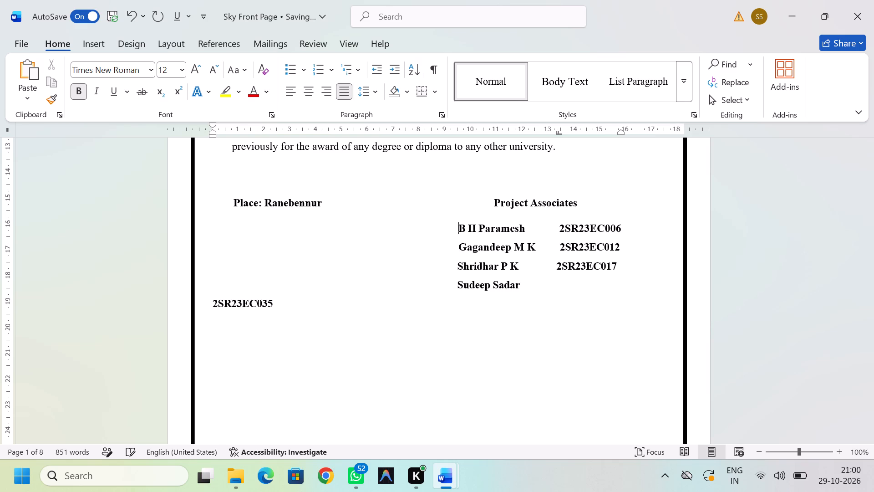
Delete the surplus spaces before the fourth student's registration number so it sits beside the name, in the registration number column.
click(206, 306)
key(BackSpace)
key(BackSpace)
key(BackSpace)
key(BackSpace)
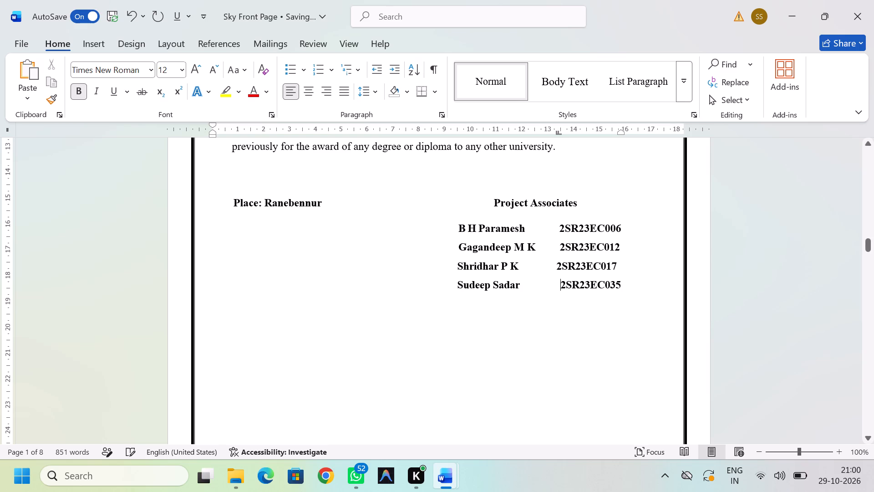
Add one space before the third student's registration number to line it up with the registration number column.
click(557, 267)
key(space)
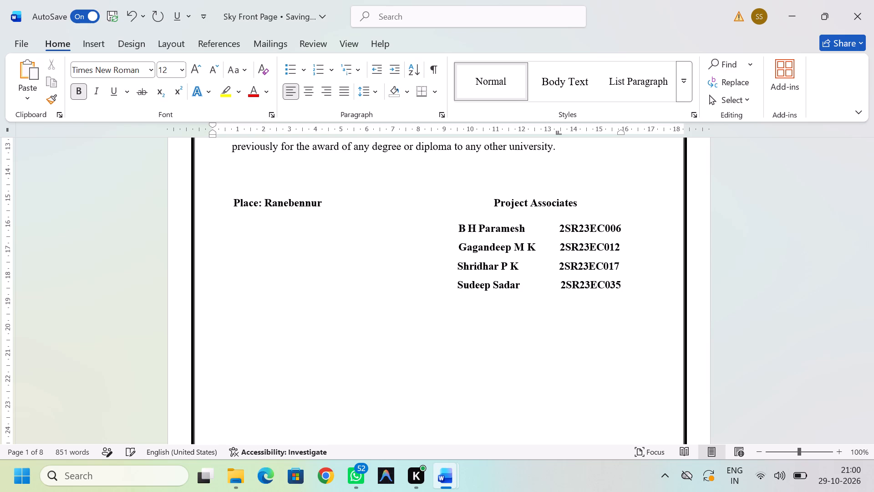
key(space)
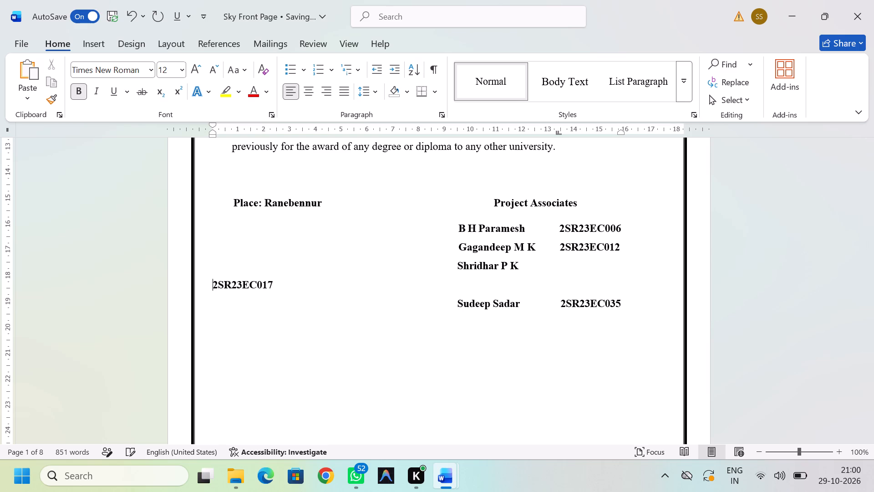
key(BackSpace)
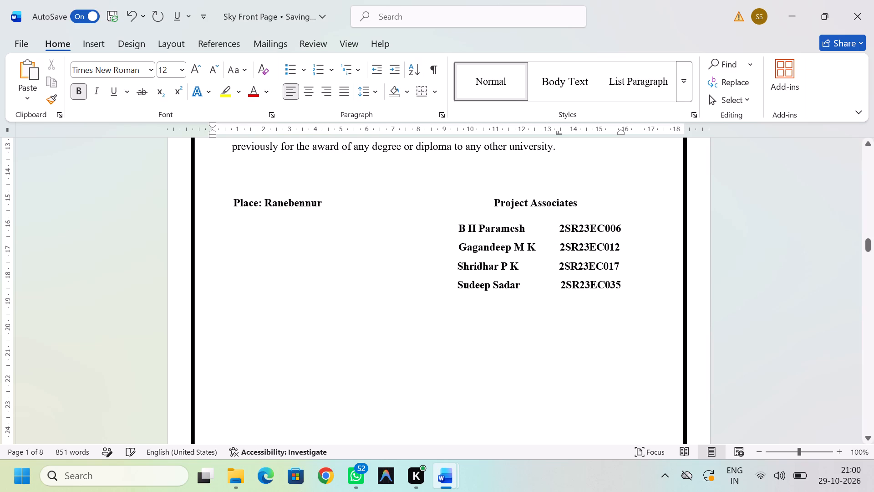
Correct the third student's registration number, changing its year part to 24 and the first digit of its serial part to 4.
click(608, 267)
key(BackSpace)
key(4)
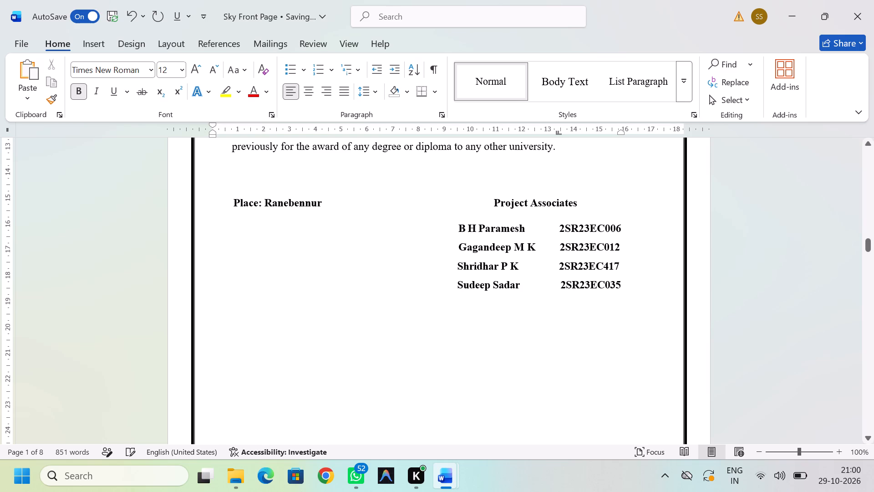
click(587, 267)
key(BackSpace)
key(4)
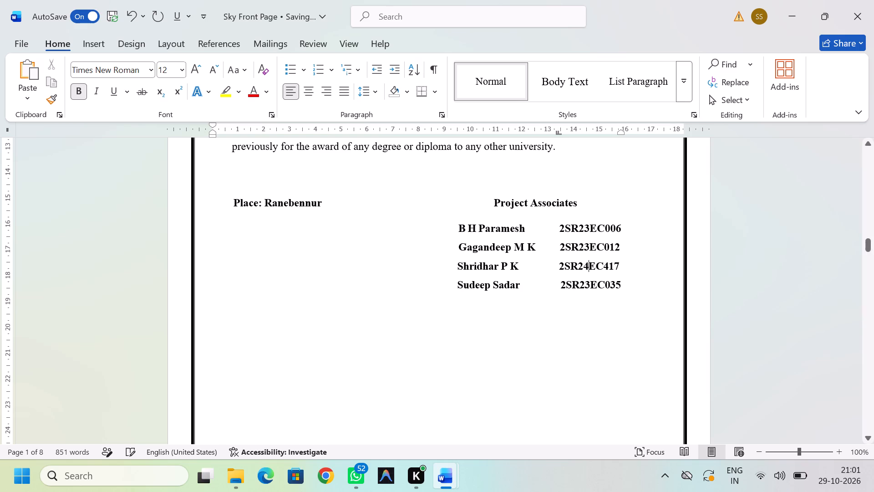
Correct the second student's registration number, changing its year part to 24 and entering the student's correct three-digit serial part.
click(587, 249)
key(BackSpace)
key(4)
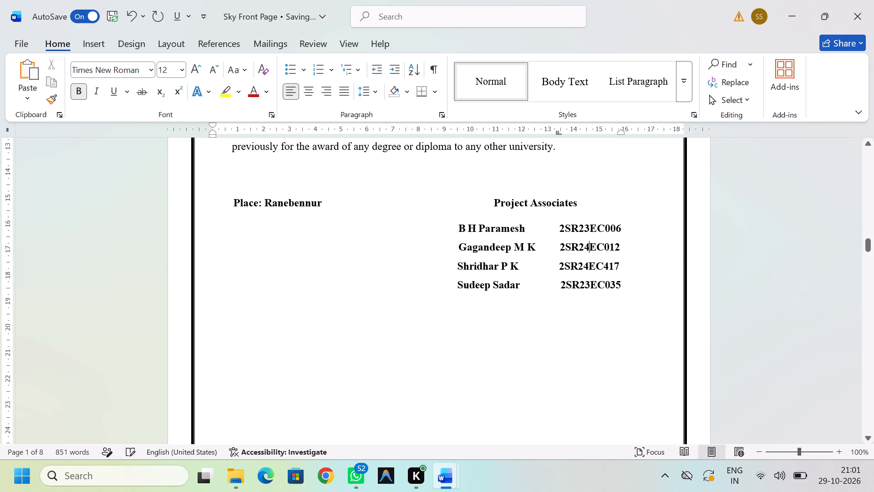
click(609, 250)
key(BackSpace)
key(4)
key(Right)
key(Right)
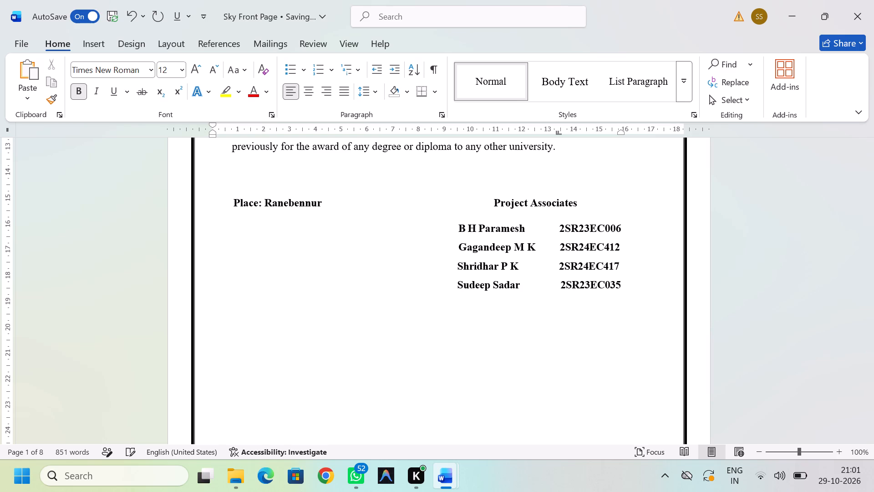
key(BackSpace)
key(BackSpace)
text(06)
Correct the fourth student's registration number, entering the student's correct three-digit serial part and changing its year part to 24.
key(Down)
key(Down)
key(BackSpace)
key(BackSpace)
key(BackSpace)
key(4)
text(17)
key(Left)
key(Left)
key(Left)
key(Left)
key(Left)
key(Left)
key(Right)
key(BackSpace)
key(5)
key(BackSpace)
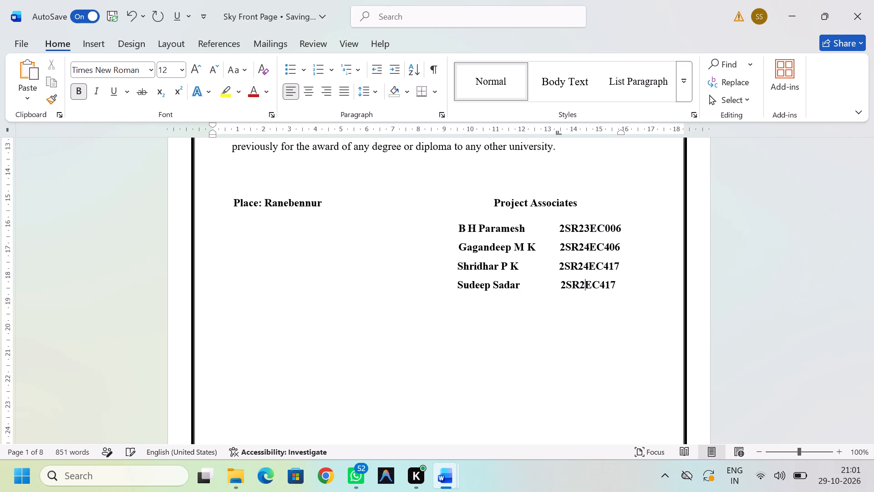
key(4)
Change the last digit of the third student's registration number to 5.
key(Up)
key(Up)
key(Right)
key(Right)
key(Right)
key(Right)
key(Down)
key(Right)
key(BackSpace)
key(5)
Add one space before the third student's name and remove the excess spacing before the registration number, keeping both on one line.
scroll(609, 245, down, 1)
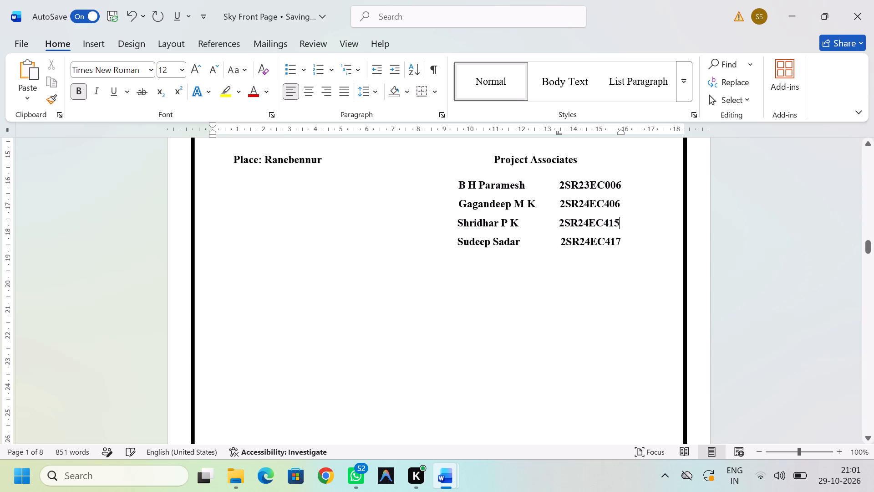
click(457, 223)
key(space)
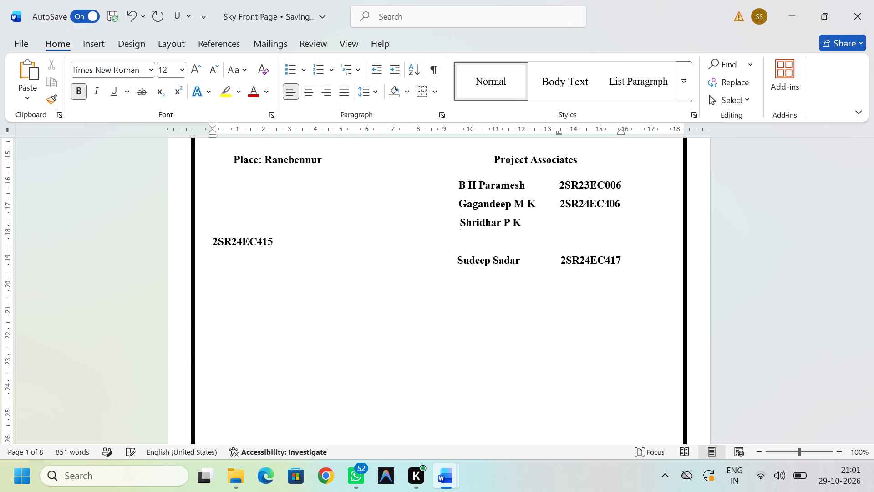
click(546, 221)
key(BackSpace)
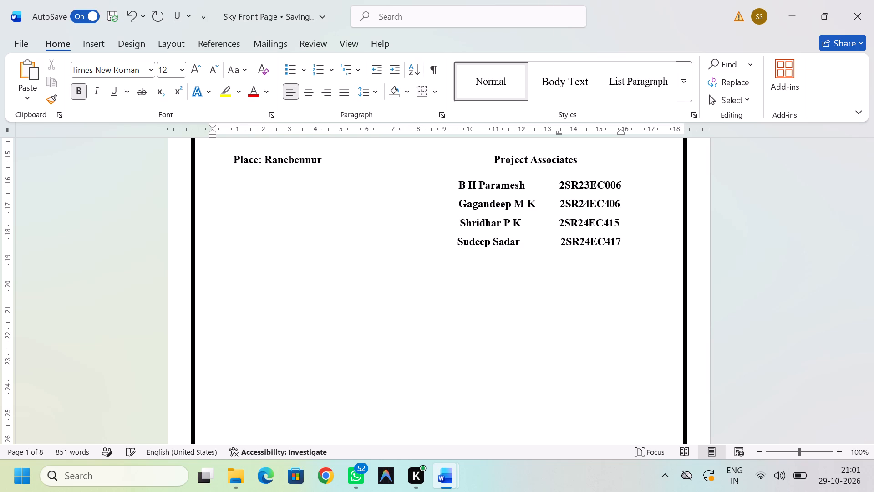
Delete one space before the fourth student's registration number and add one before the name to line it up with the third student's name.
key(Down)
key(BackSpace)
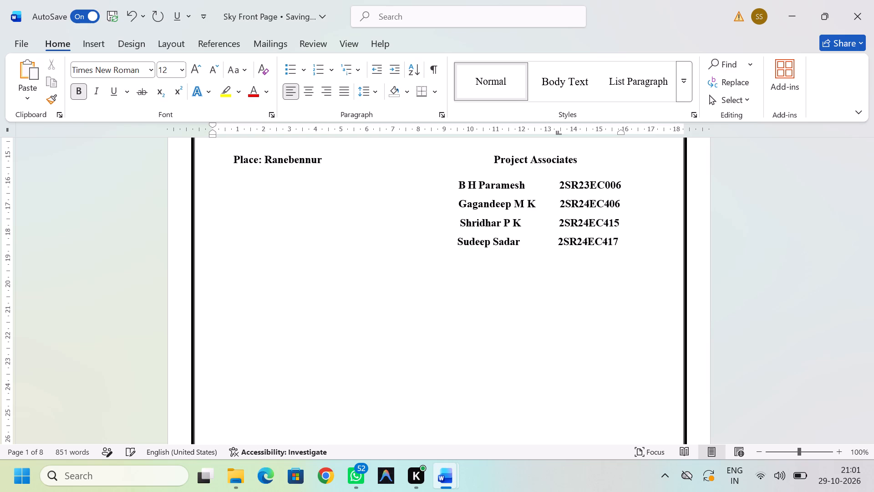
key(Left)
key(Left)
key(Left)
key(Left)
key(Left)
key(Left)
key(Left)
key(Left)
key(Left)
key(Left)
key(Left)
key(Left)
key(Left)
key(Left)
key(Left)
key(Left)
key(Left)
key(Left)
key(Left)
key(Left)
key(Left)
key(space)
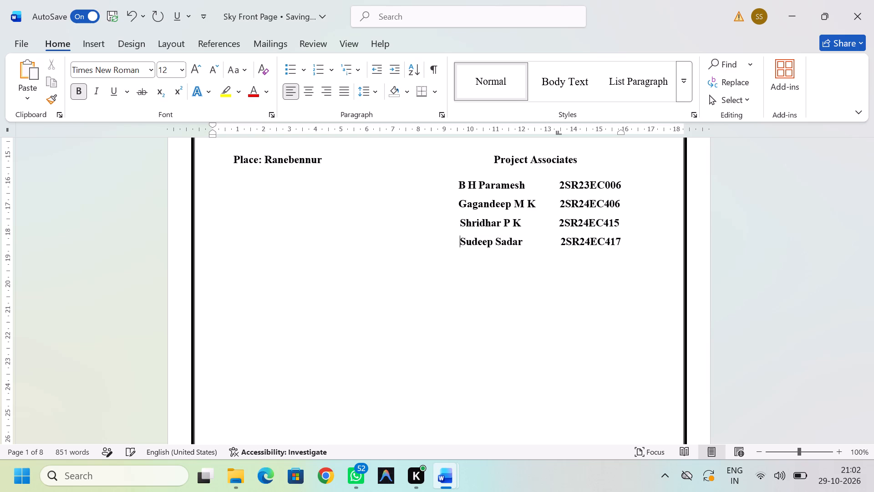
Delete one more space before the fourth student's registration number to bring it closer to the registration number column.
key(Right)
key(Right)
key(Right)
key(Right)
key(Right)
key(Right)
key(Right)
key(Right)
key(Right)
key(Right)
key(Right)
key(Right)
key(Right)
key(Right)
key(Right)
key(Right)
key(Right)
key(Right)
key(Right)
key(Right)
key(Right)
key(Right)
key(Right)
key(Right)
key(Right)
key(Right)
key(Right)
key(BackSpace)
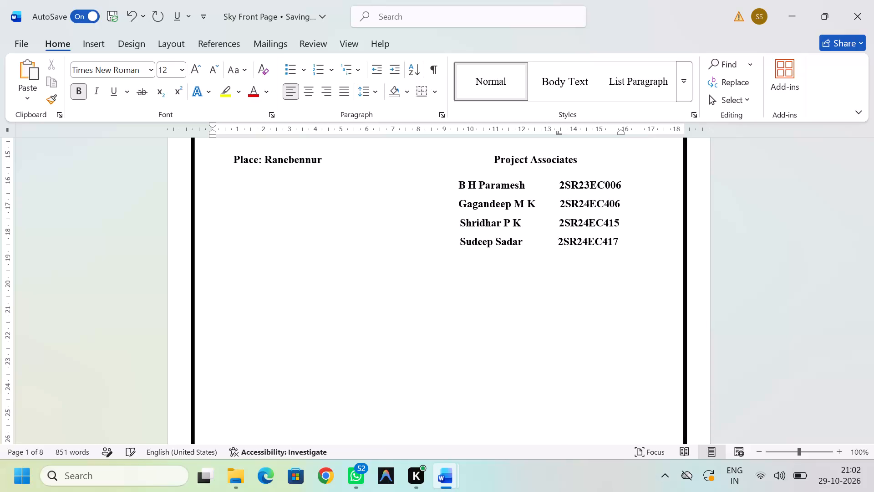
Delete four spacing characters before the first student's registration number to bring it closer to the name.
click(557, 185)
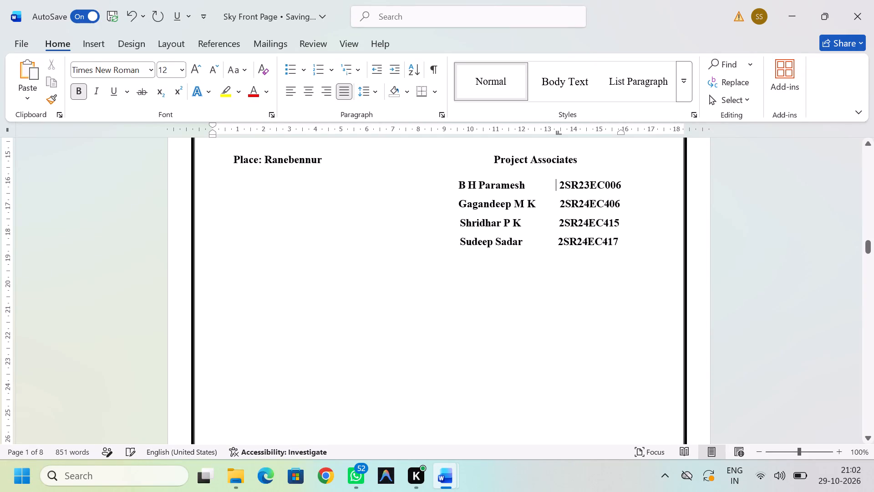
key(BackSpace)
key(BackSpace)
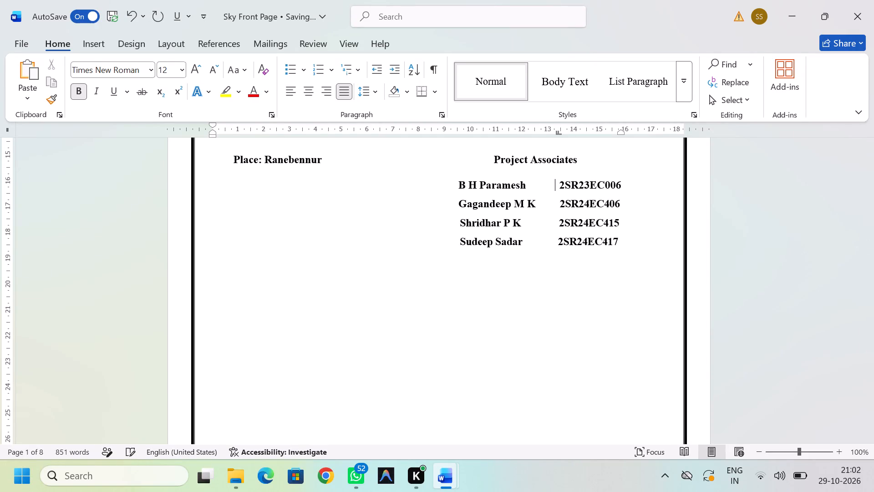
key(BackSpace)
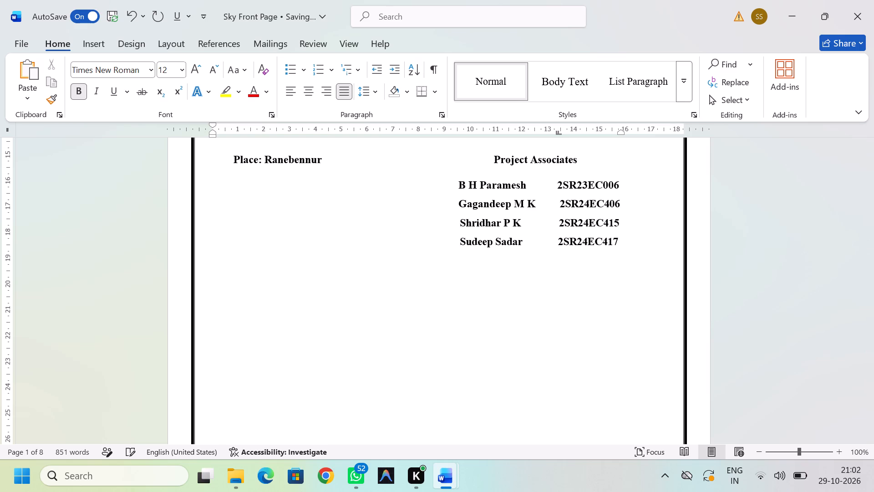
key(BackSpace)
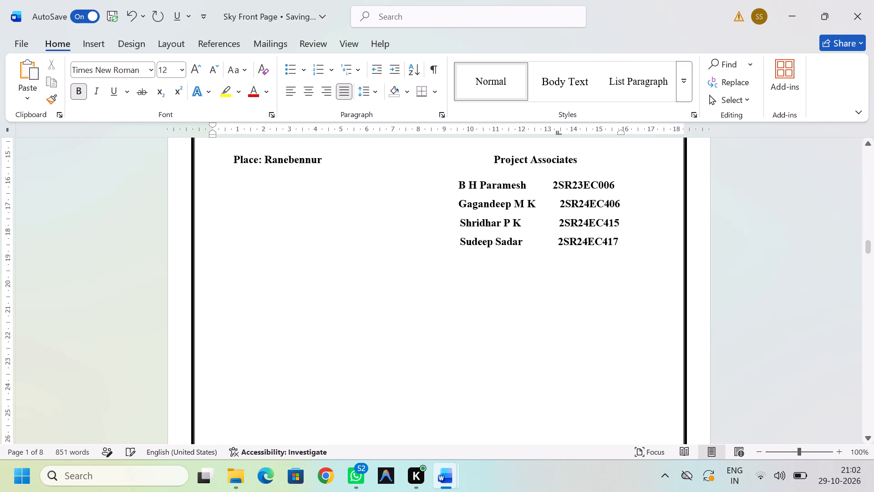
Add one space before the first student's name to line it up with the names below.
click(456, 182)
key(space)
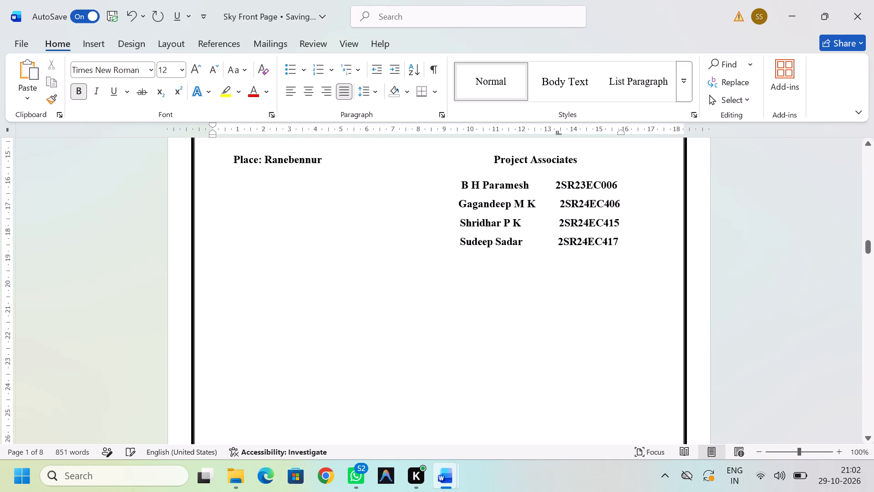
key(BackSpace)
key(Right)
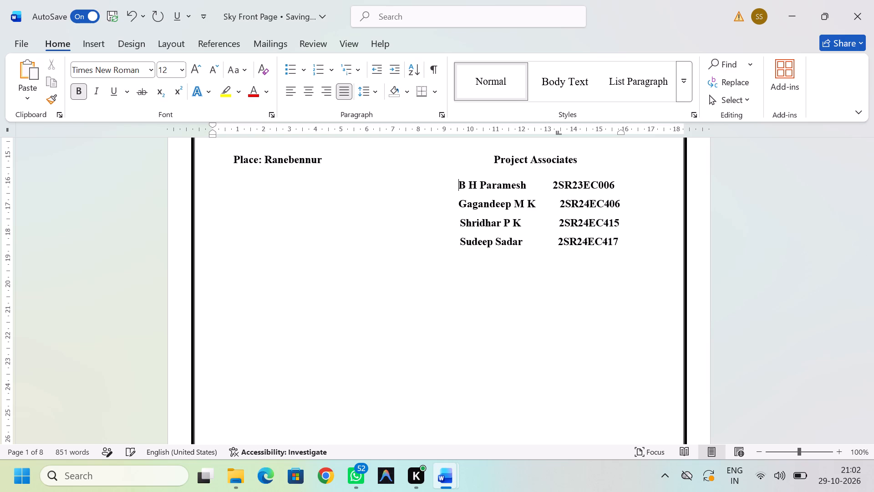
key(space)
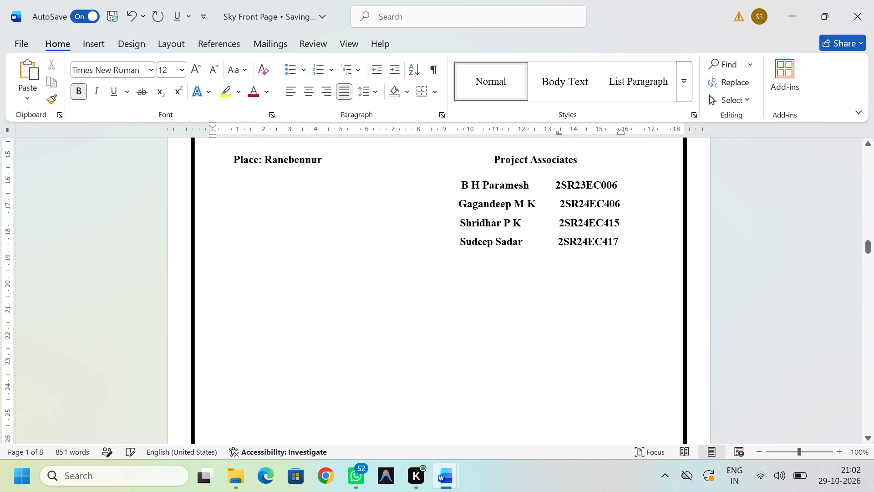
Replace the gap before the second student's registration number with seven spaces to line it up with the first student's number.
click(559, 205)
key(BackSpace)
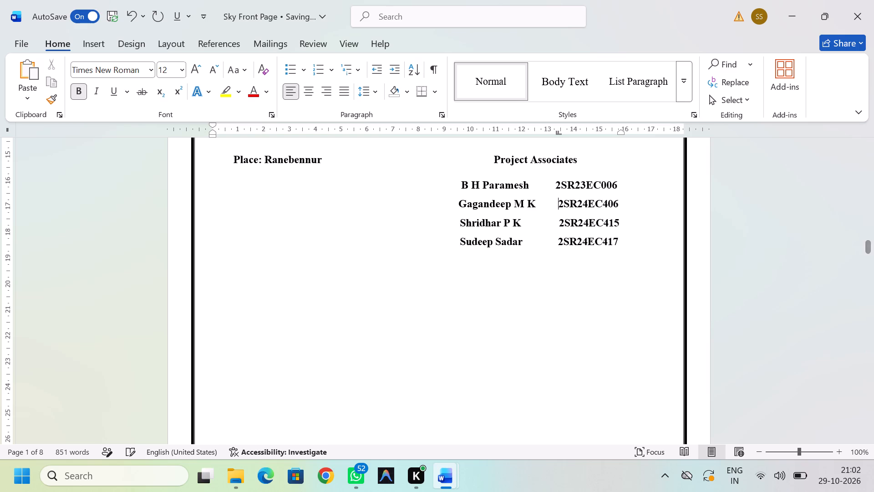
key(BackSpace)
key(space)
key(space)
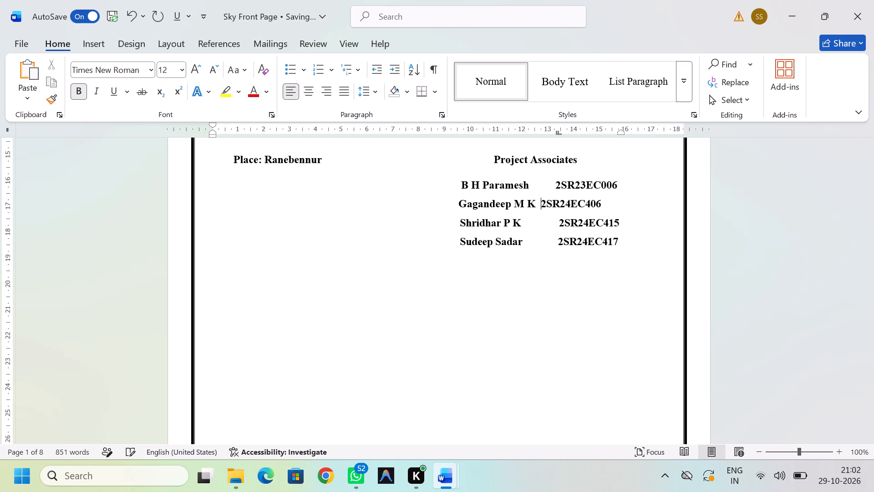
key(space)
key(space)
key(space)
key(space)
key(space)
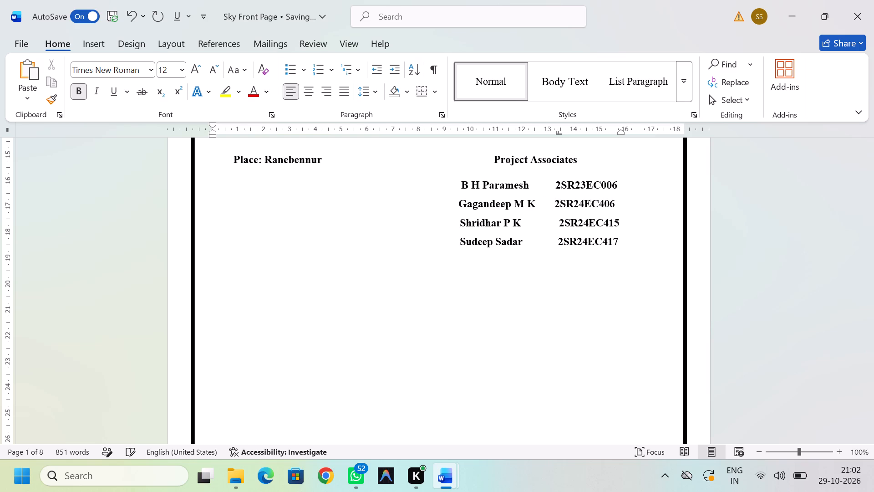
Delete one space before the third student's registration number to line it up with the numbers above.
key(Down)
key(Right)
key(Right)
key(BackSpace)
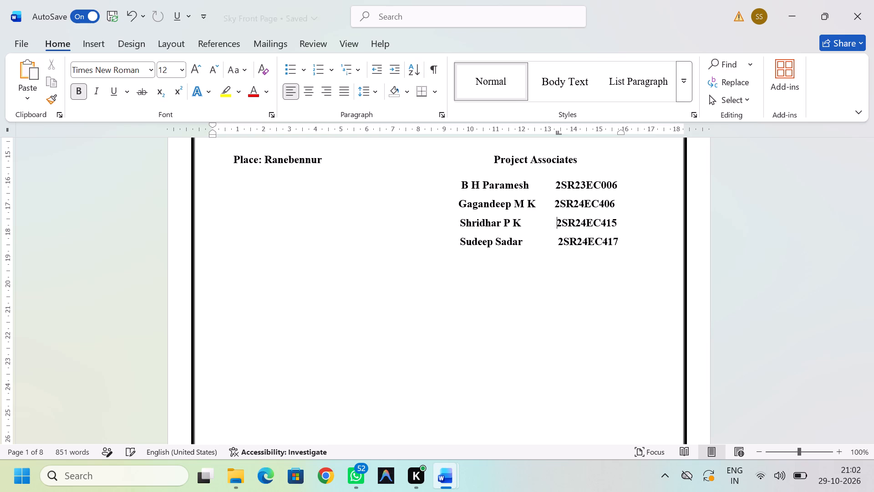
Delete one more space before the third student's registration number and two before the fourth's to align the Project Associates number column.
key(BackSpace)
key(Down)
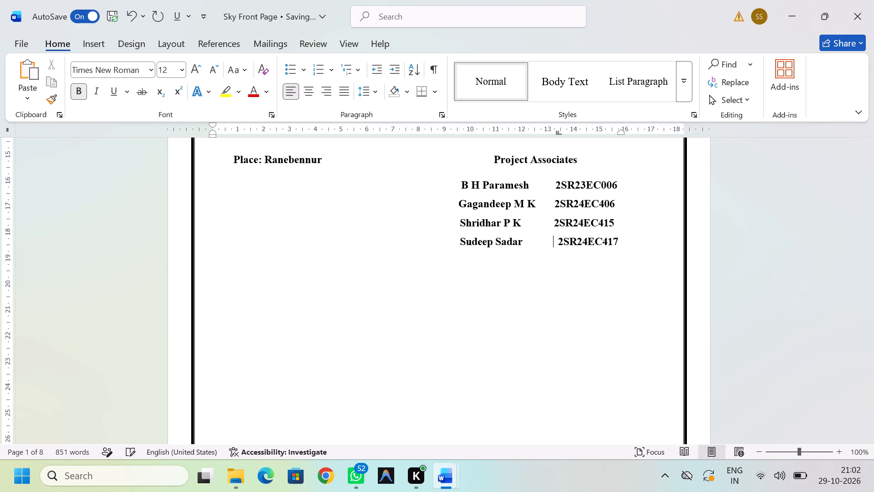
key(Right)
key(Right)
key(BackSpace)
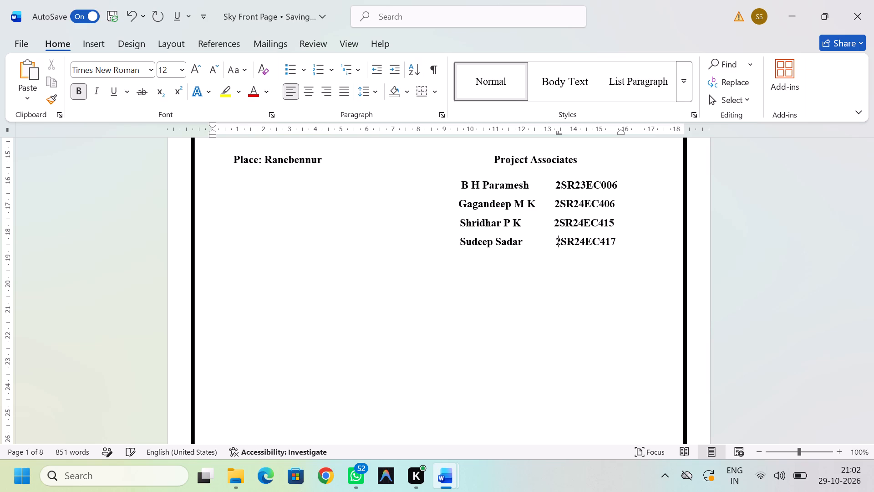
key(BackSpace)
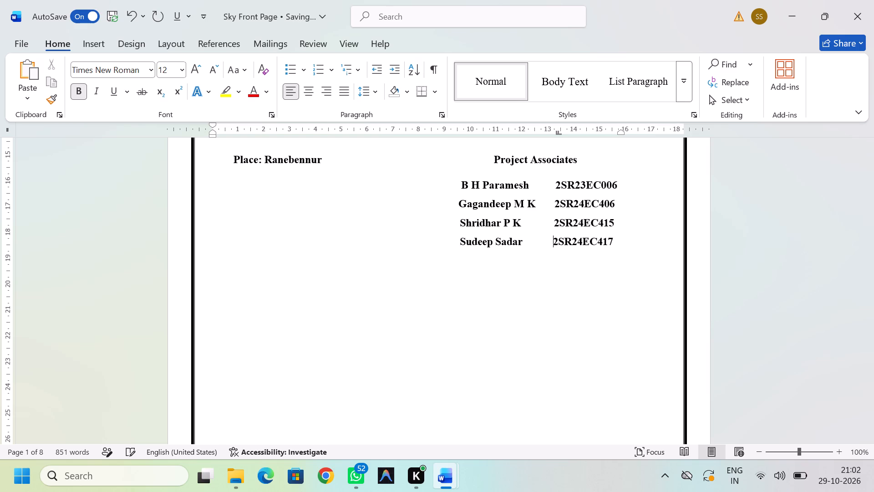
click(576, 283)
Review the Acknowledgement and Abstract pages of the Sky Front Page document.
scroll(576, 283, down, 2)
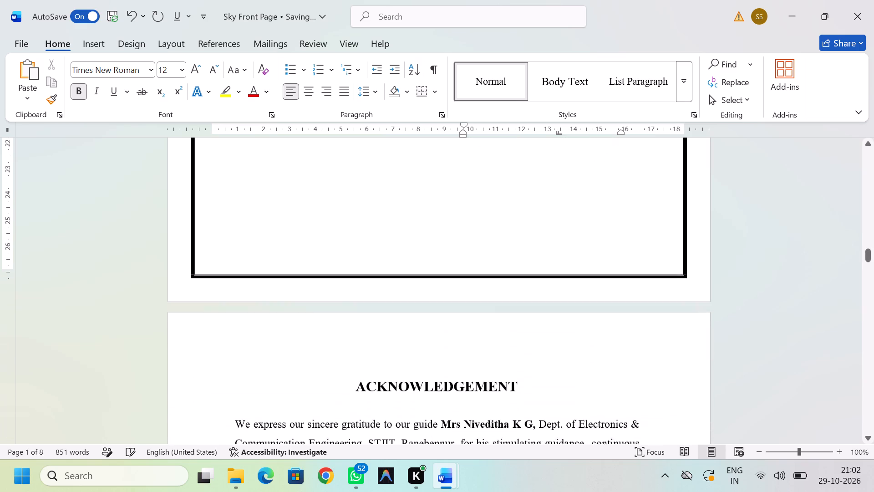
scroll(576, 283, down, 3)
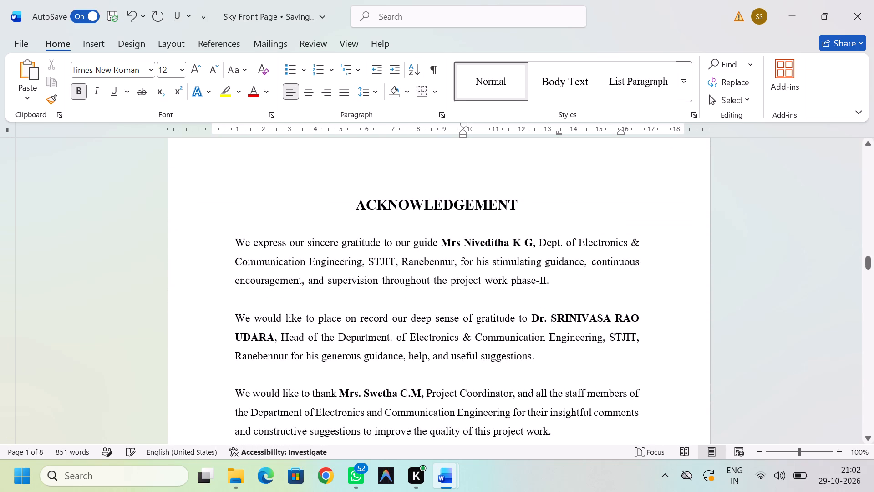
scroll(576, 283, down, 1)
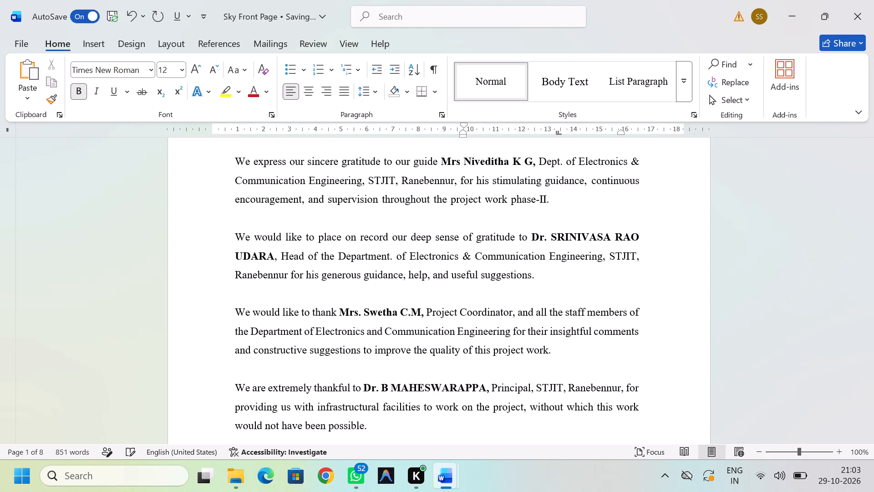
scroll(576, 283, down, 1)
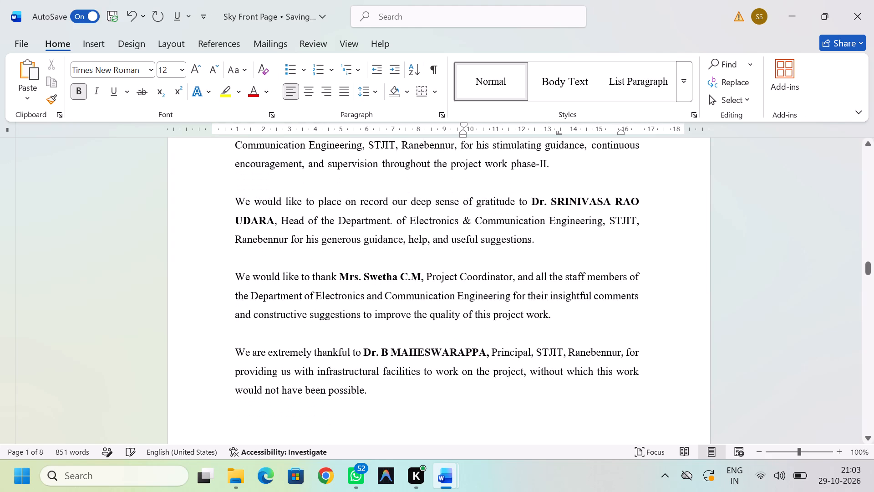
scroll(576, 283, down, 3)
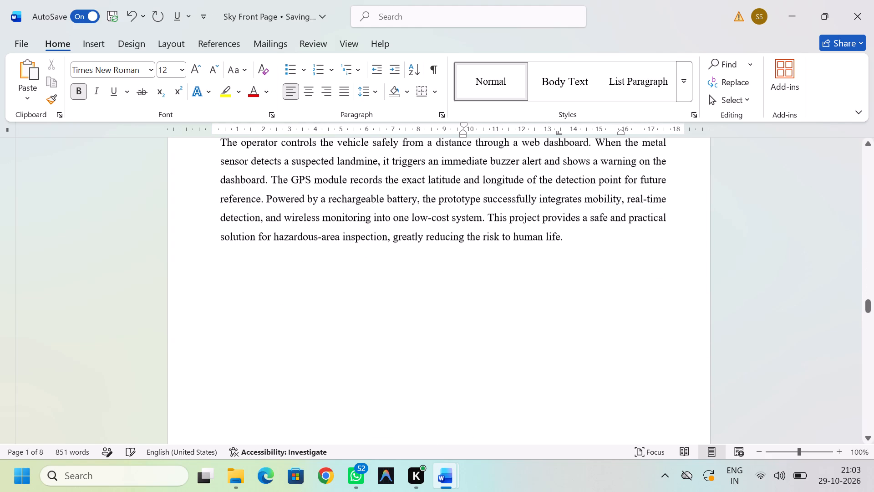
scroll(576, 283, up, 1)
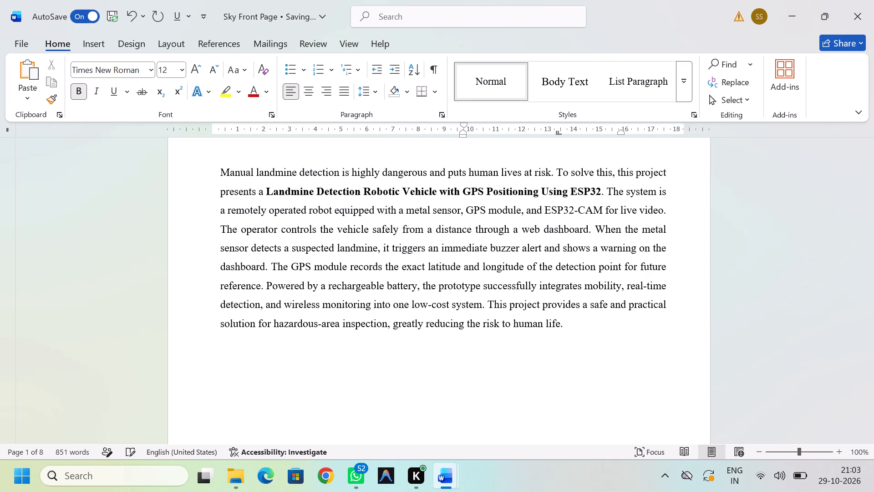
scroll(576, 283, up, 1)
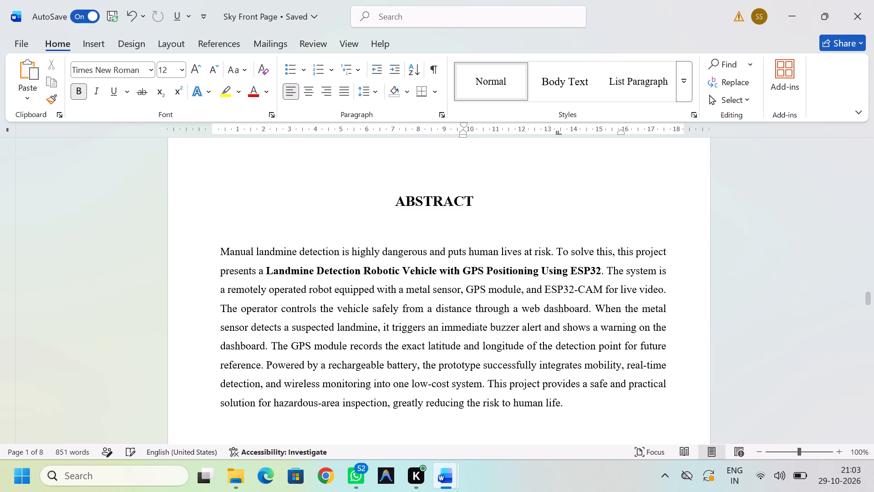
Switch to the "1)front sheets ddddd" document and examine its title, Certificate, Declaration and Abstract pages for comparison.
click(440, 481)
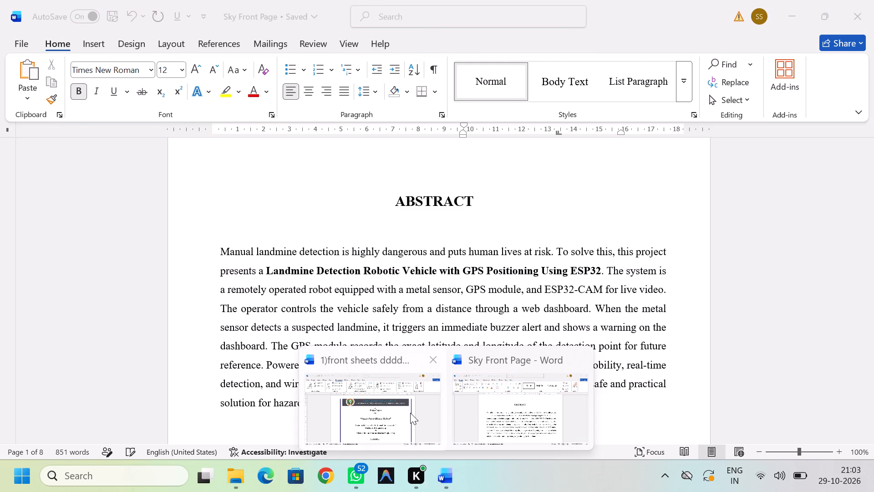
click(410, 413)
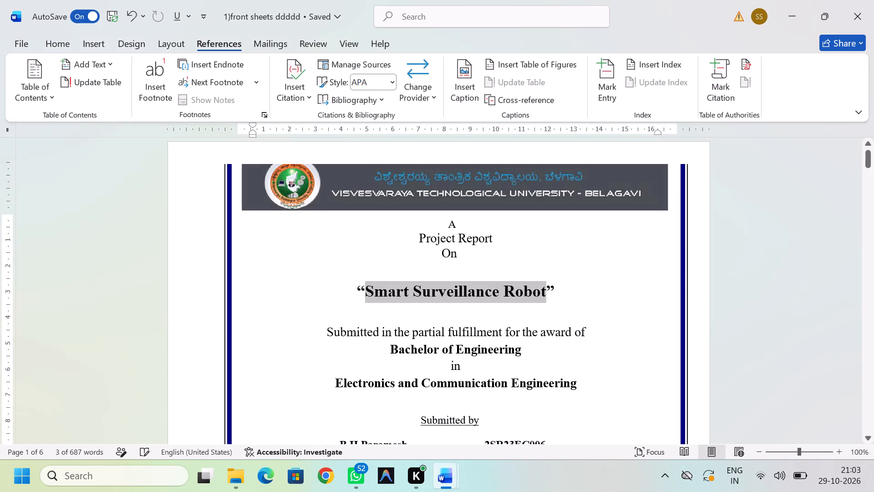
scroll(410, 413, down, 8)
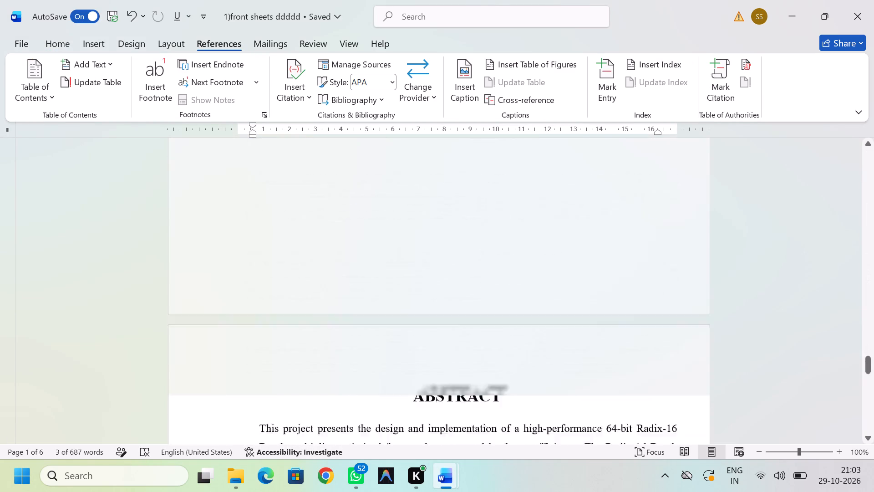
scroll(410, 413, up, 1)
scroll(410, 413, down, 2)
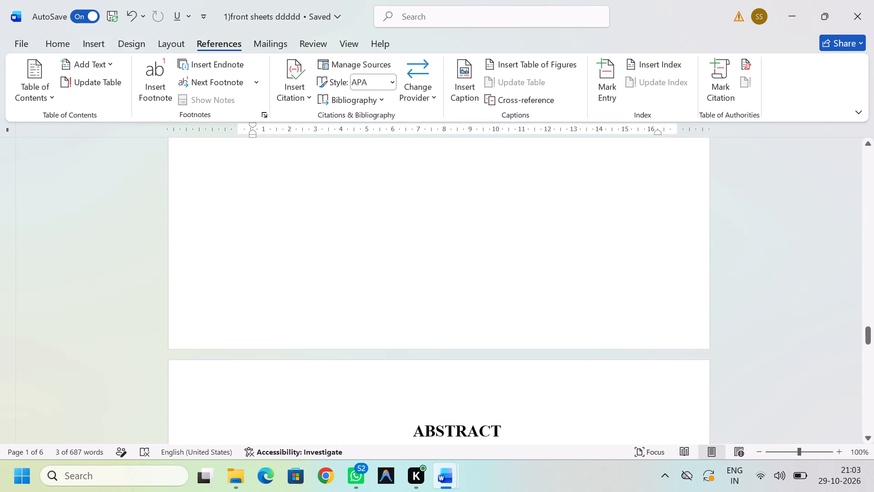
scroll(410, 413, down, 2)
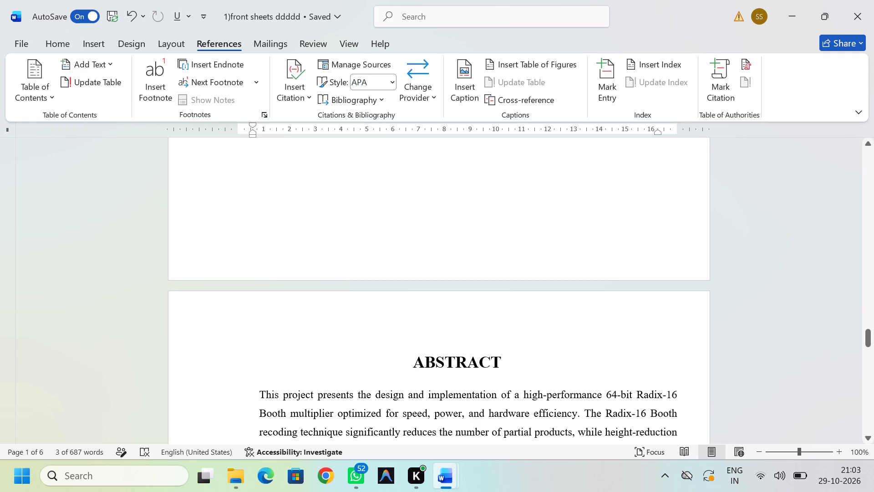
scroll(410, 413, down, 1)
scroll(410, 413, up, 7)
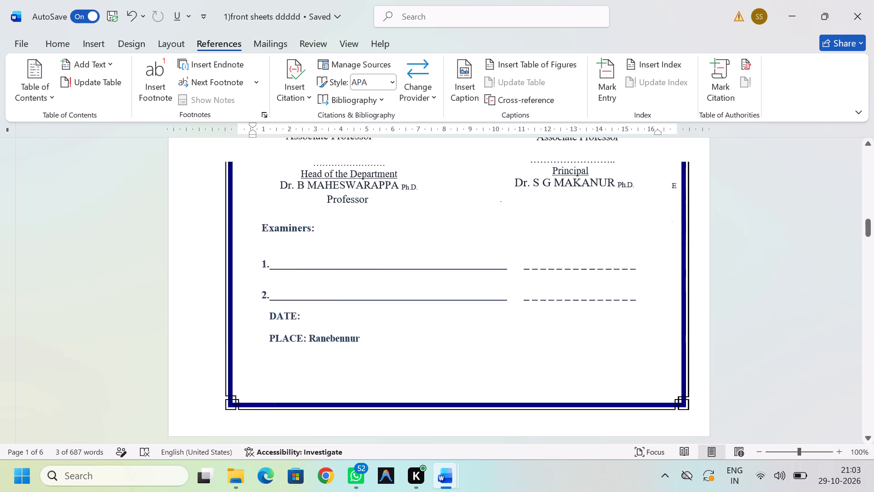
scroll(410, 413, up, 4)
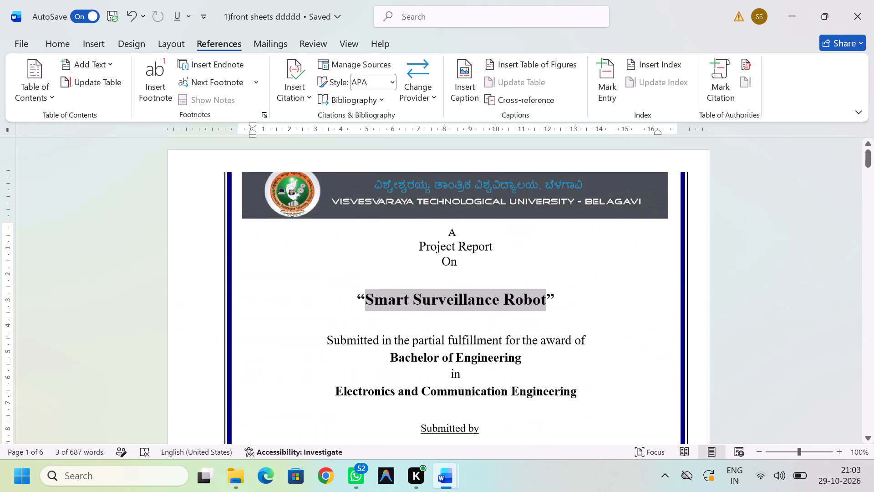
scroll(410, 413, down, 3)
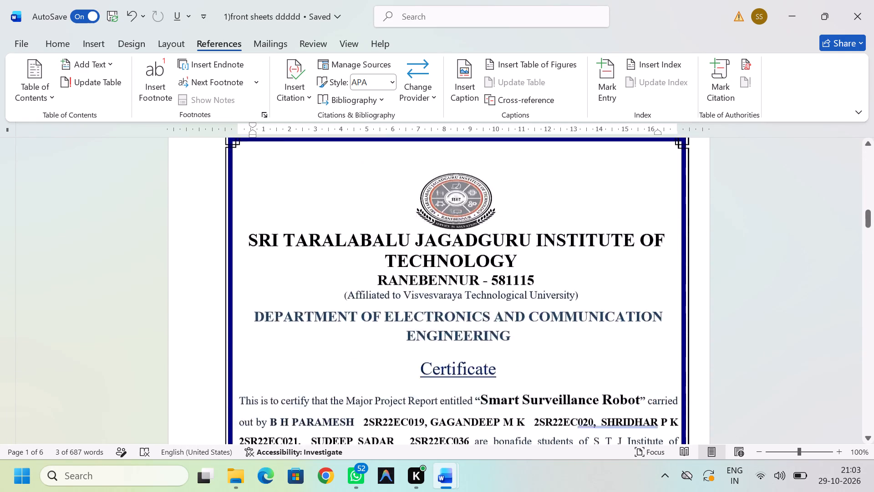
scroll(410, 413, down, 3)
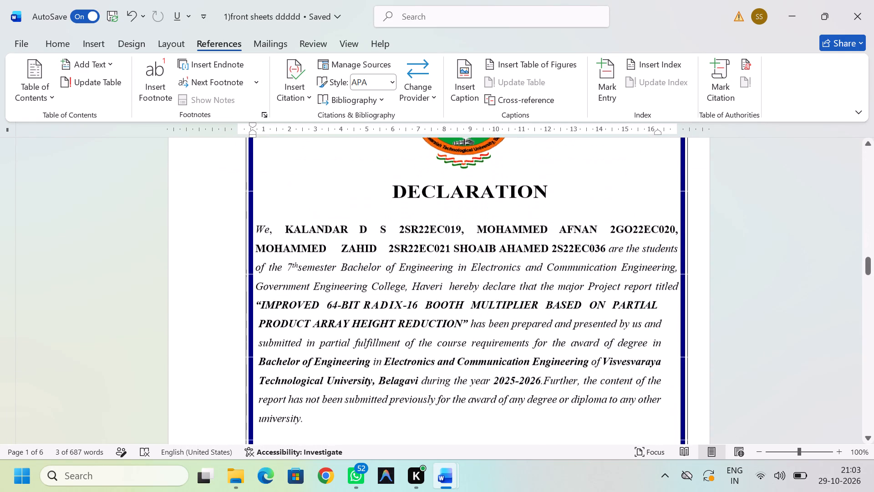
scroll(410, 413, down, 3)
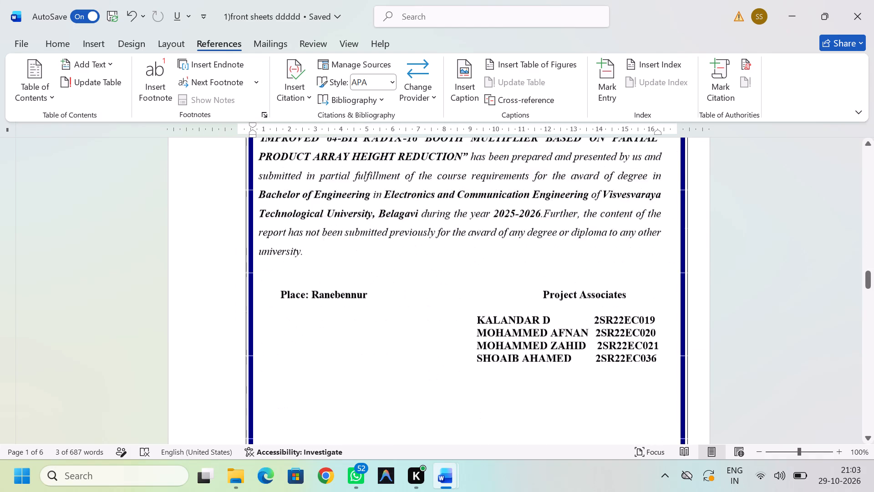
scroll(410, 413, down, 3)
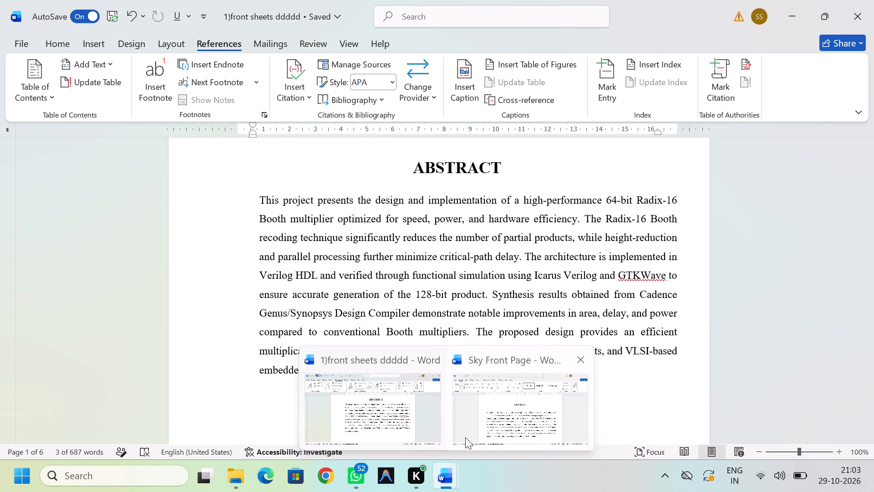
Return to the Sky Front Page document and review its abstract, table of contents and list of figures.
click(466, 432)
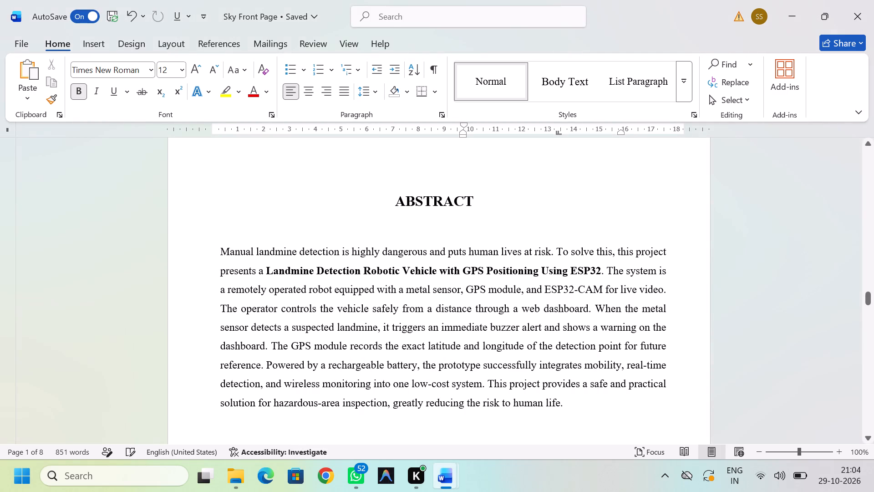
scroll(489, 389, down, 1)
ctrl+scroll(489, 389, up, 1)
scroll(489, 389, down, 2)
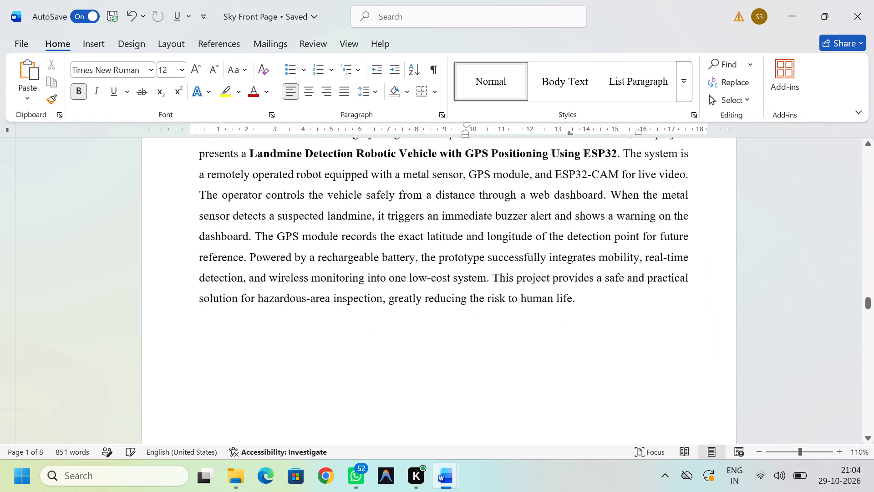
scroll(489, 389, down, 2)
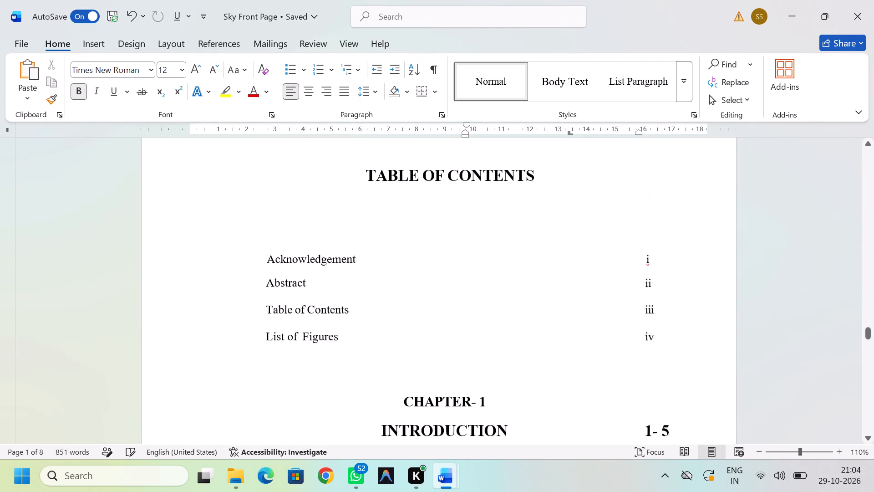
ctrl+scroll(489, 389, down, 5)
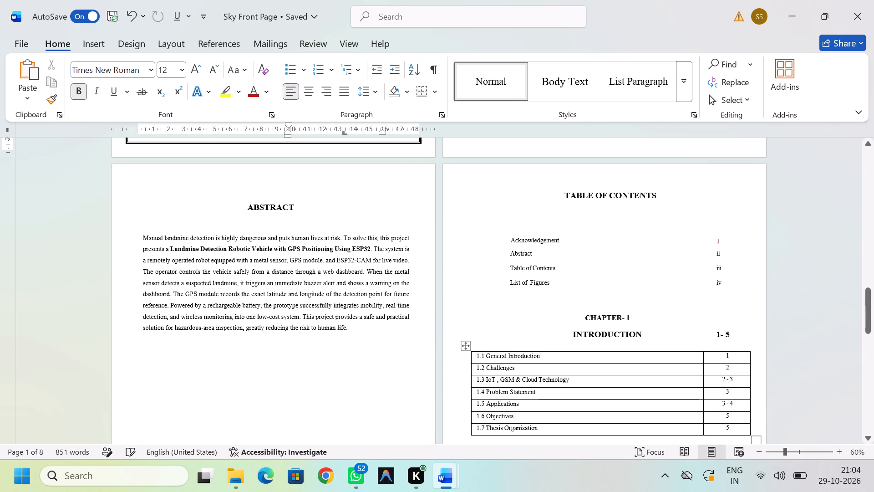
scroll(489, 389, down, 1)
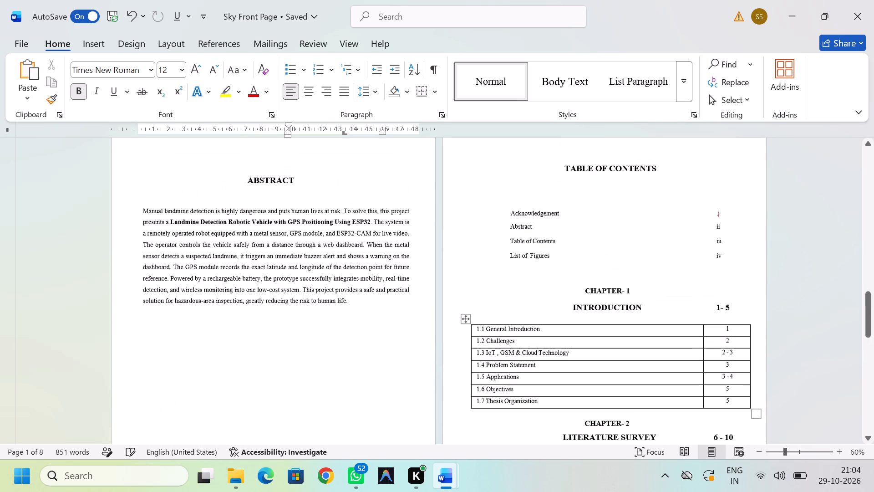
scroll(489, 389, down, 2)
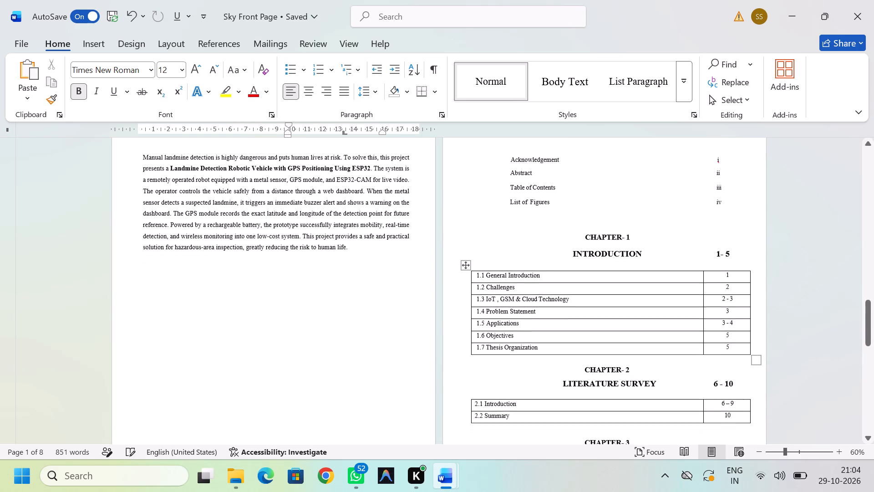
scroll(489, 389, down, 3)
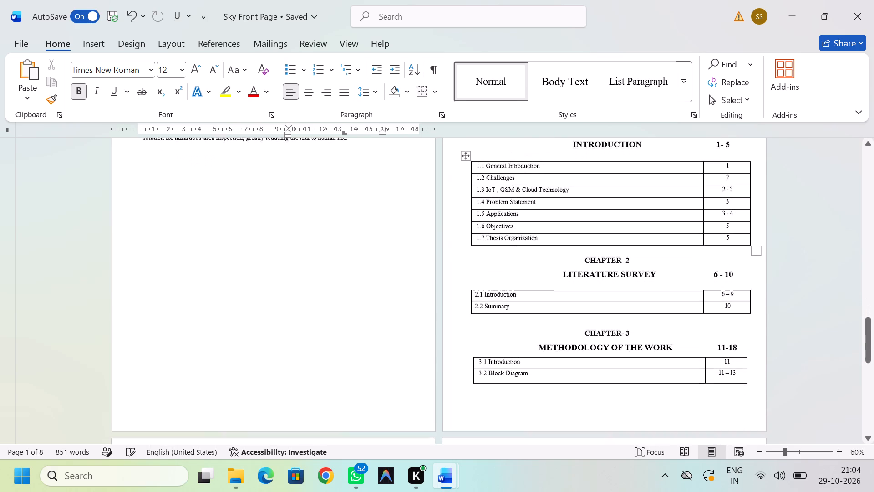
scroll(489, 389, down, 1)
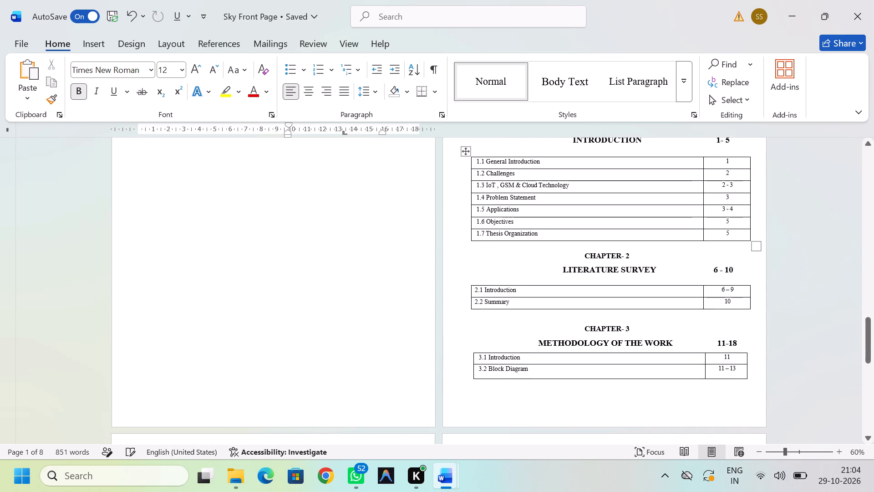
scroll(489, 389, down, 2)
scroll(489, 389, up, 1)
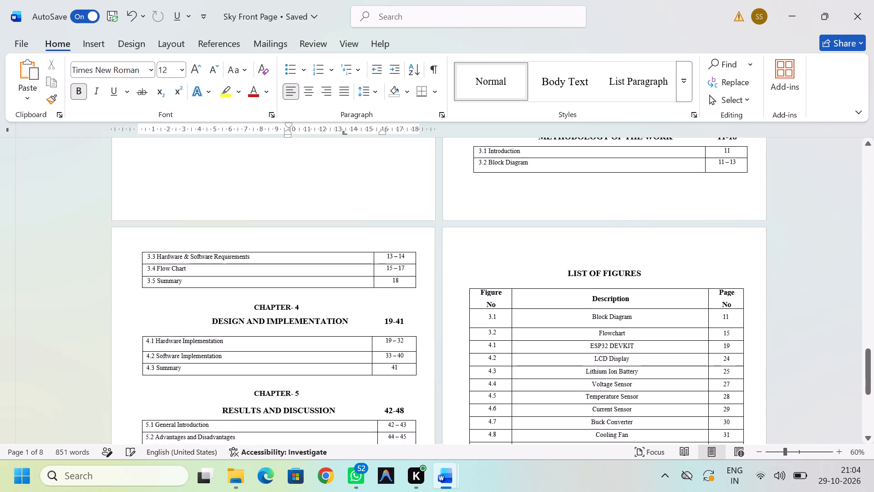
scroll(489, 389, up, 1)
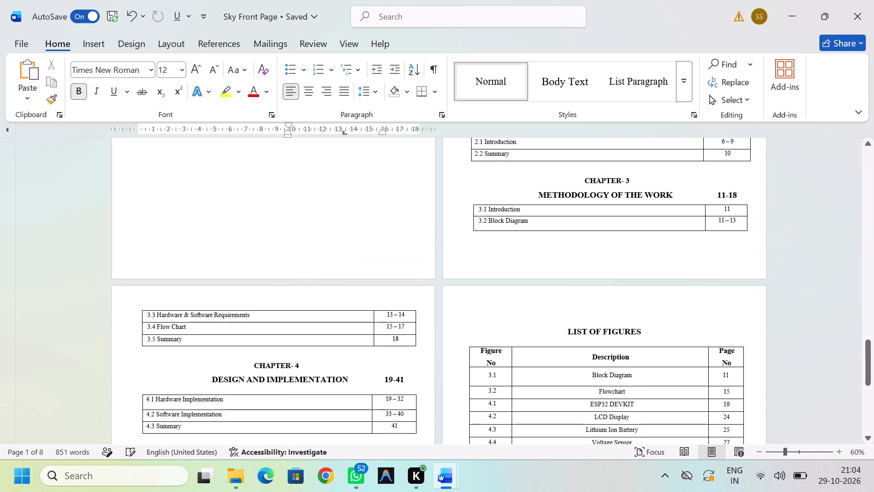
scroll(489, 389, down, 2)
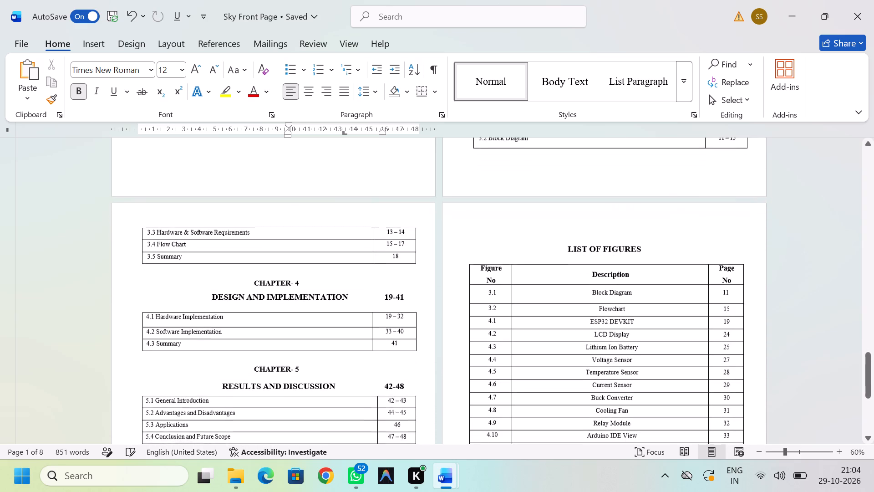
scroll(489, 389, down, 3)
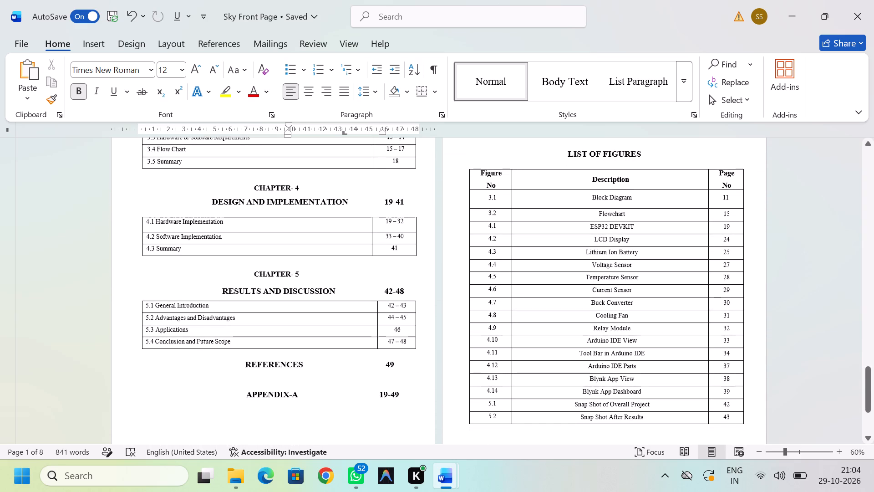
scroll(489, 389, down, 2)
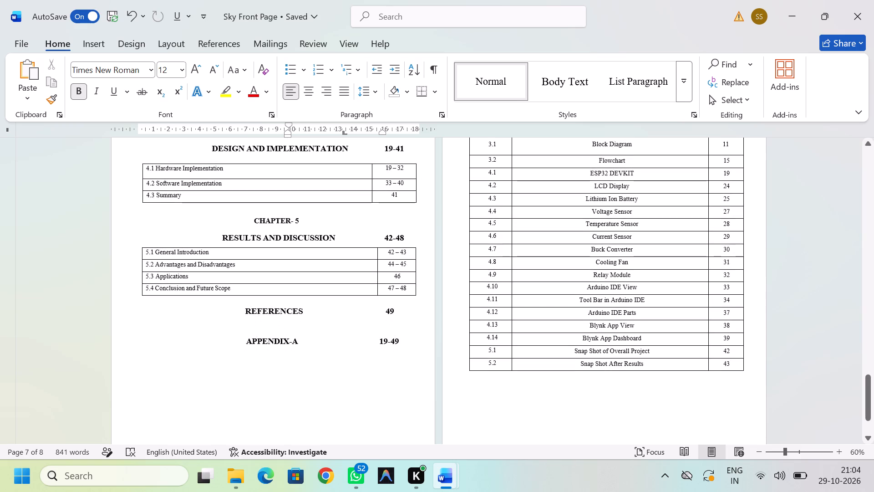
scroll(489, 389, down, 2)
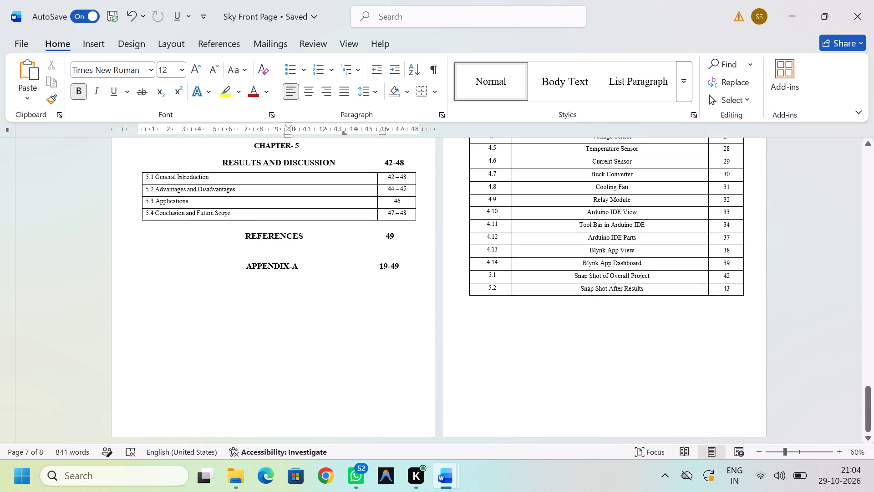
Examine the Chapter 5, References and Appendix-A contents entries and the list of figures more closely, ending back at the Abstract page.
ctrl+scroll(338, 361, up, 5)
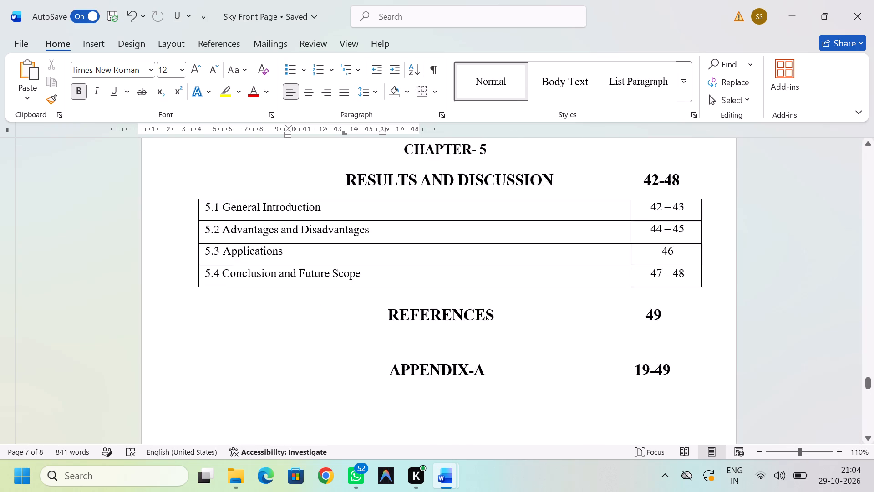
ctrl+scroll(338, 361, up, 6)
ctrl+scroll(338, 361, down, 3)
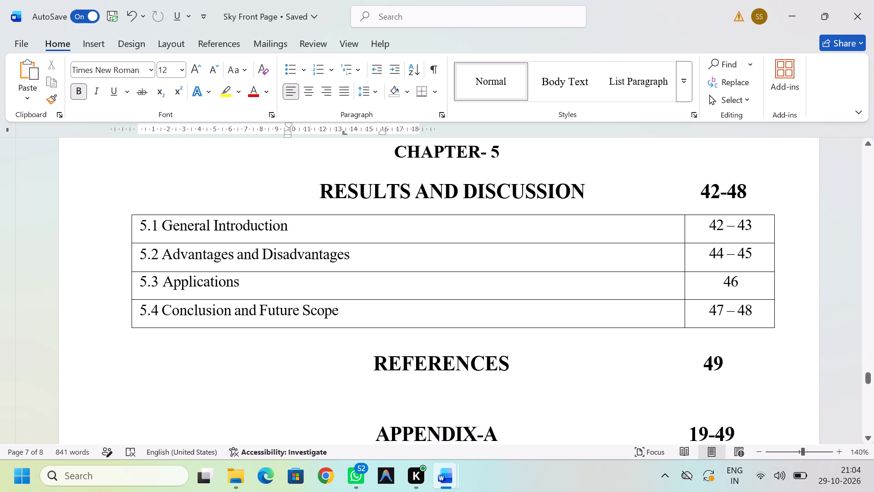
scroll(338, 361, down, 4)
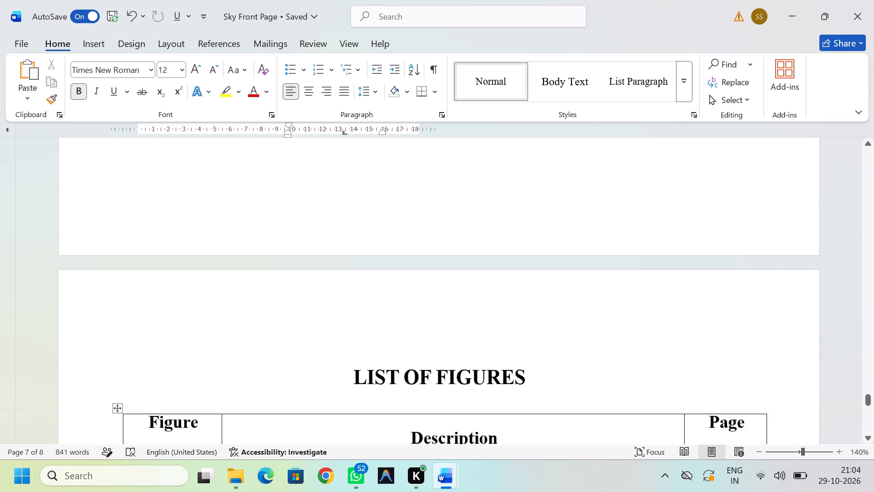
scroll(338, 361, down, 3)
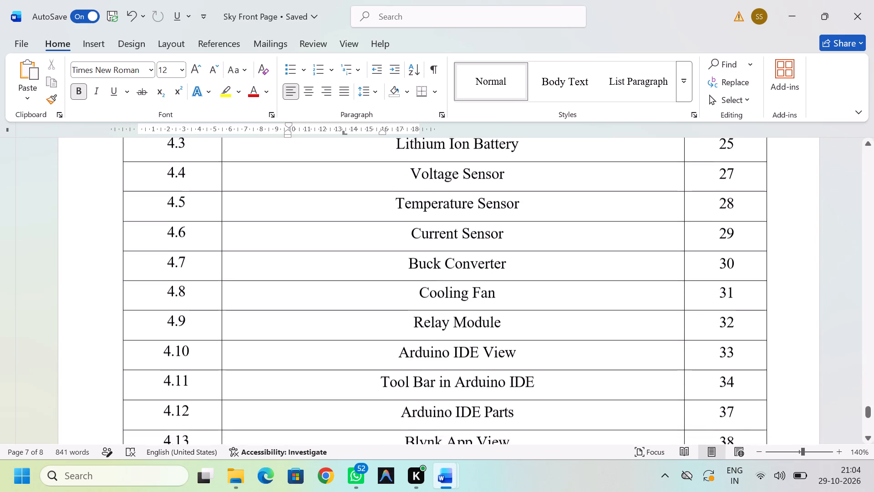
scroll(338, 361, down, 8)
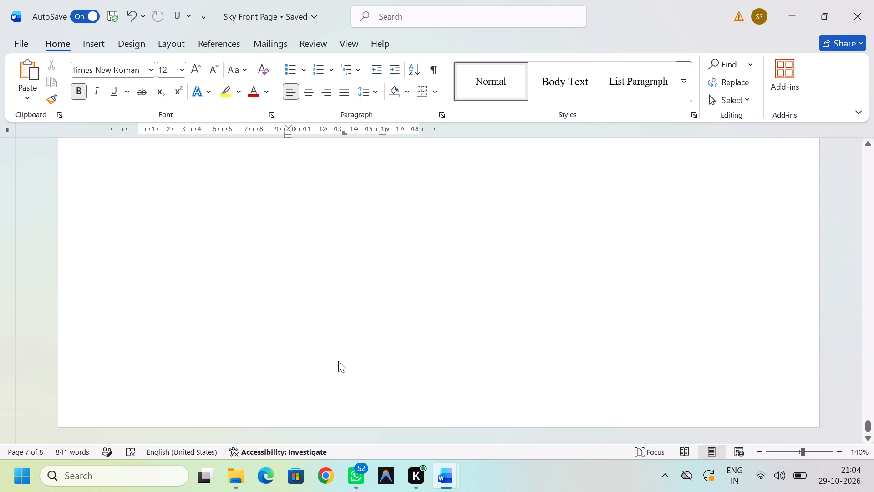
scroll(338, 361, up, 5)
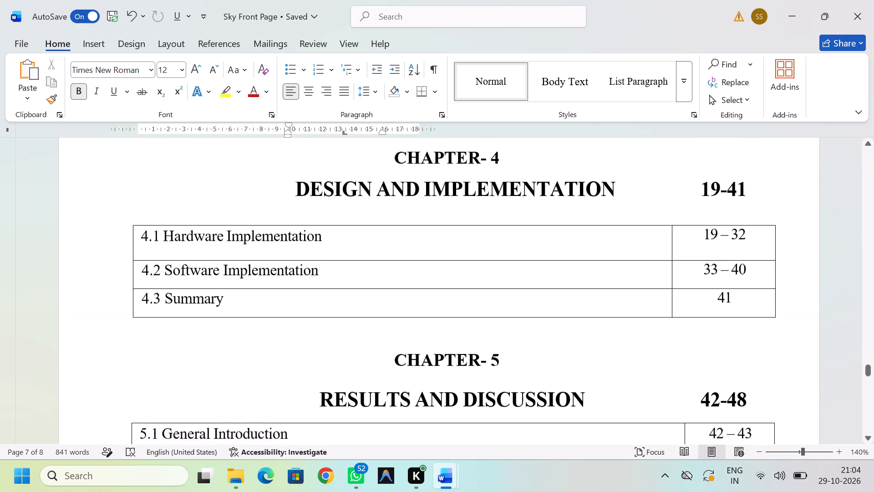
scroll(338, 361, up, 7)
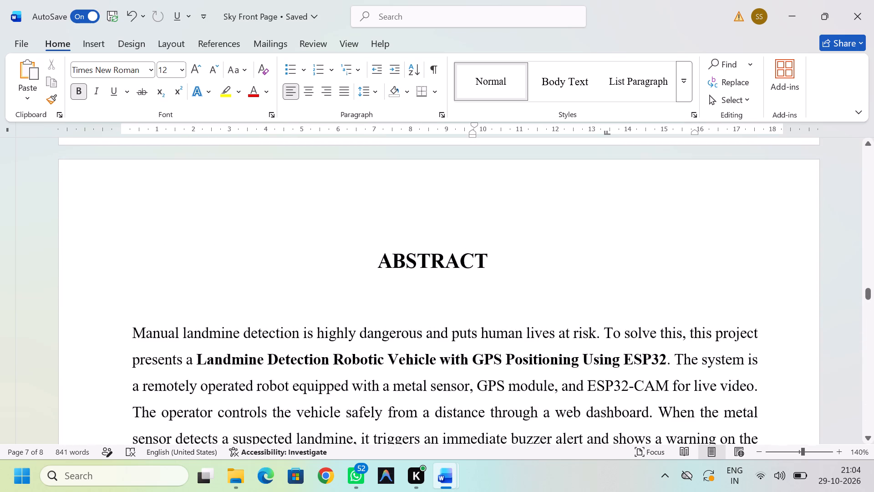
Review the table of contents from the Acknowledgement entry through Chapters 1 to 5, References and Appendix-A.
scroll(338, 361, down, 1)
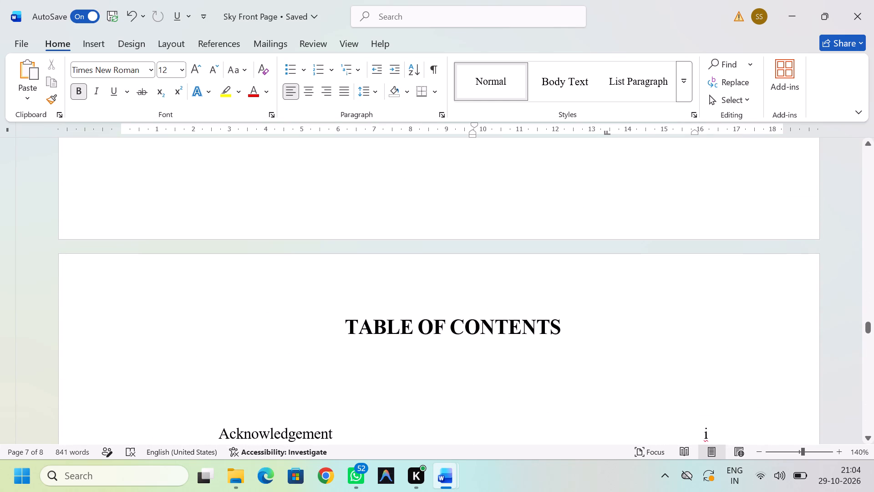
ctrl+scroll(278, 331, down, 4)
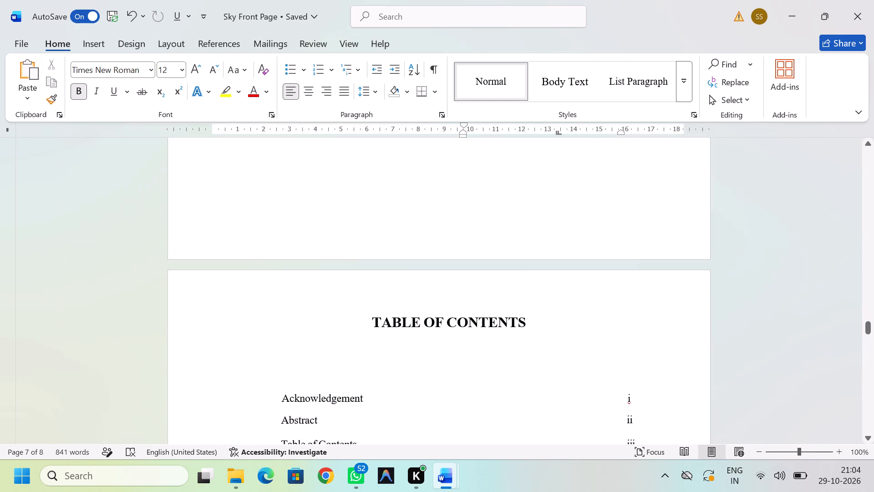
ctrl+scroll(278, 331, down, 2)
scroll(278, 331, down, 1)
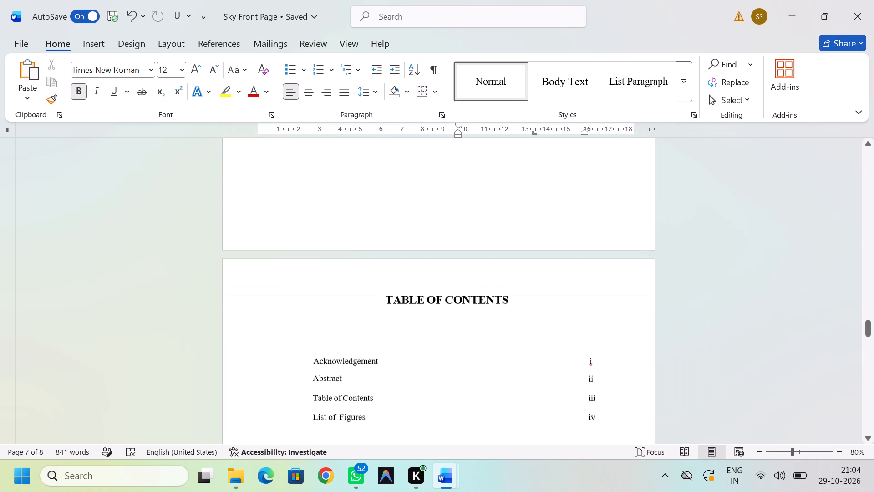
scroll(278, 331, down, 4)
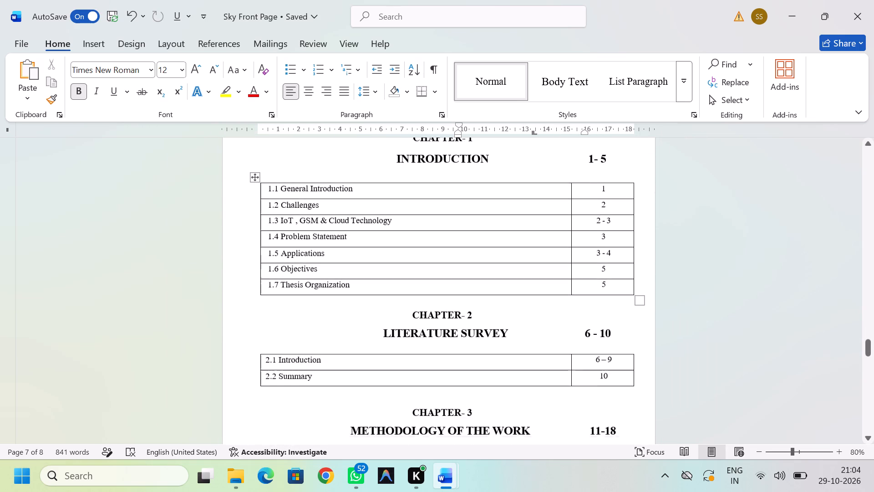
scroll(278, 331, down, 2)
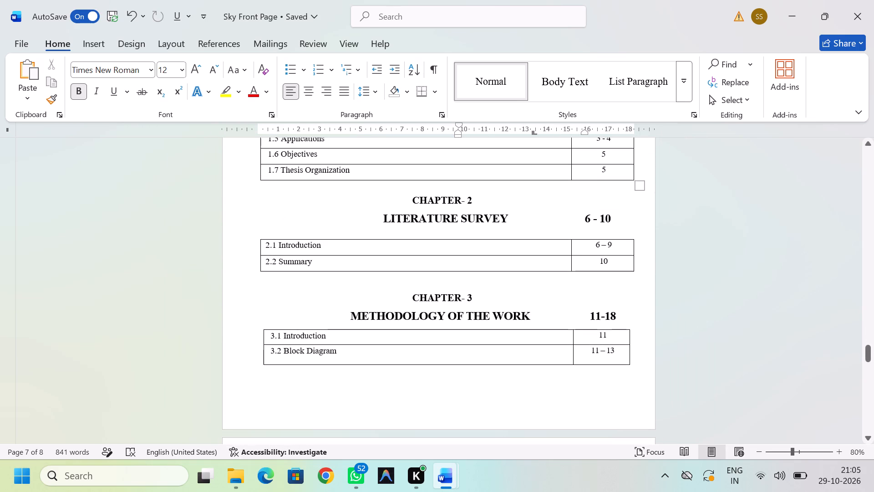
scroll(278, 331, down, 2)
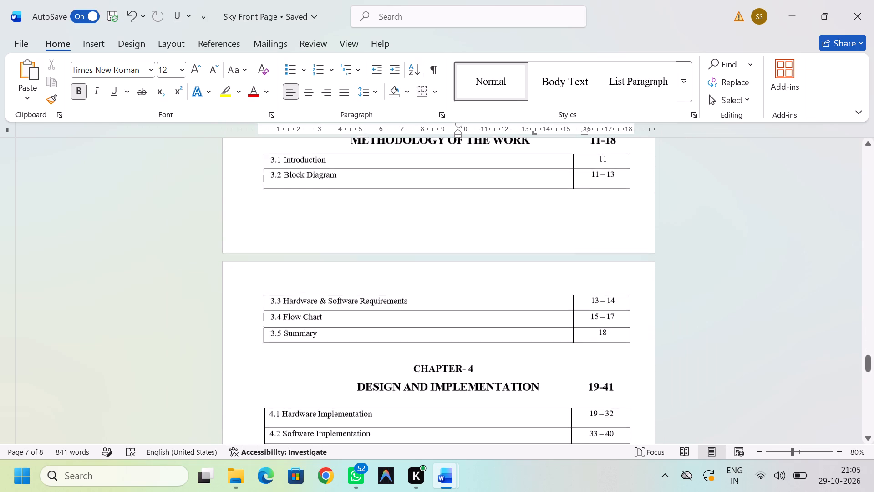
scroll(278, 331, down, 3)
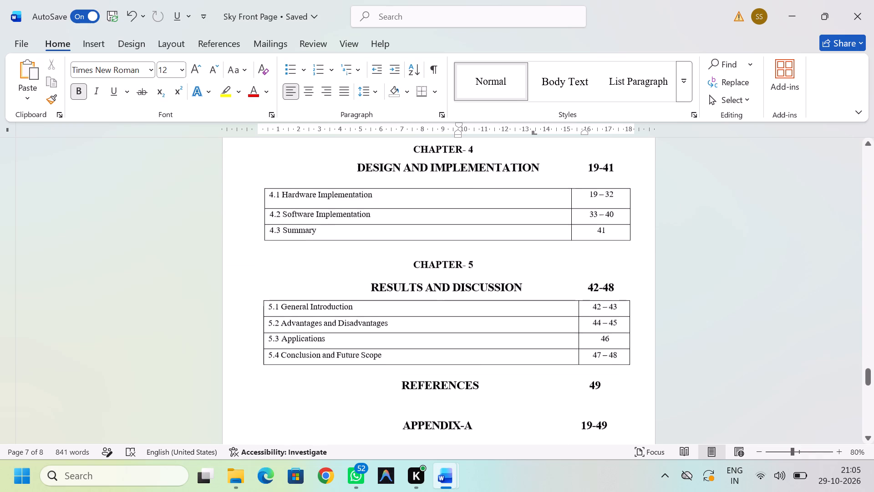
scroll(278, 324, down, 2)
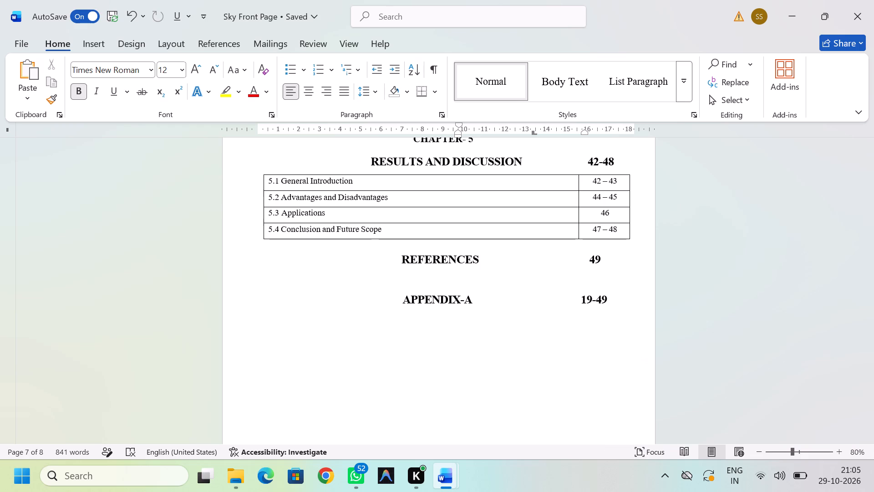
Go back to the acknowledgement's closing paragraphs and check the abstract page again.
scroll(278, 324, up, 10)
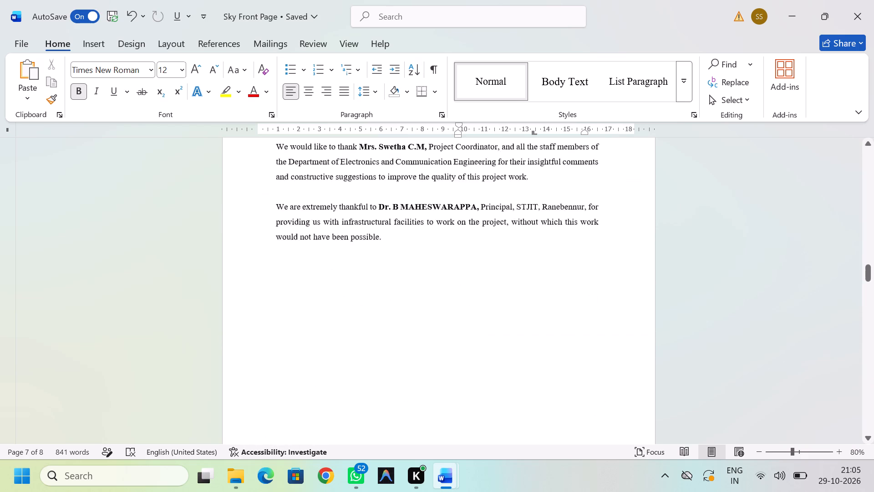
scroll(278, 324, down, 6)
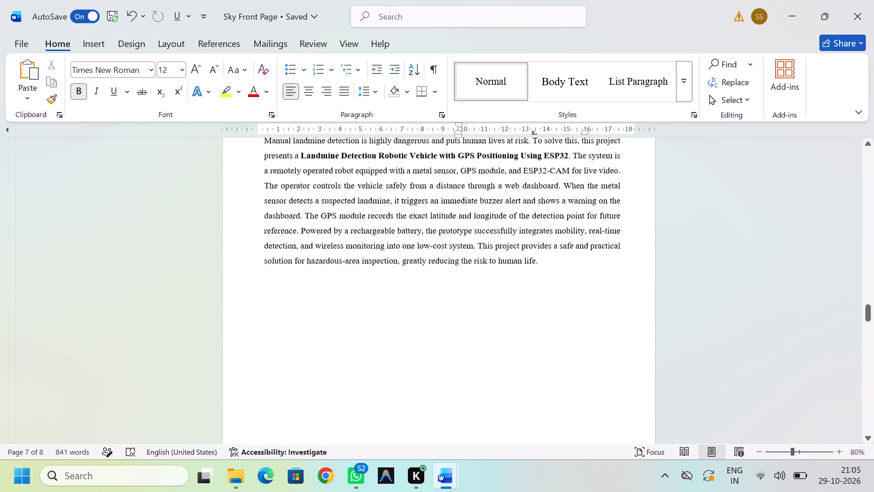
scroll(278, 324, down, 1)
scroll(278, 324, up, 2)
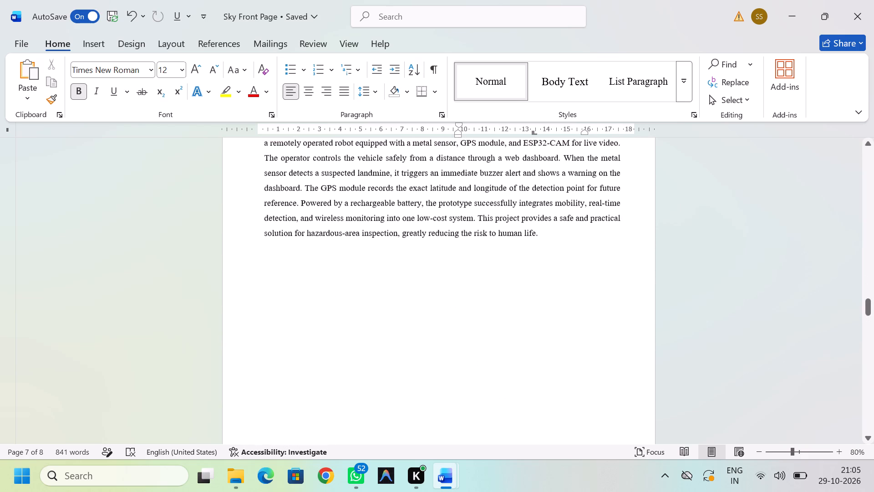
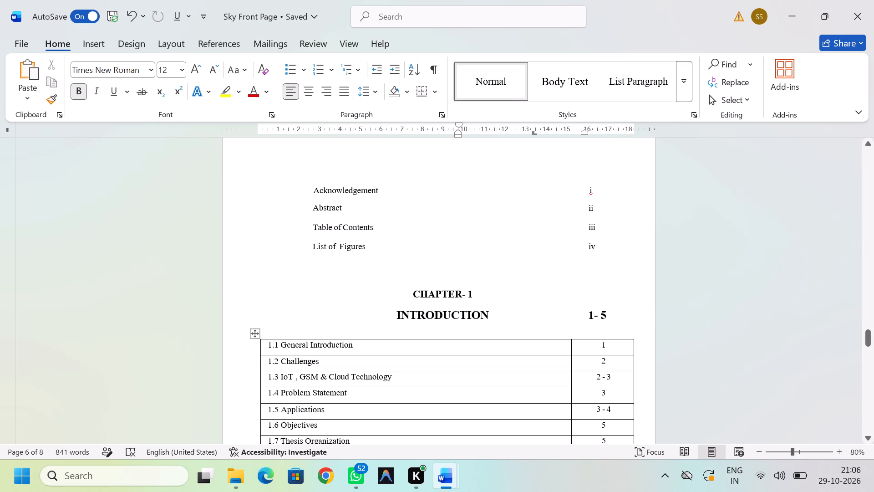
Review the table of contents from the preliminary pages and Chapter 1 through Chapter 5, References and Appendix-A.
scroll(407, 330, down, 2)
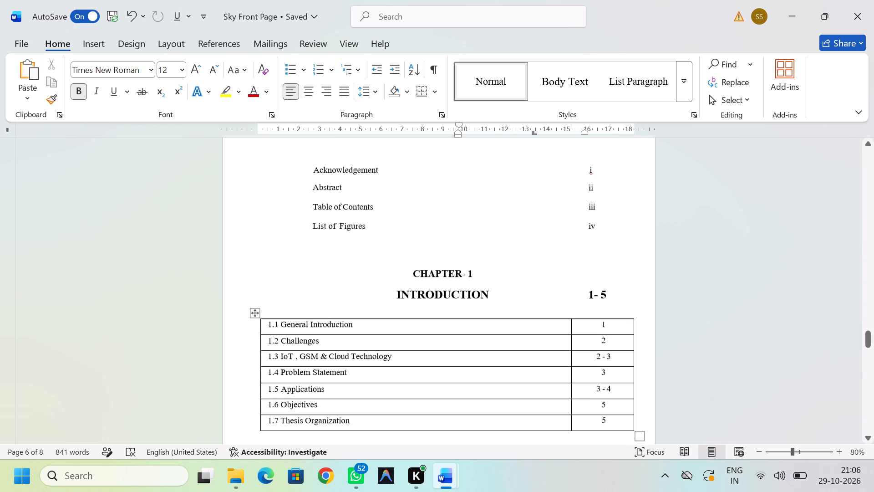
scroll(407, 330, down, 4)
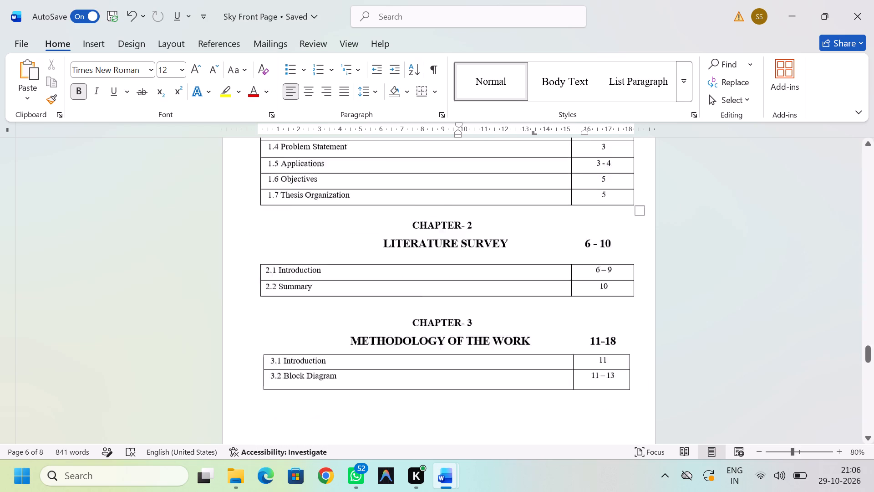
scroll(407, 330, down, 4)
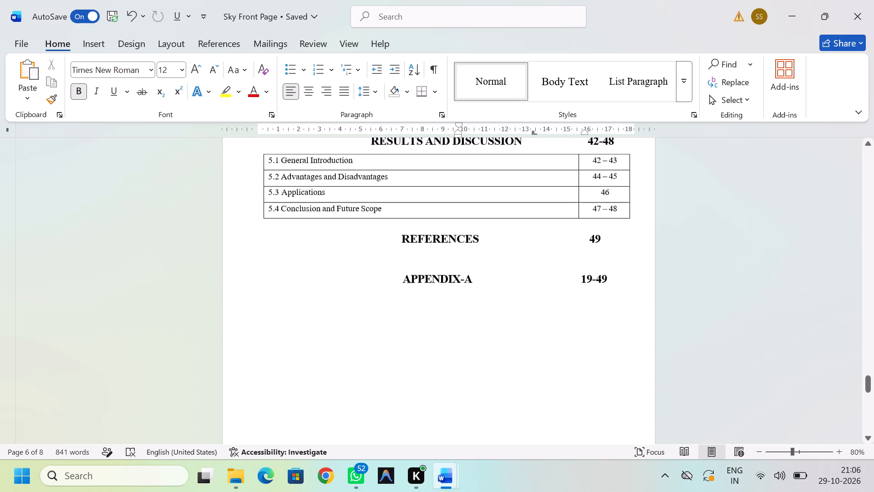
scroll(407, 330, down, 1)
scroll(407, 330, up, 2)
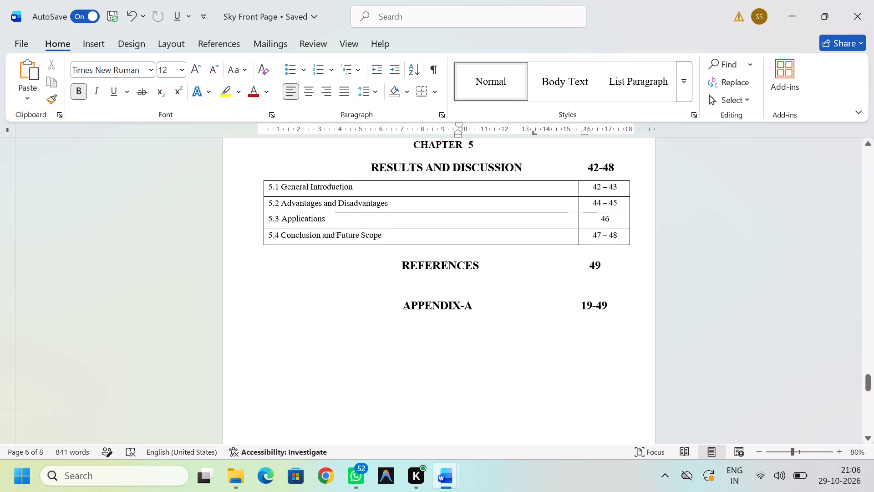
scroll(407, 330, up, 4)
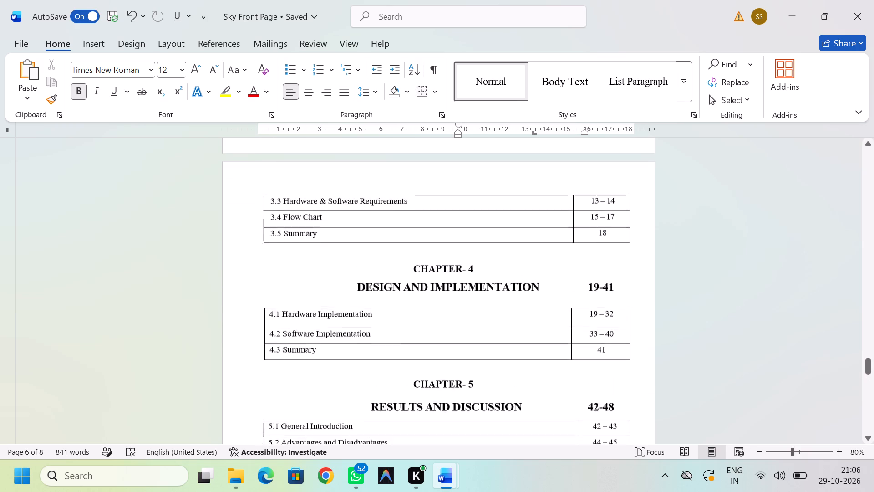
scroll(407, 330, up, 3)
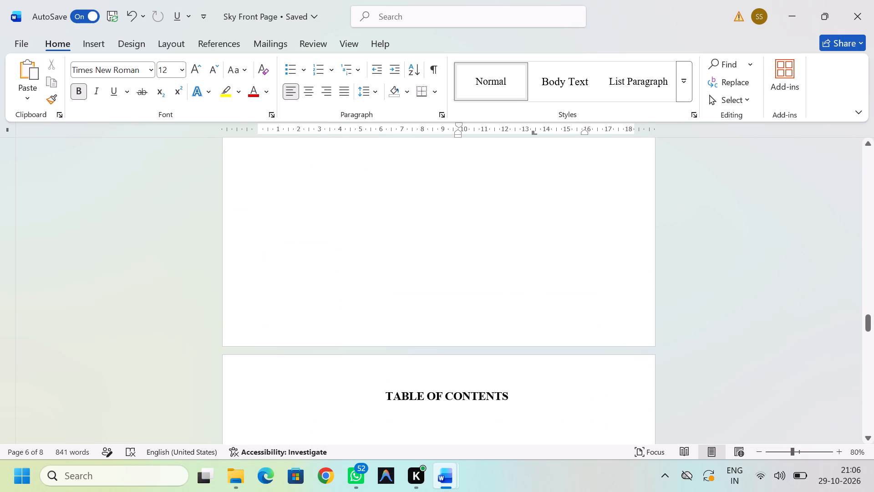
scroll(407, 330, down, 4)
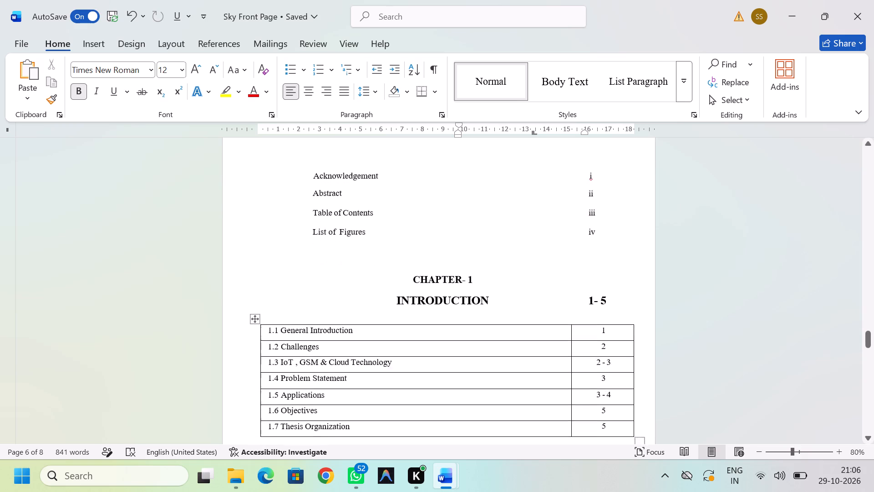
scroll(407, 330, down, 2)
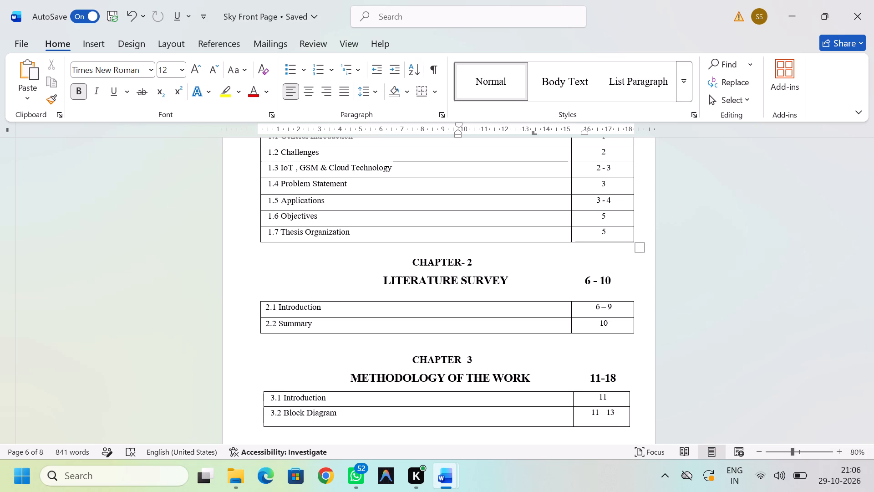
scroll(407, 330, up, 3)
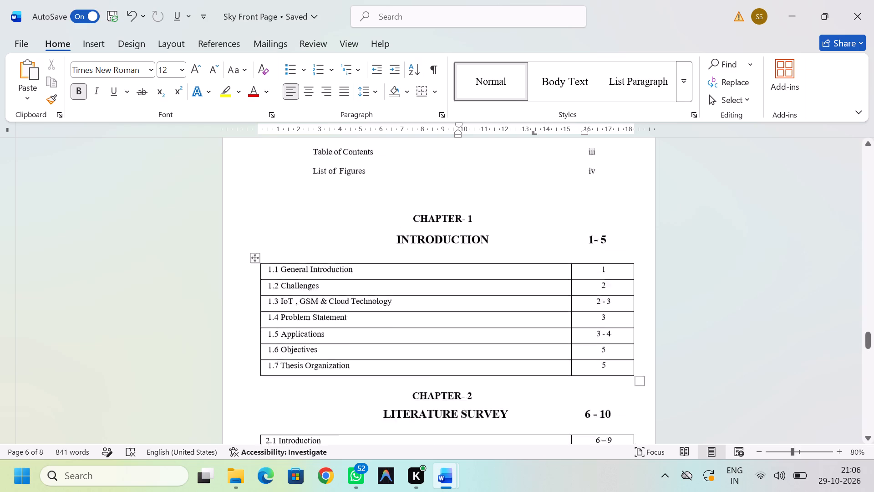
Check the declaration page's text and its Project Associates list with names and registration numbers.
scroll(407, 330, up, 10)
scroll(407, 330, down, 1)
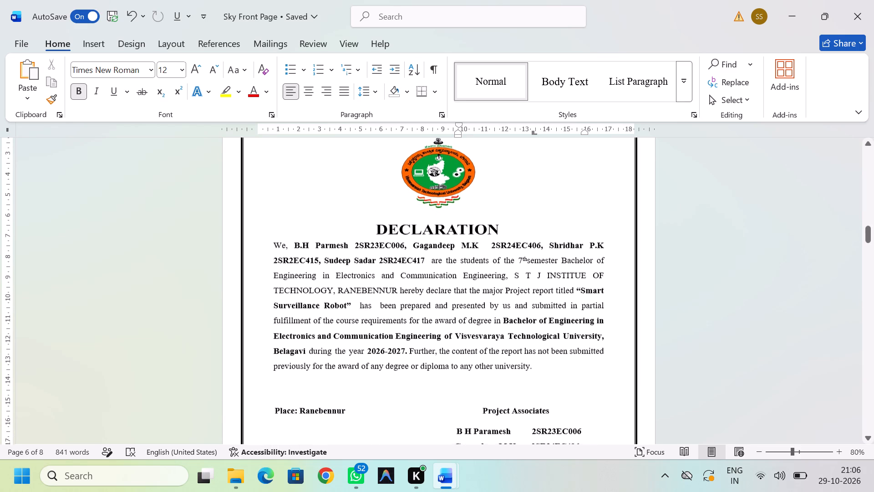
scroll(407, 330, down, 2)
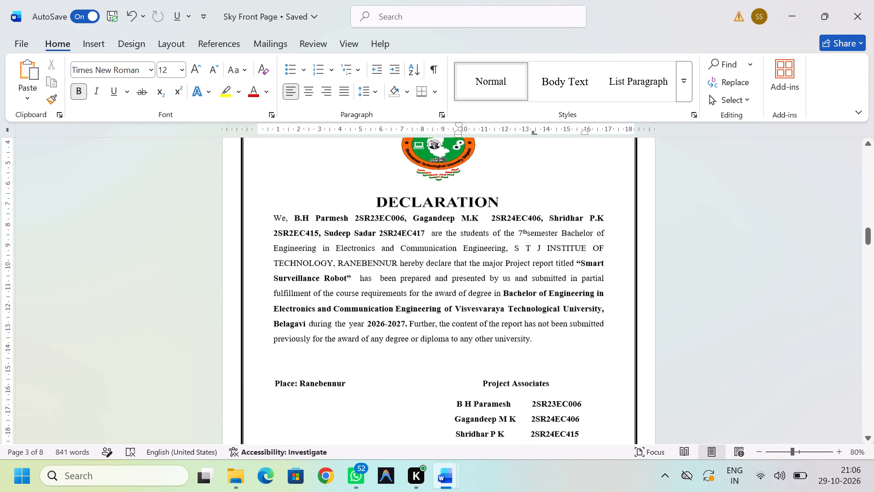
scroll(407, 330, down, 3)
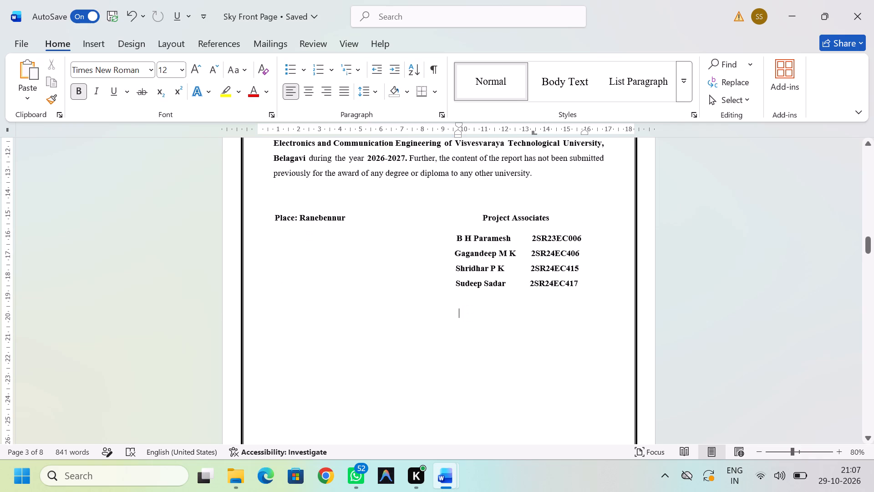
scroll(407, 330, up, 2)
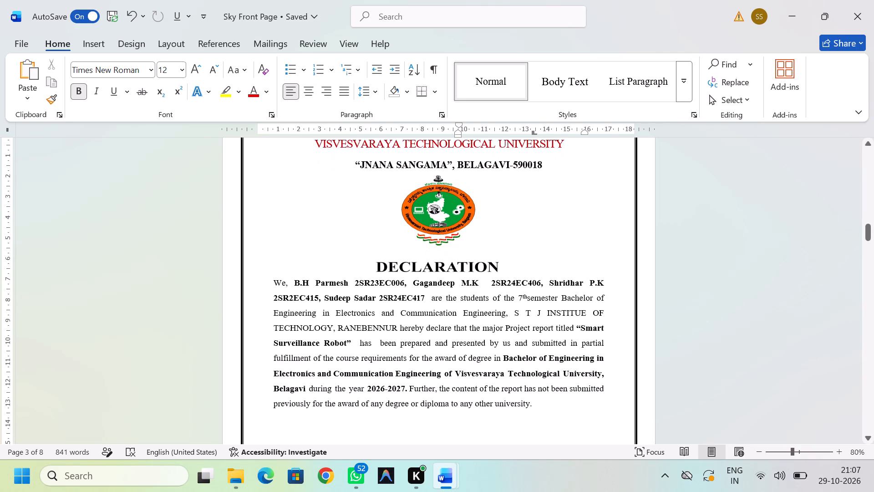
Look back over the certificate page with its signatories and the title page with its project associates.
scroll(407, 330, up, 2)
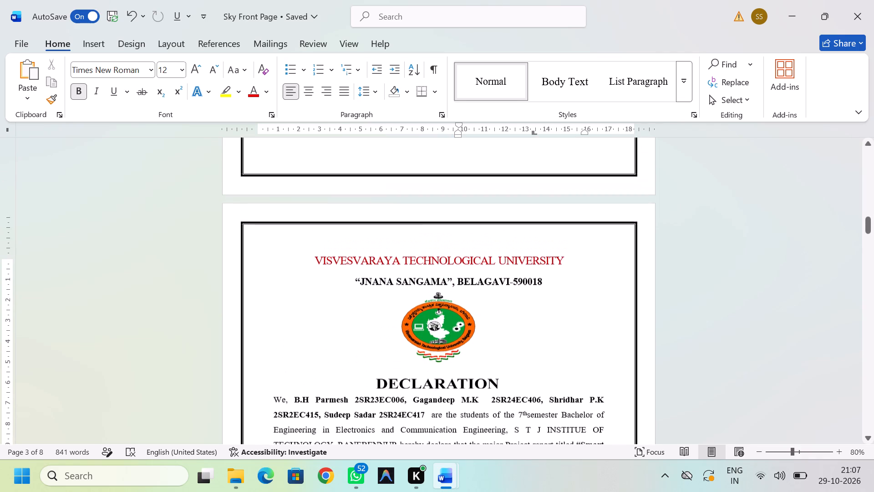
scroll(407, 330, up, 3)
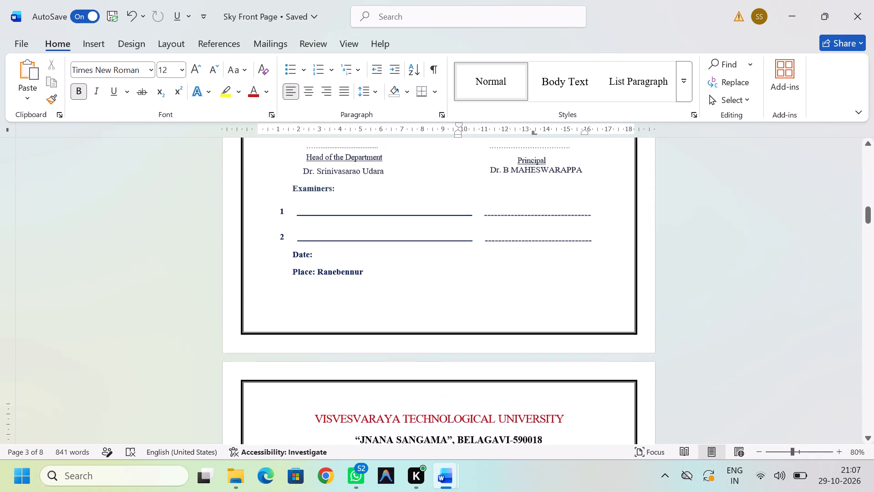
scroll(407, 330, up, 4)
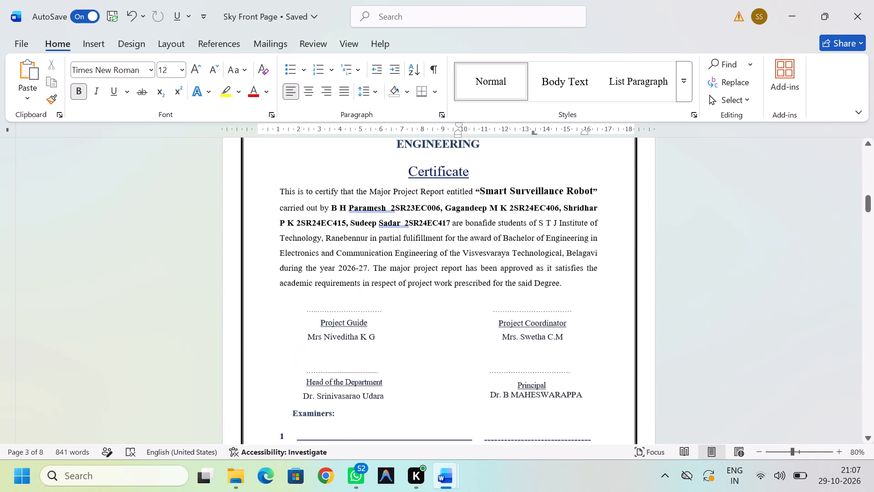
scroll(407, 330, up, 3)
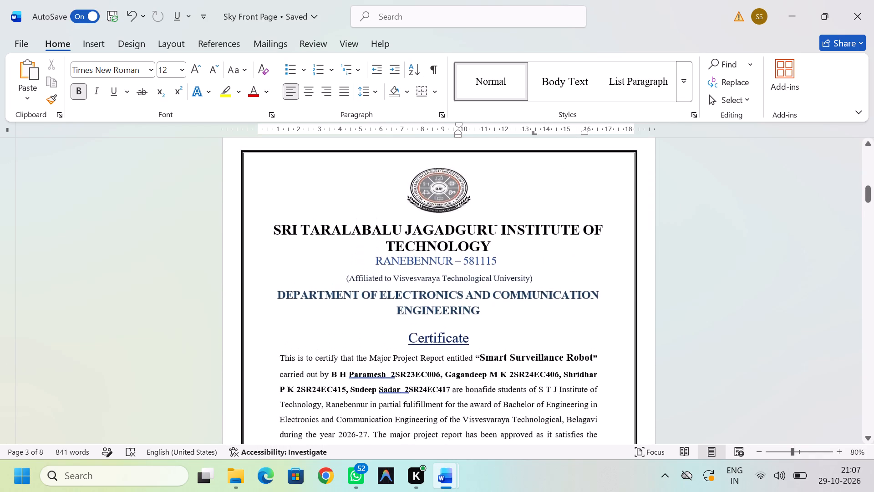
scroll(407, 330, up, 3)
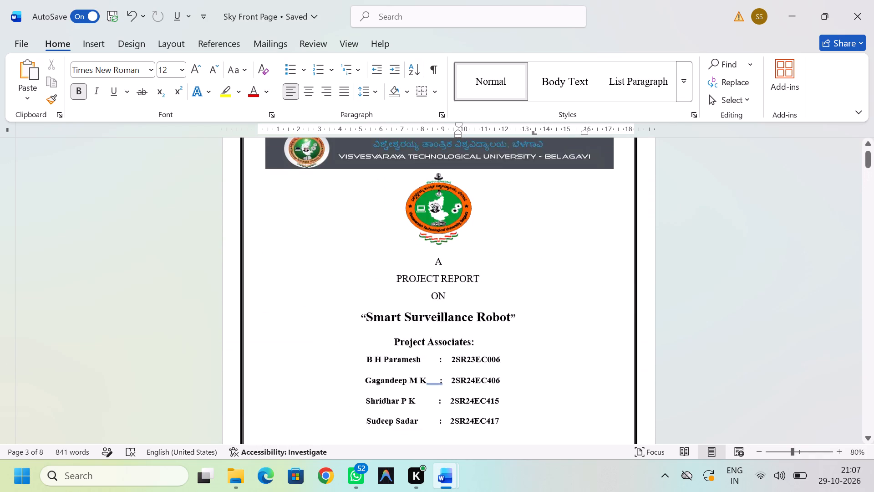
Read forward from the title page through the certificate and acknowledgement to the Abstract page.
scroll(407, 330, down, 1)
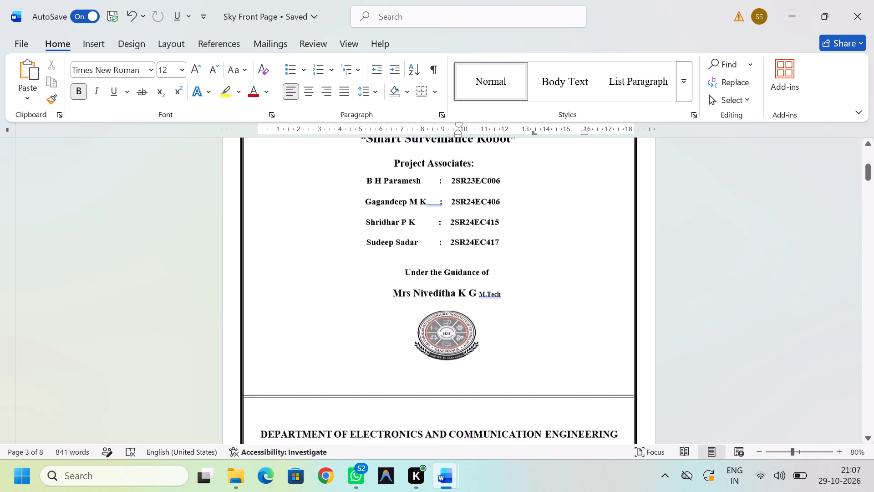
scroll(407, 330, down, 7)
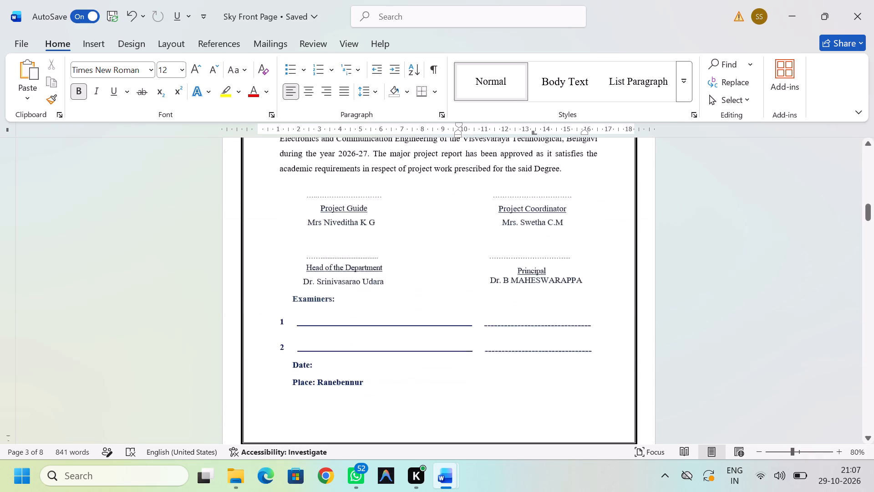
scroll(407, 330, down, 2)
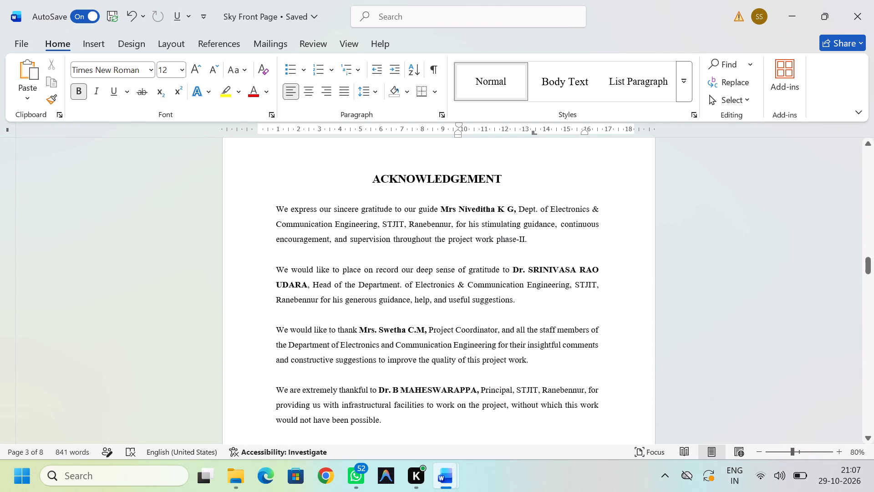
scroll(407, 330, down, 2)
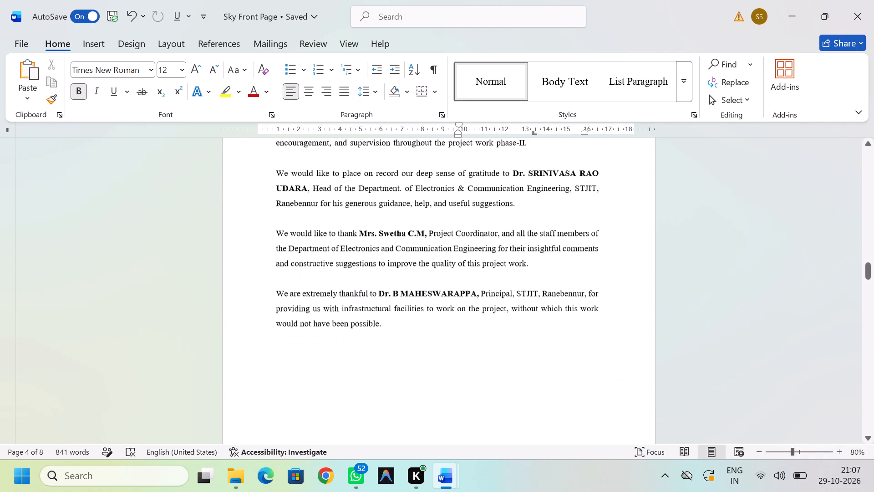
scroll(407, 330, down, 2)
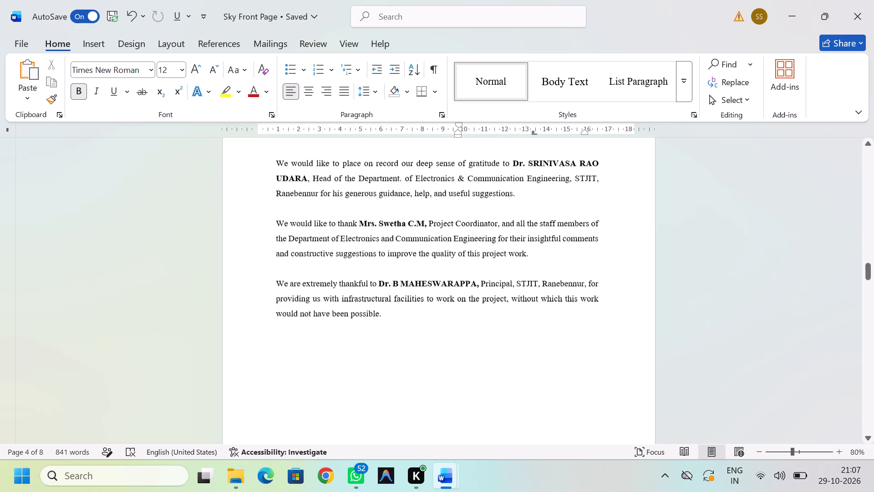
scroll(407, 330, down, 3)
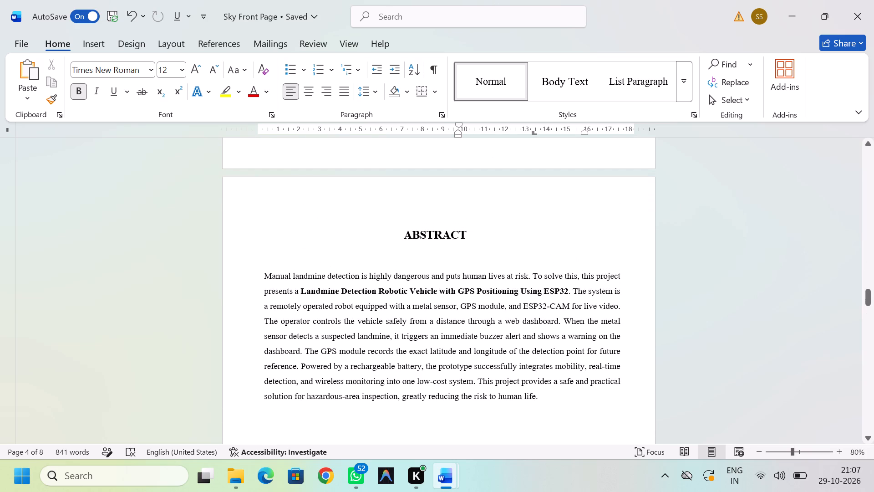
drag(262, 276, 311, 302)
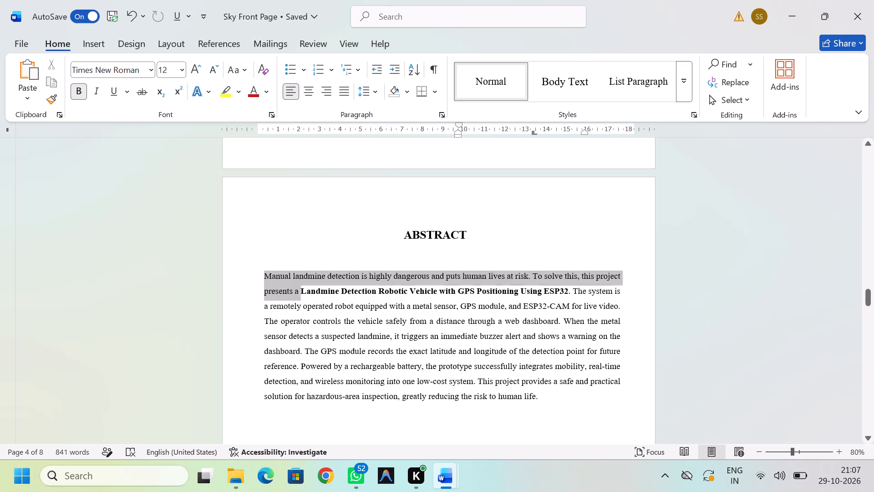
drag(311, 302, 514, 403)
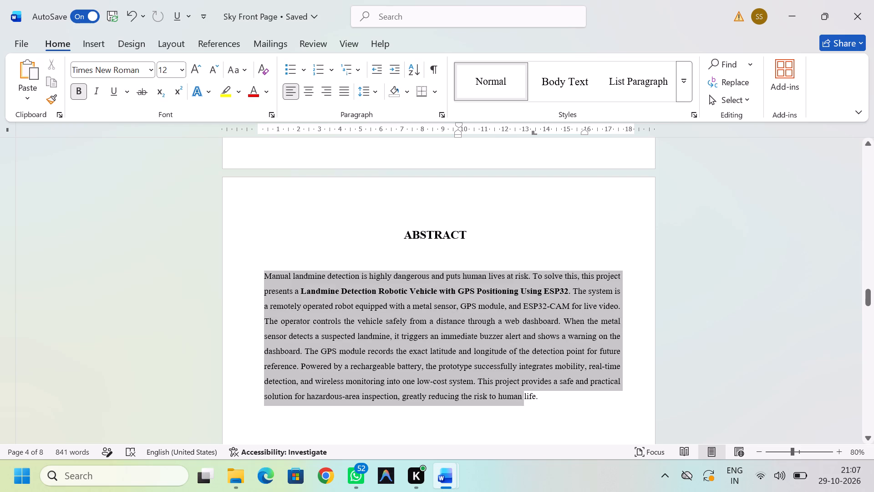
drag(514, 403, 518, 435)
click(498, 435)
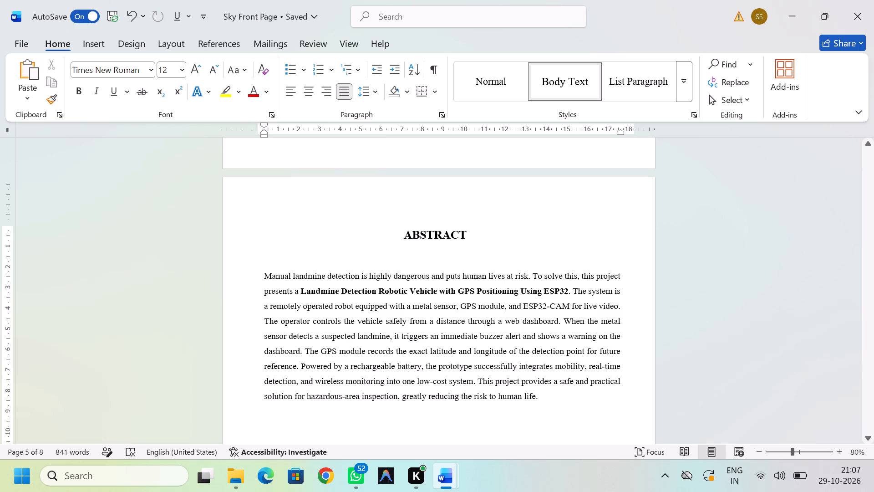
Select the abstract's text from "Manual landmine detection" through the sentence ending "for future reference.".
click(296, 368)
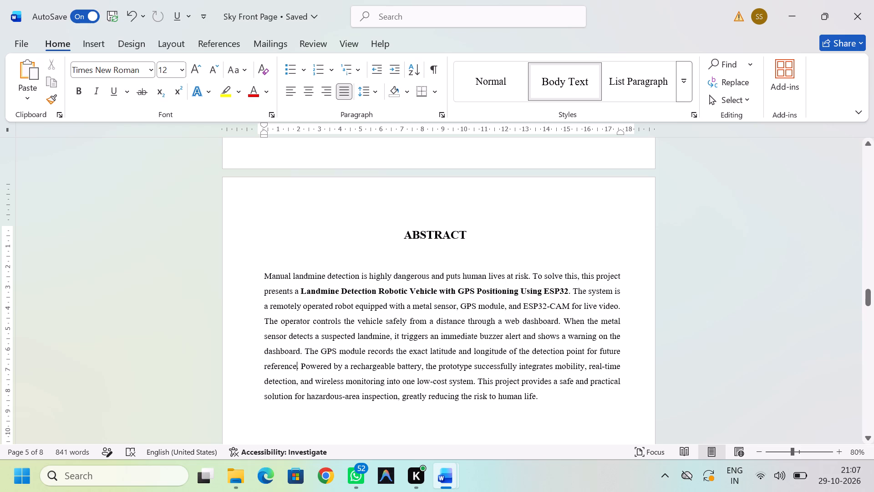
click(299, 369)
drag(299, 369, 269, 277)
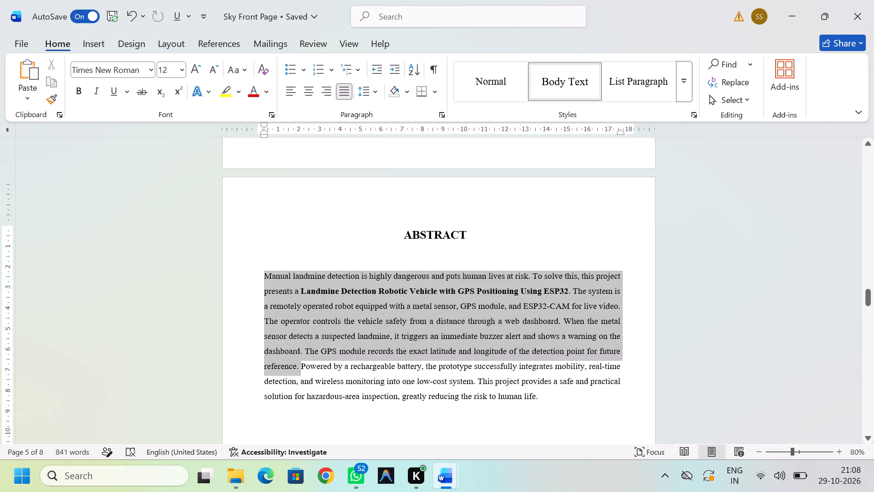
Delete the abstract's text from "Manual landmine detection" through "for future reference.", keeping the sentences from "Powered by a rechargeable battery" onward.
drag(269, 277, 269, 274)
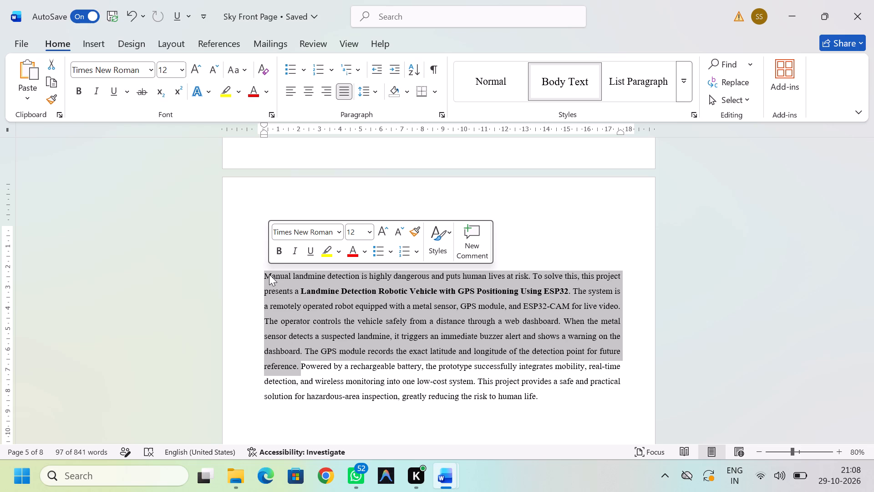
key(Delete)
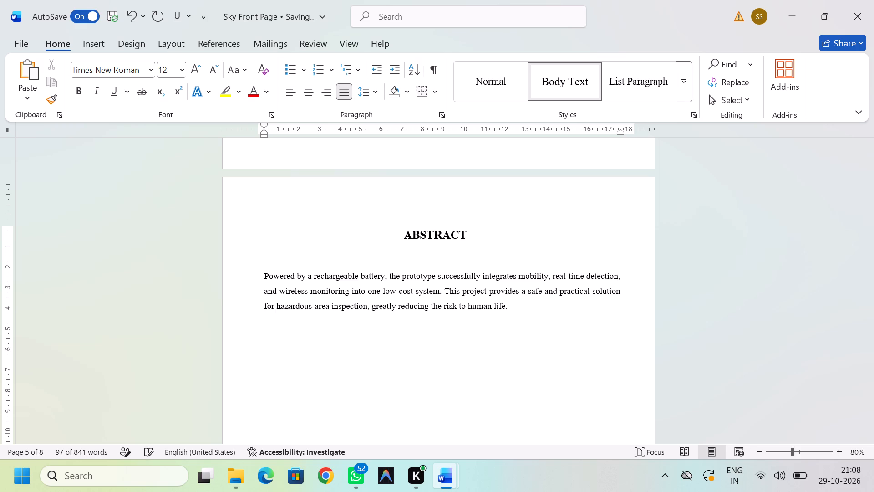
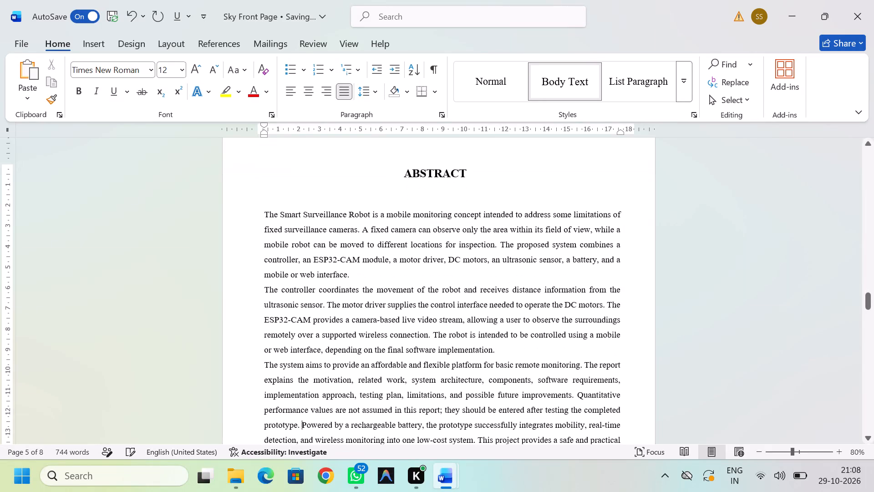
Read through the revised abstract, from the Smart Surveillance Robot introduction to the closing sentence on hazardous-area inspection.
scroll(361, 290, down, 2)
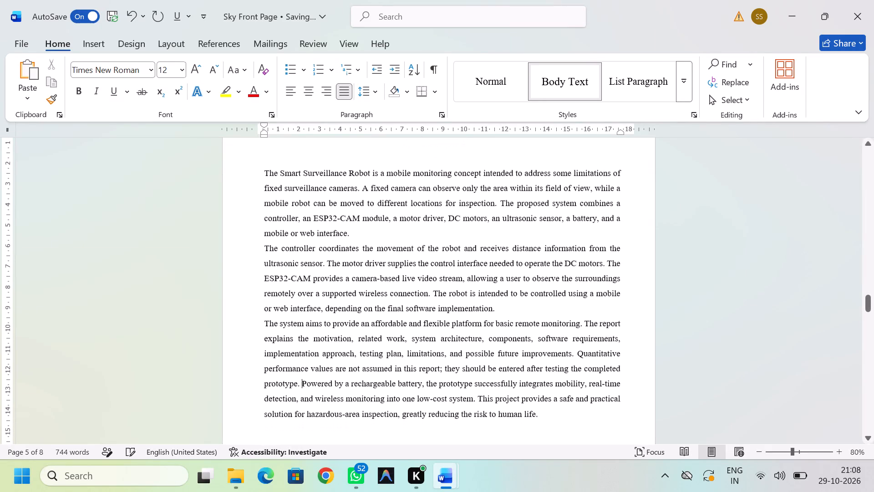
scroll(361, 290, down, 1)
scroll(361, 290, up, 1)
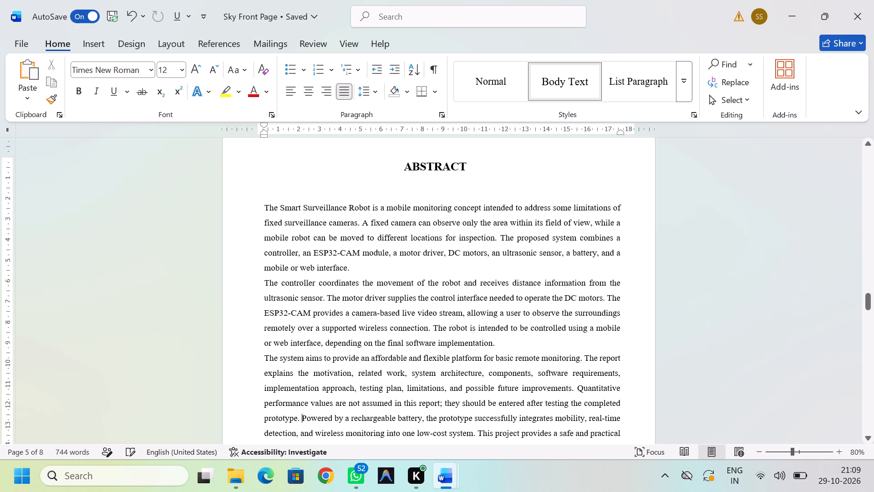
Delete the sentence beginning "The proposed system combines a controller" from the end of the abstract's first paragraph.
click(351, 266)
key(BackSpace)
key(BackSpace)
key(BackSpace)
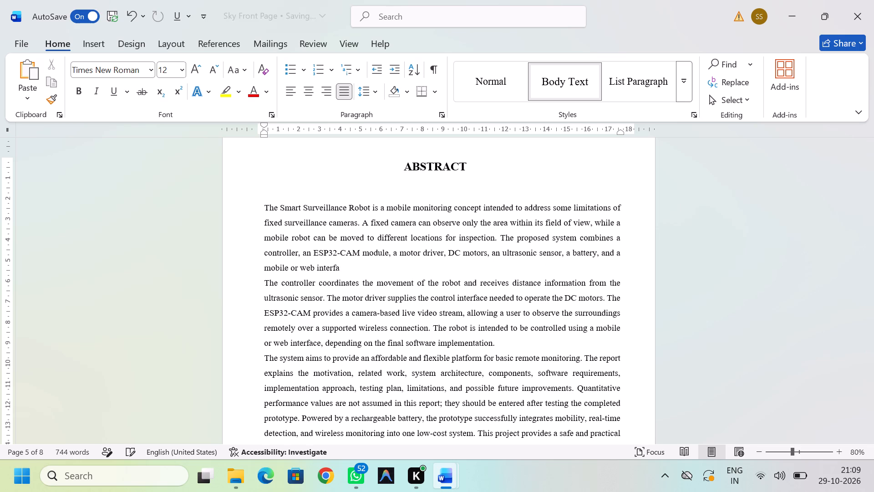
key(BackSpace)
key(BackSpace)
key(BackSpace)
key(BackSpace)
key(BackSpace)
key(BackSpace)
key(BackSpace)
key(BackSpace)
key(BackSpace)
key(BackSpace)
key(BackSpace)
key(BackSpace)
key(BackSpace)
key(BackSpace)
key(BackSpace)
key(BackSpace)
key(BackSpace)
key(BackSpace)
key(BackSpace)
key(BackSpace)
key(BackSpace)
key(BackSpace)
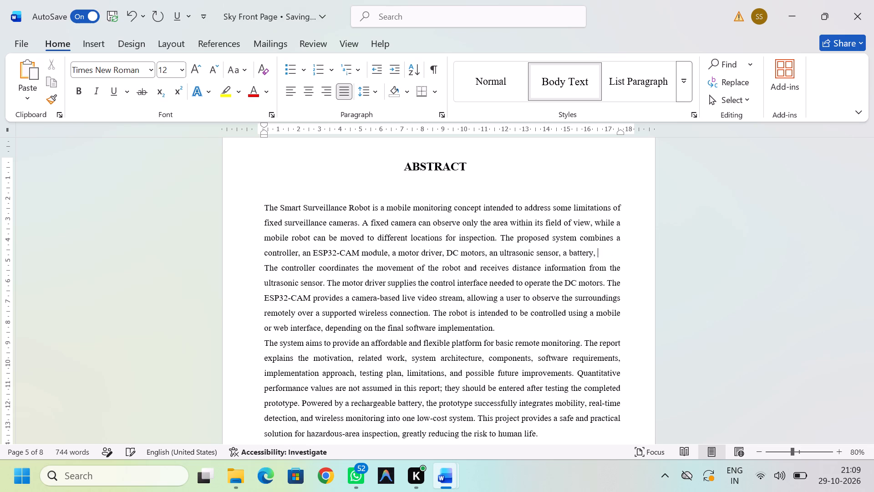
key(BackSpace)
key(BackSpace)
key(BackSpace)
key(BackSpace)
key(BackSpace)
key(BackSpace)
key(BackSpace)
key(BackSpace)
key(BackSpace)
key(BackSpace)
key(BackSpace)
key(BackSpace)
key(BackSpace)
key(BackSpace)
key(BackSpace)
key(BackSpace)
key(BackSpace)
key(BackSpace)
key(BackSpace)
key(BackSpace)
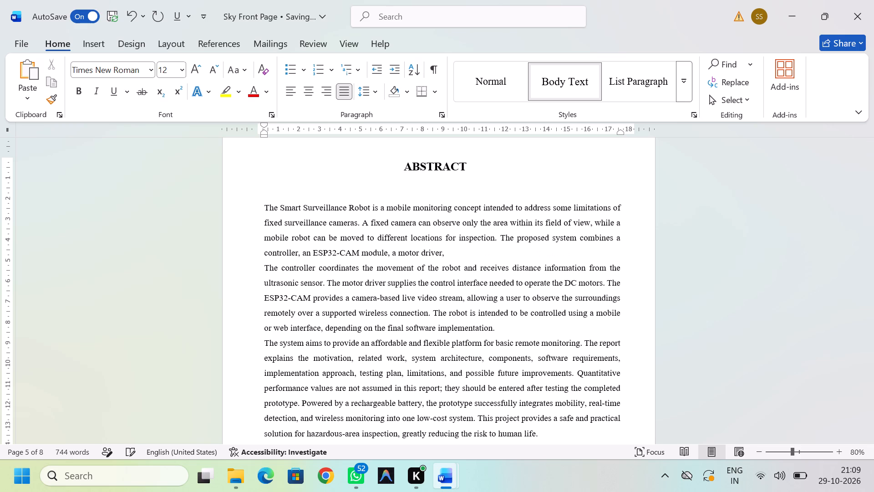
key(BackSpace)
key(BackSpace)
key(BackSpace)
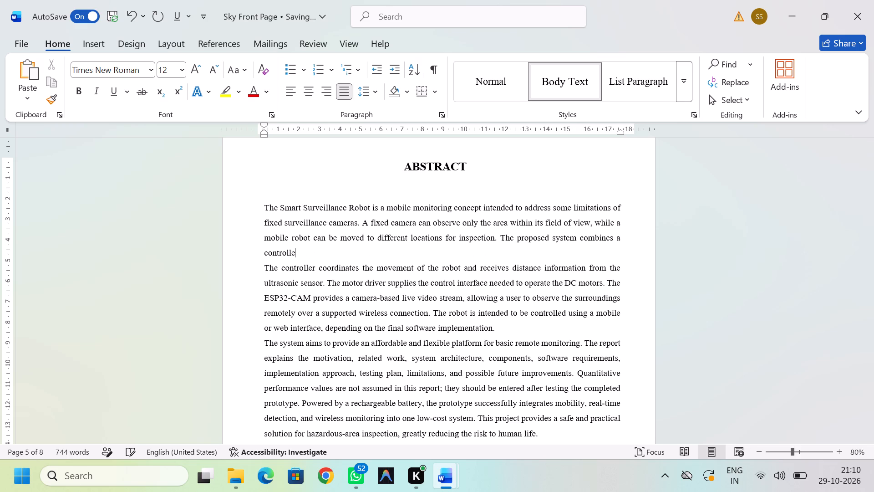
key(BackSpace)
key(shift+BackSpace)
key(shift+BackSpace)
key(shift+BackSpace)
key(shift+BackSpace)
key(shift+BackSpace)
key(shift+BackSpace)
key(shift+BackSpace)
key(shift+BackSpace)
key(shift+BackSpace)
key(shift+BackSpace)
key(shift+BackSpace)
key(shift+BackSpace)
key(shift+BackSpace)
key(shift+BackSpace)
key(shift+BackSpace)
key(shift+BackSpace)
key(shift+BackSpace)
key(shift+BackSpace)
key(shift+BackSpace)
key(shift+BackSpace)
key(shift+BackSpace)
key(shift+BackSpace)
key(shift+BackSpace)
key(shift+BackSpace)
key(shift+BackSpace)
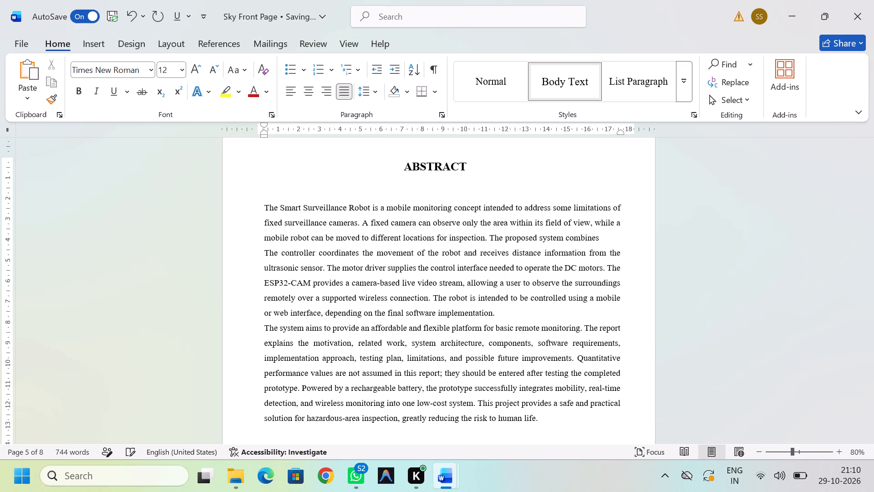
key(shift+BackSpace)
key(ctrl+BackSpace)
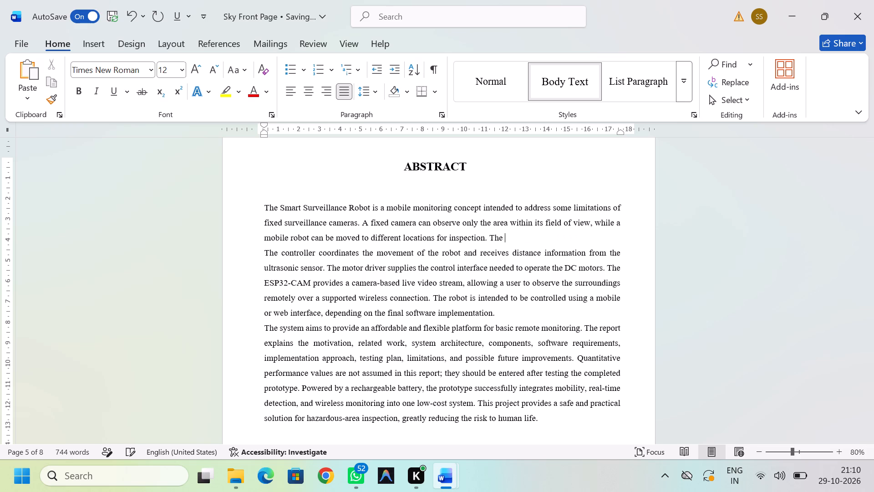
key(ctrl+BackSpace)
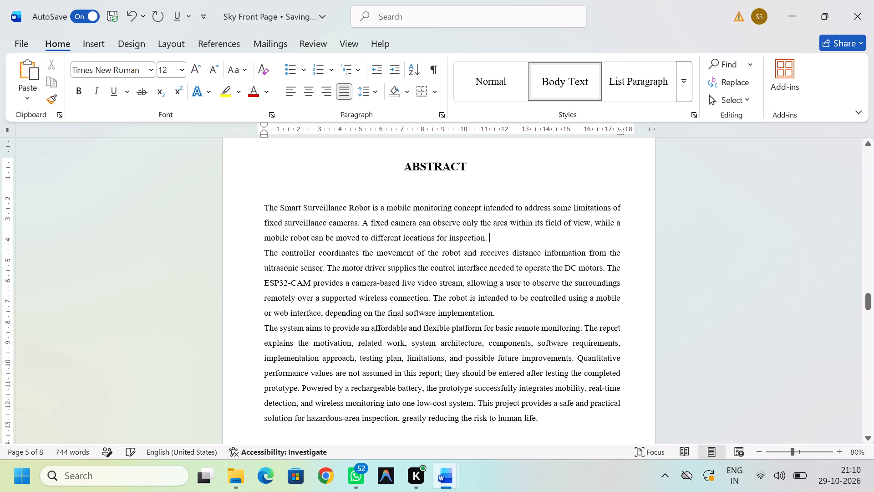
Remove "depending on the final software implementation" from the abstract's second paragraph, ending its last sentence at "web interface.".
click(495, 315)
key(BackSpace)
key(BackSpace)
key(BackSpace)
key(BackSpace)
key(BackSpace)
key(BackSpace)
key(BackSpace)
key(BackSpace)
key(BackSpace)
key(BackSpace)
key(BackSpace)
key(BackSpace)
key(BackSpace)
key(BackSpace)
key(BackSpace)
key(BackSpace)
key(BackSpace)
key(BackSpace)
key(BackSpace)
key(BackSpace)
key(BackSpace)
key(BackSpace)
key(BackSpace)
key(BackSpace)
key(BackSpace)
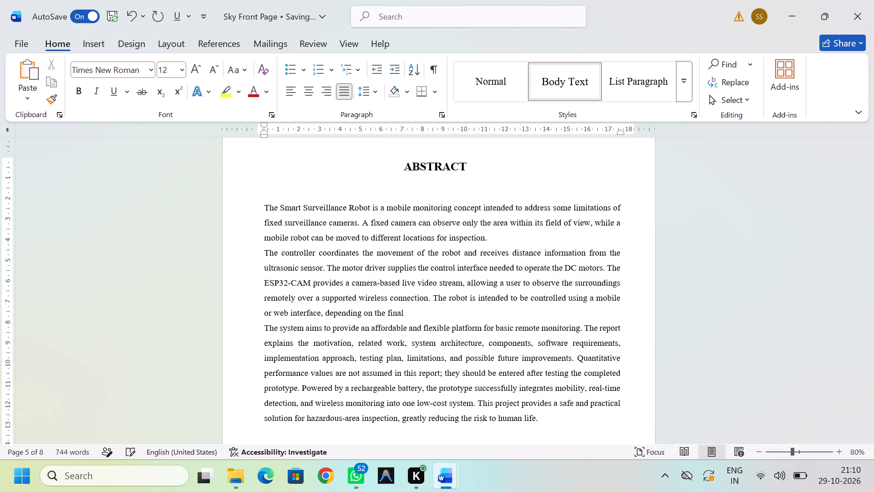
key(BackSpace)
key(BackSpace)
key(BackSpace)
key(BackSpace)
key(BackSpace)
key(BackSpace)
key(BackSpace)
key(BackSpace)
key(BackSpace)
key(BackSpace)
key(BackSpace)
key(BackSpace)
key(BackSpace)
key(BackSpace)
key(BackSpace)
key(BackSpace)
key(BackSpace)
key(BackSpace)
key(BackSpace)
key(BackSpace)
key(BackSpace)
key(BackSpace)
key(BackSpace)
key(BackSpace)
key(period)
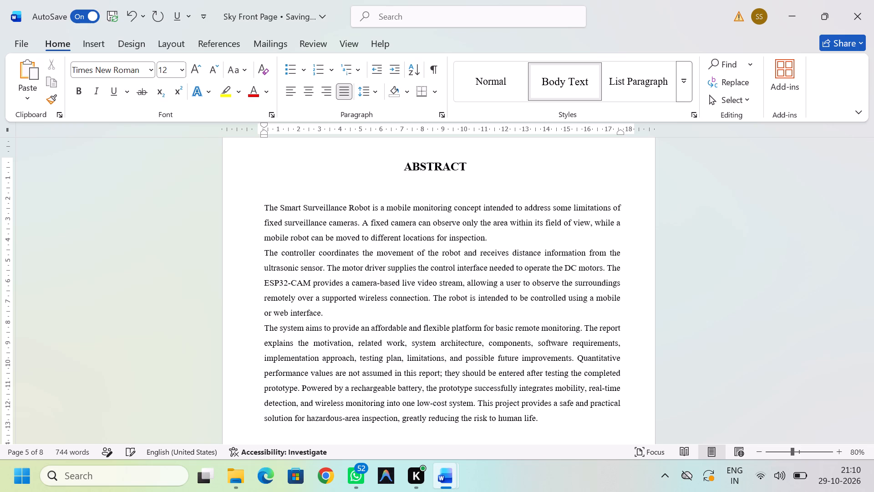
Place the insertion point at the start of the abstract's third paragraph, before "The system aims to provide".
scroll(495, 315, down, 1)
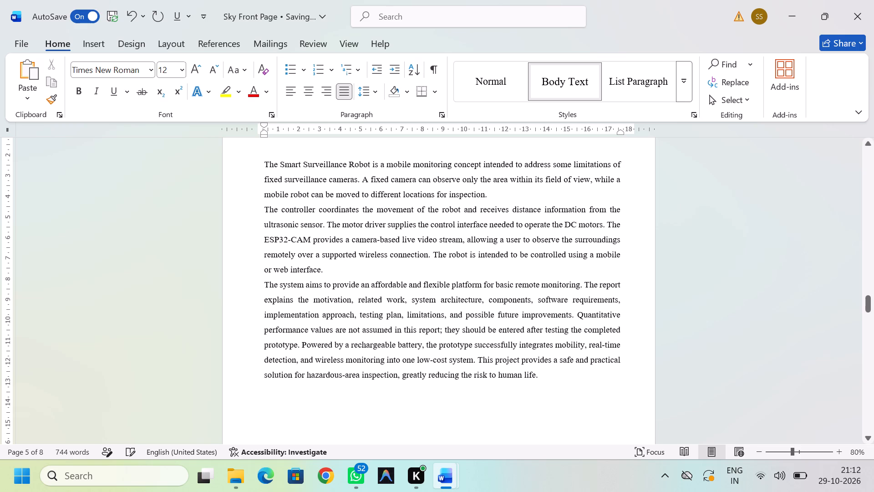
click(264, 208)
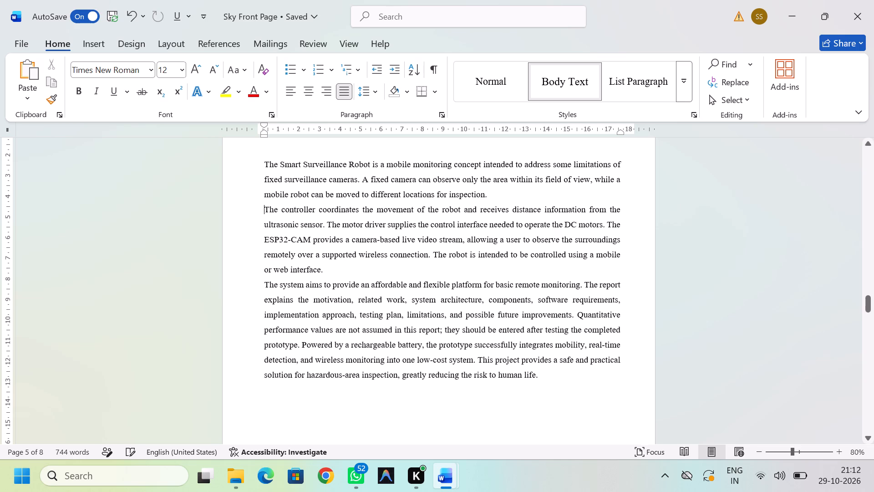
click(264, 285)
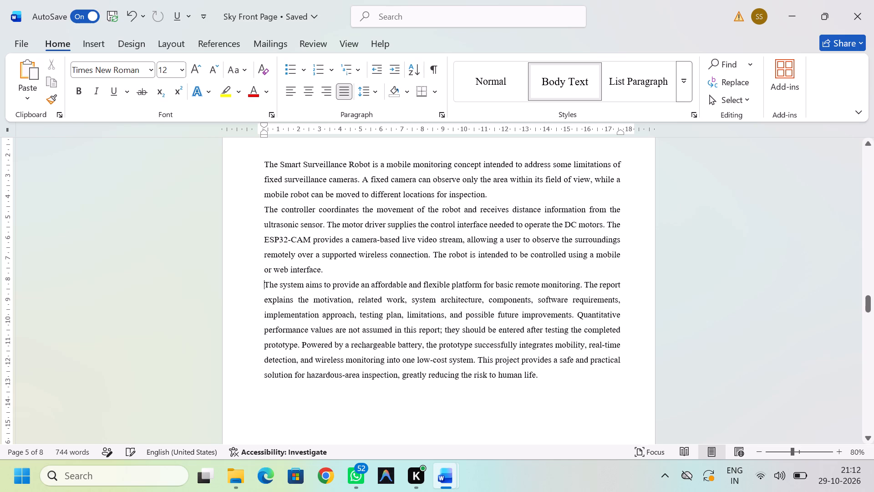